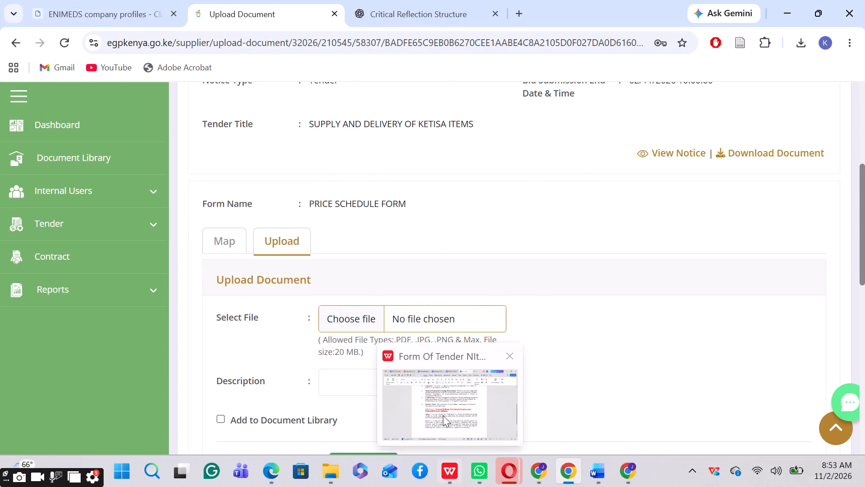
Switch to WPS Office and check the Form of Tender's tender name, number and price clauses again.
click(443, 415)
scroll(408, 321, up, 6)
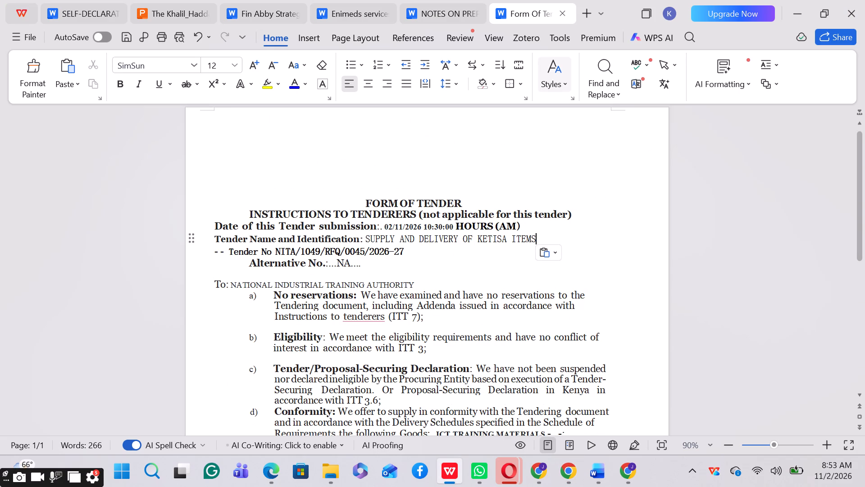
scroll(408, 321, down, 1)
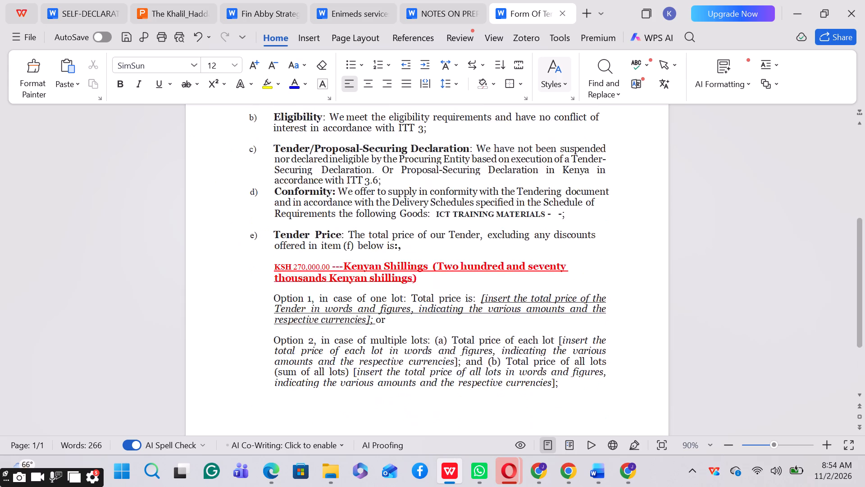
scroll(408, 321, down, 1)
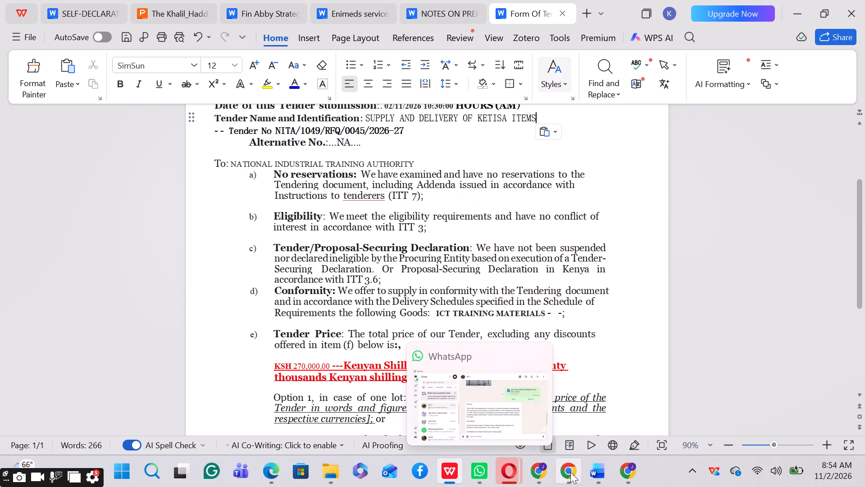
Return to Chrome, look over the price schedule form's Upload Document page and go back to the Manage Tender page.
click(574, 464)
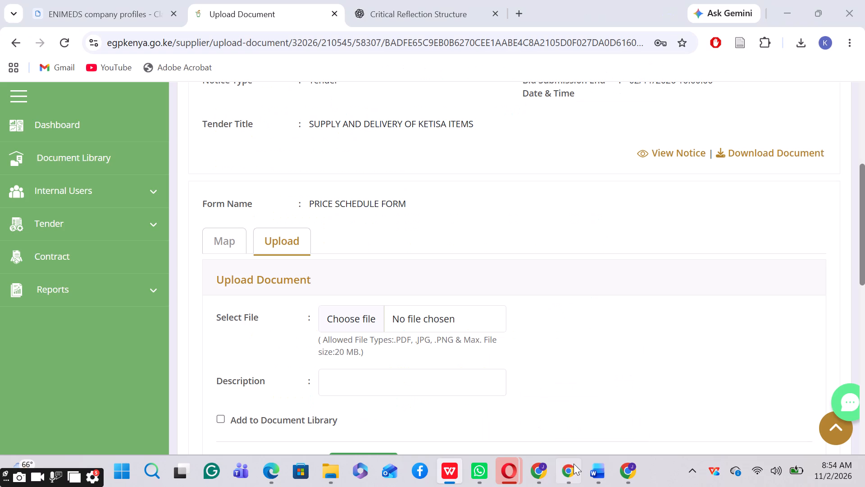
scroll(596, 306, up, 1)
scroll(596, 306, down, 1)
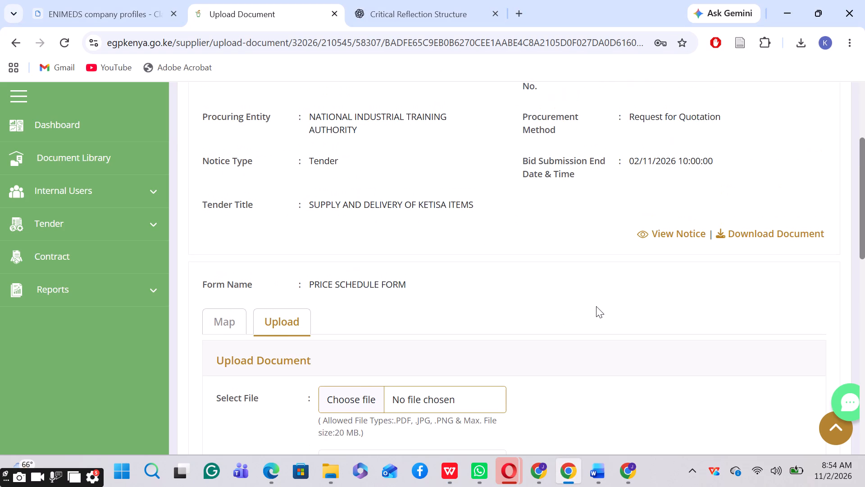
scroll(596, 306, down, 6)
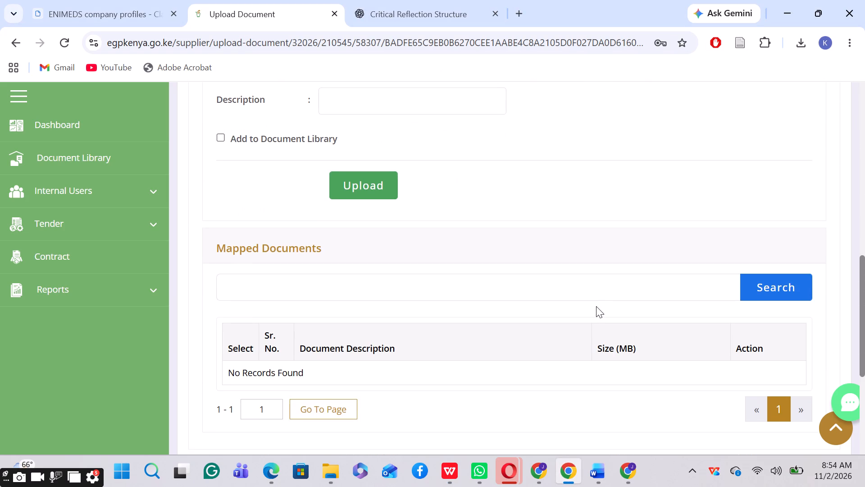
scroll(596, 306, down, 2)
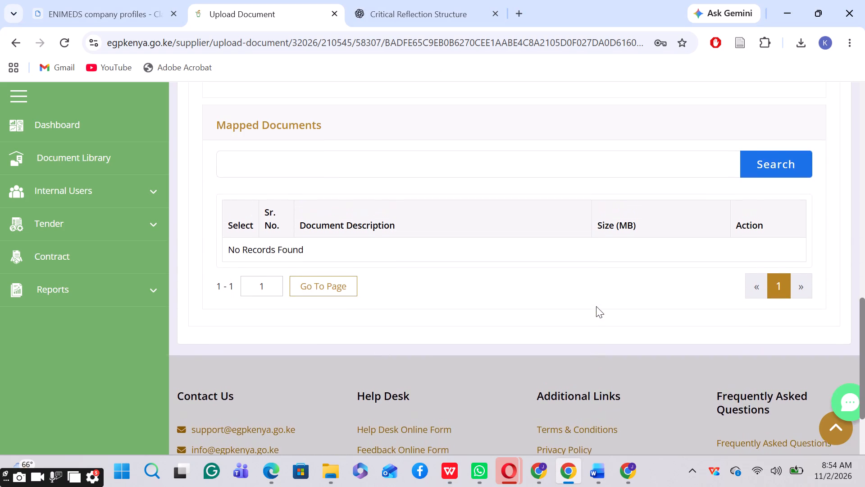
scroll(596, 306, up, 4)
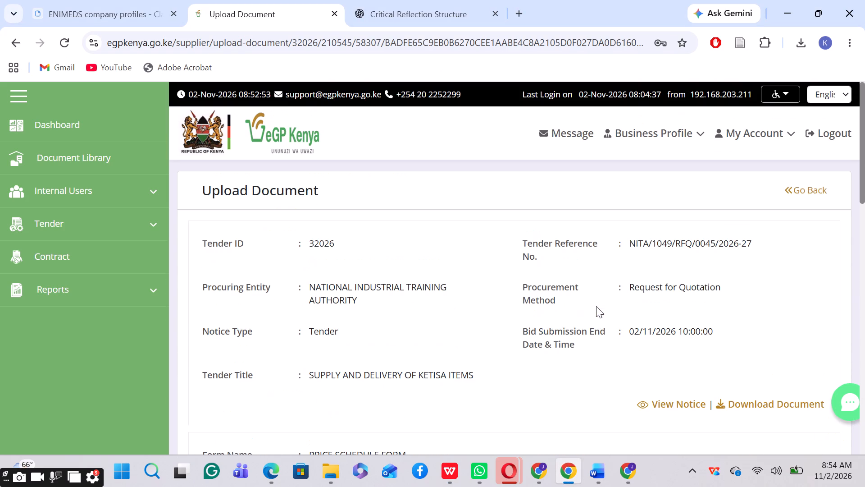
click(791, 194)
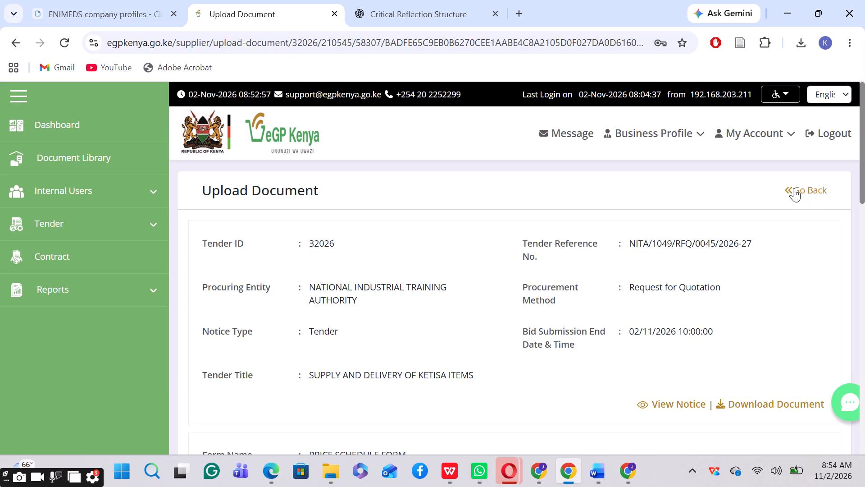
click(793, 188)
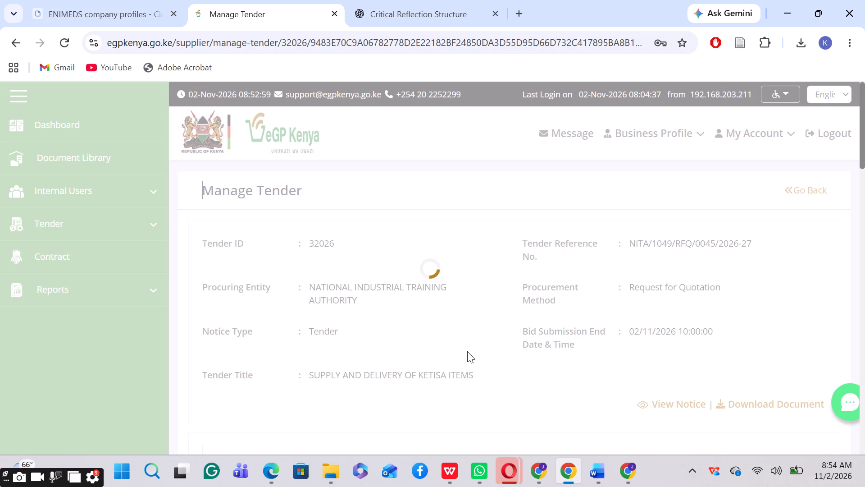
Expand the tender's Pre-Bid section and examine the Bid Preparation forms, down to the activities listed for final submission.
scroll(467, 351, down, 3)
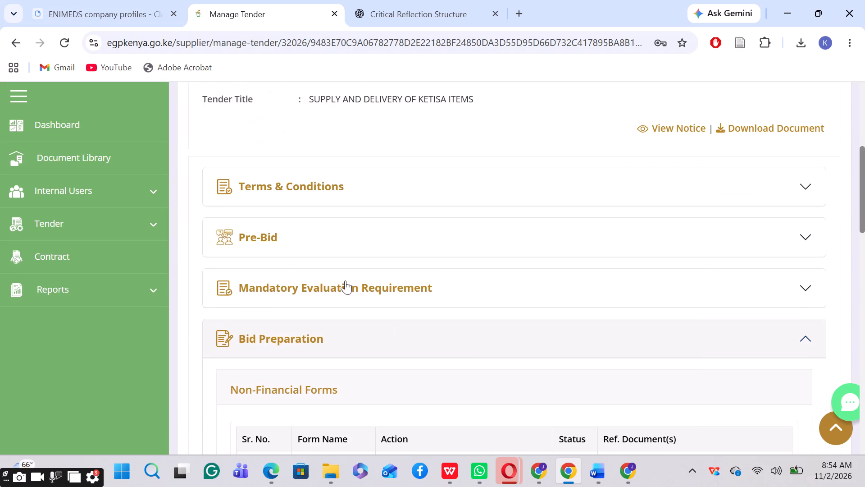
scroll(345, 280, up, 1)
scroll(345, 280, down, 1)
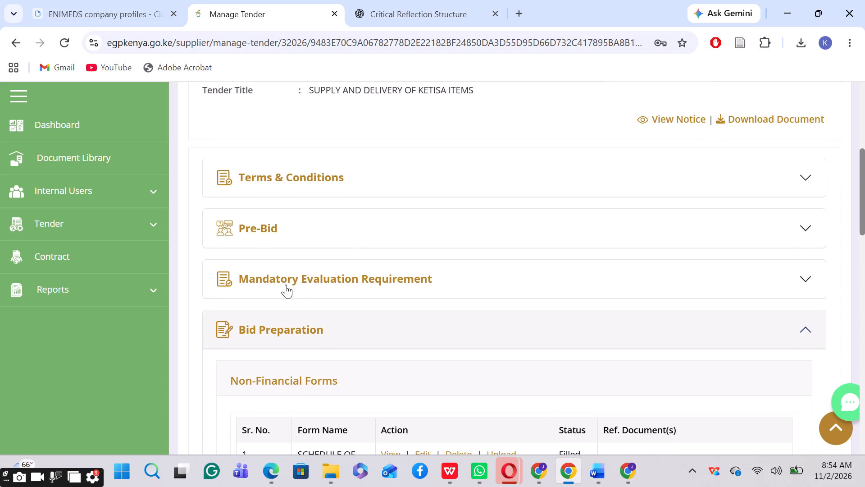
click(261, 226)
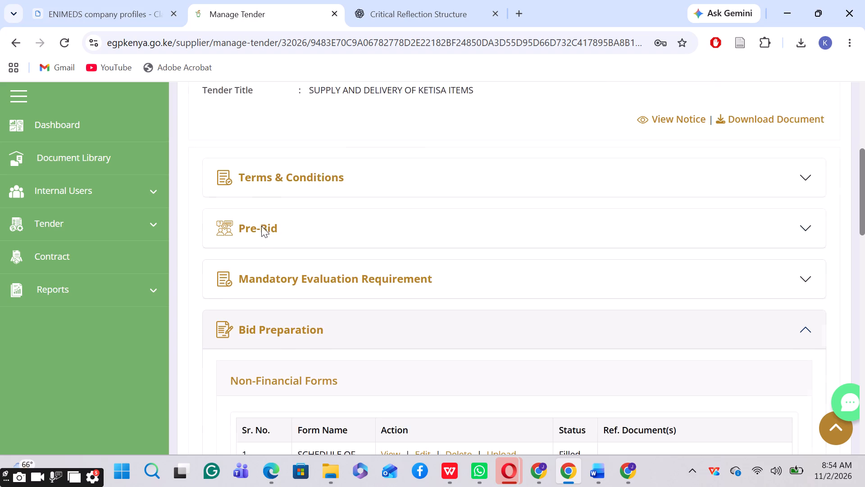
scroll(341, 346, down, 2)
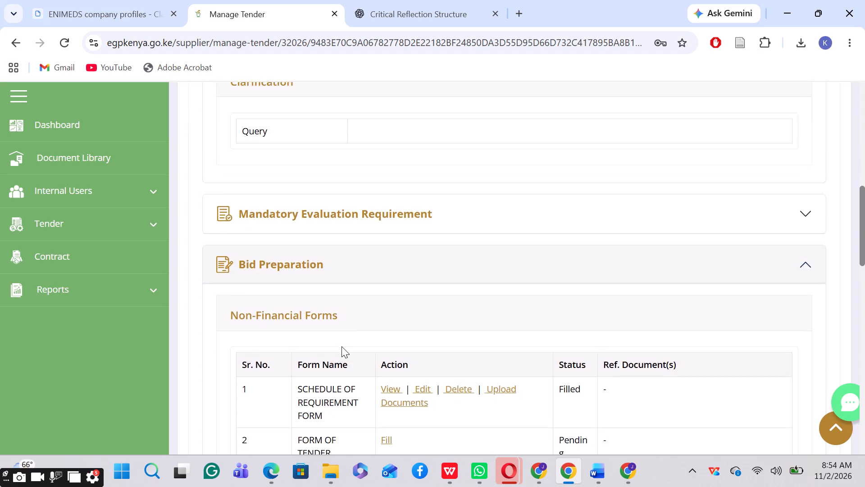
scroll(341, 346, down, 2)
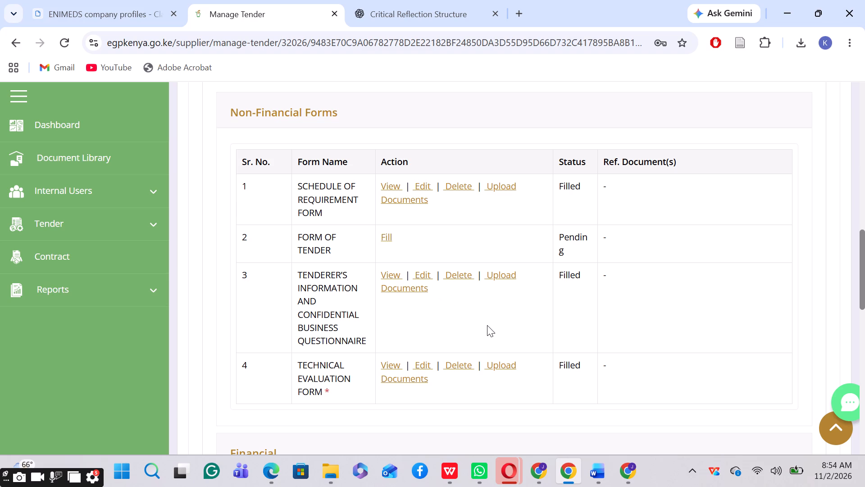
scroll(487, 325, down, 4)
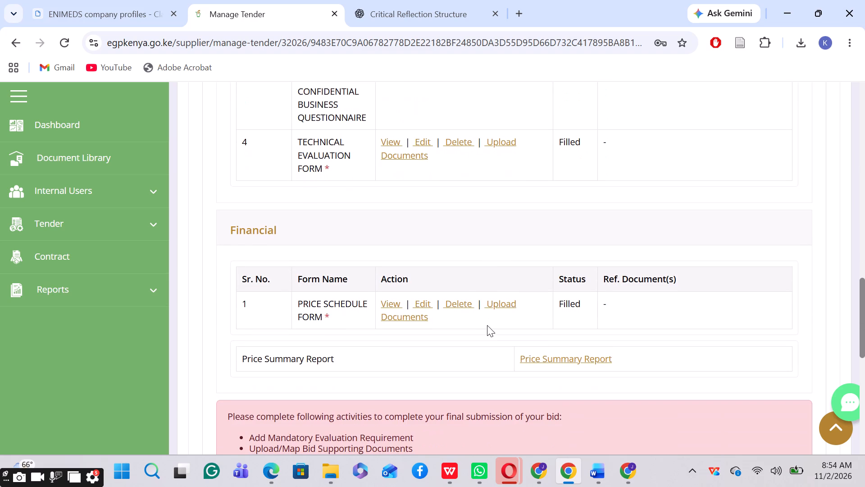
scroll(487, 325, down, 1)
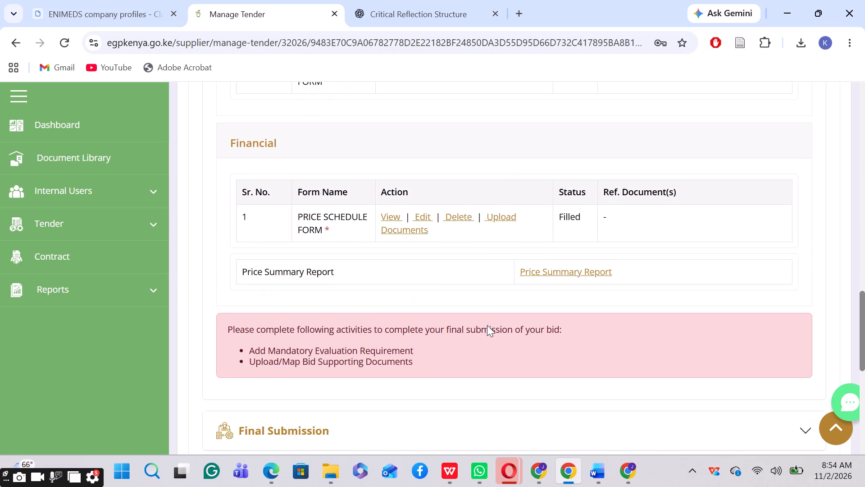
scroll(487, 325, down, 1)
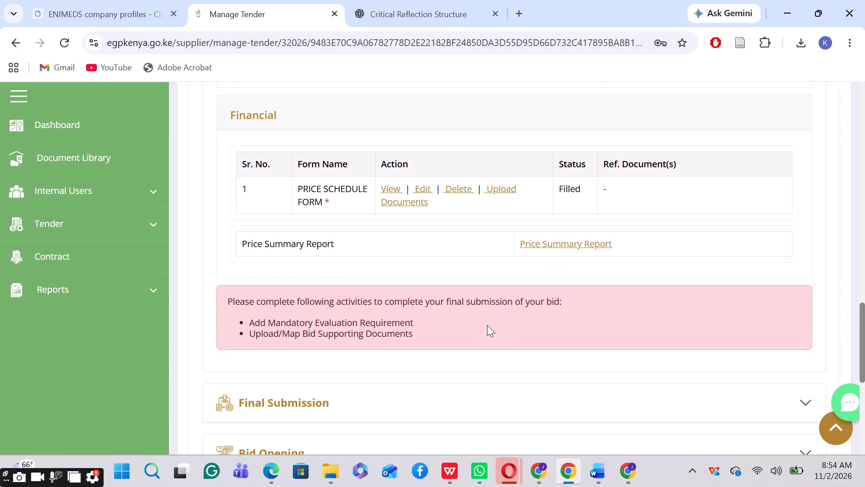
Recheck the Pre-Bid clarification section and the actions, statuses and reference documents of the non-financial forms.
scroll(487, 325, up, 3)
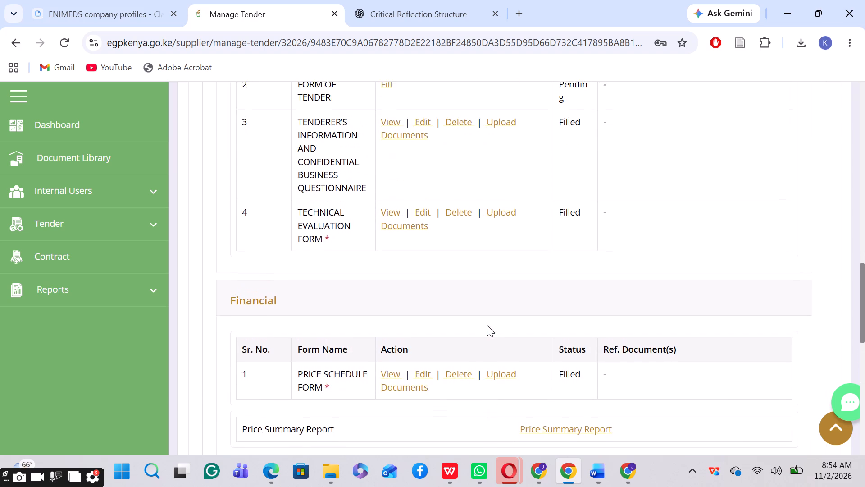
scroll(487, 325, up, 2)
scroll(637, 354, right, 1)
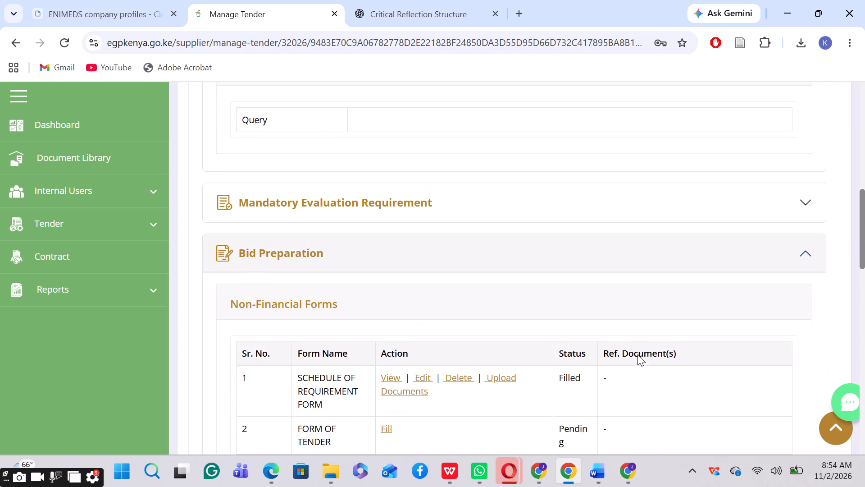
scroll(637, 354, down, 2)
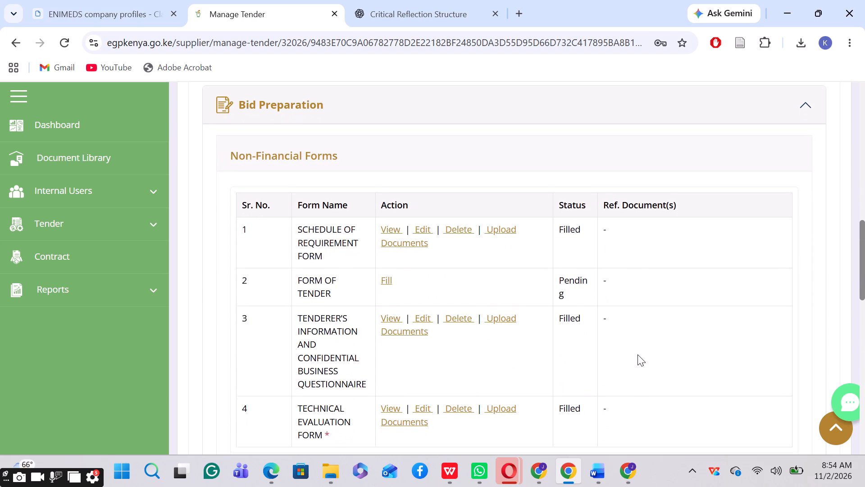
scroll(637, 354, down, 1)
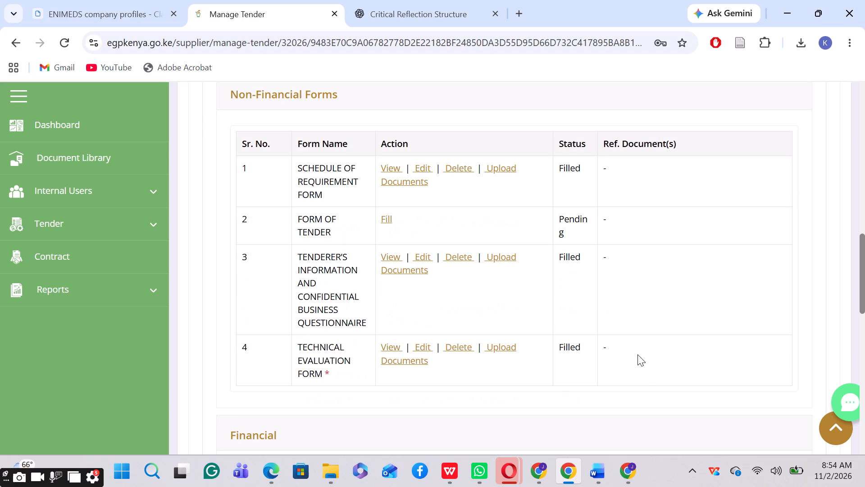
scroll(637, 354, up, 3)
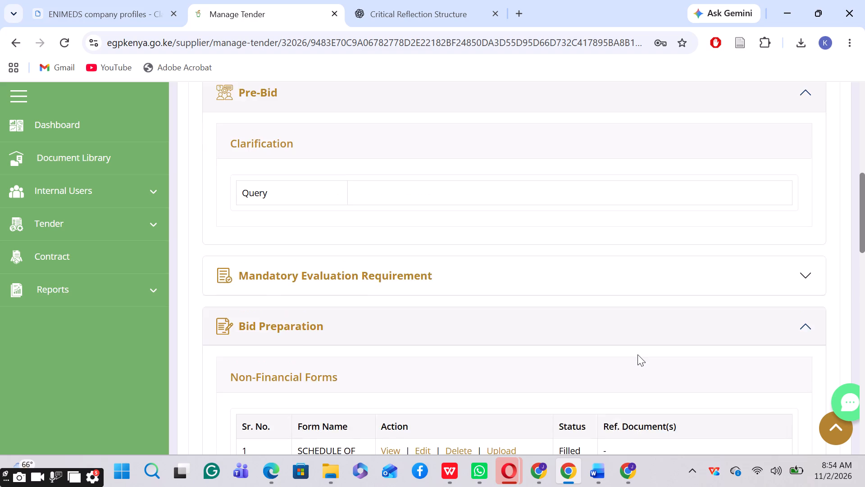
scroll(637, 354, up, 2)
scroll(637, 354, down, 1)
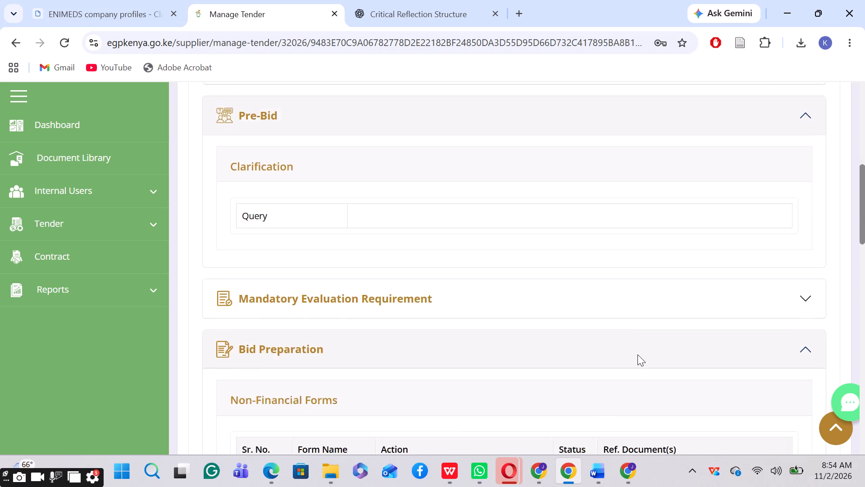
scroll(637, 354, down, 4)
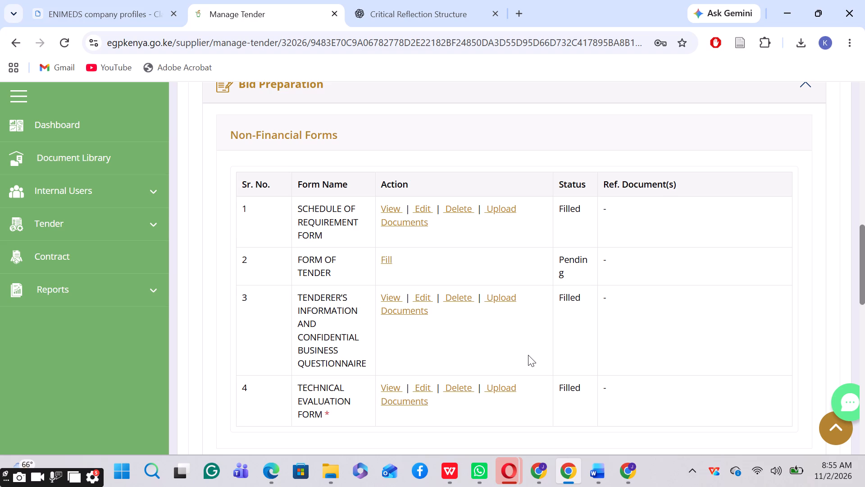
Open the price schedule form's Upload Document page, look over its document mapping section and go back to Manage Tender.
scroll(528, 355, down, 3)
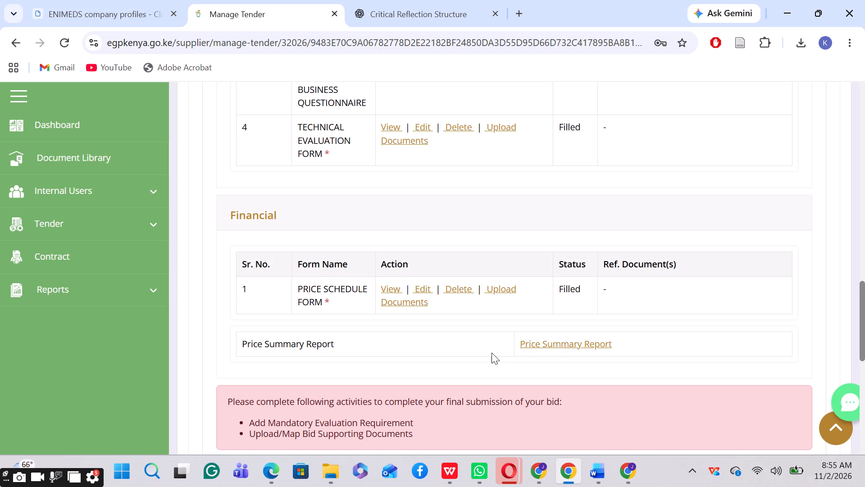
click(418, 299)
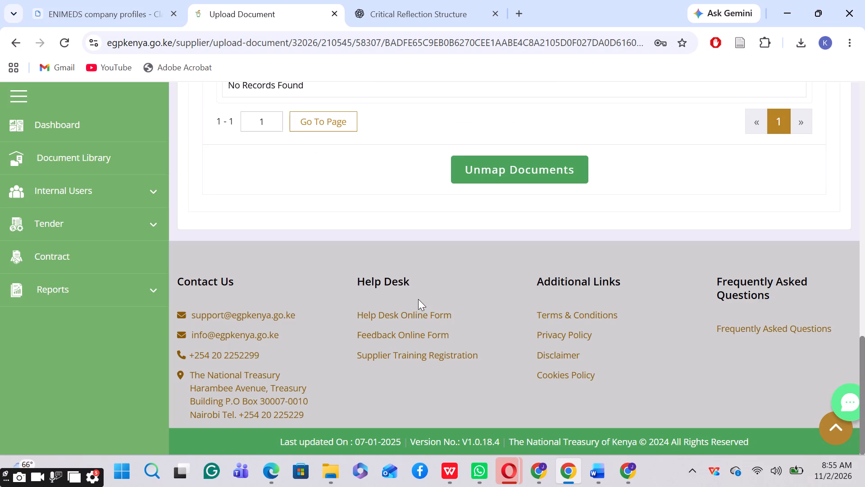
scroll(418, 299, up, 4)
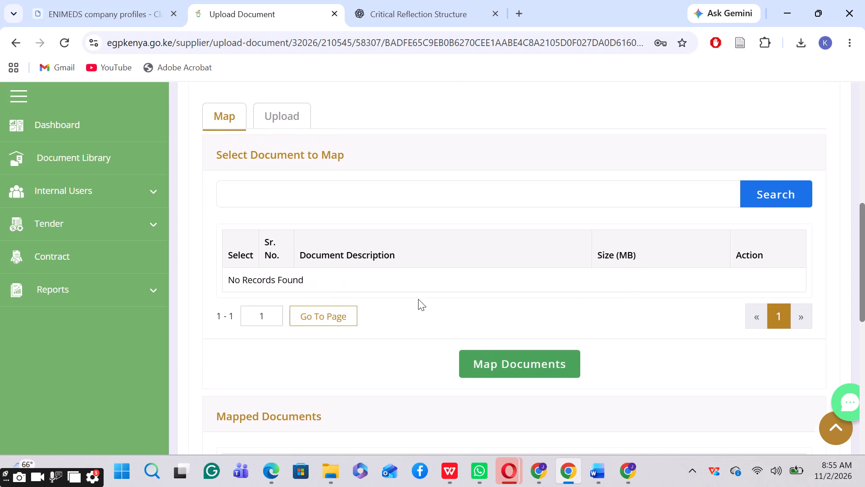
scroll(460, 271, up, 1)
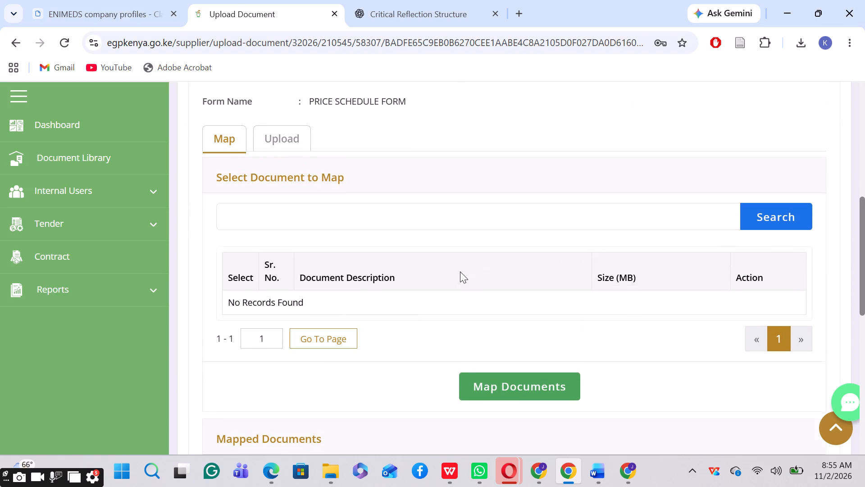
scroll(460, 271, up, 1)
scroll(656, 229, up, 2)
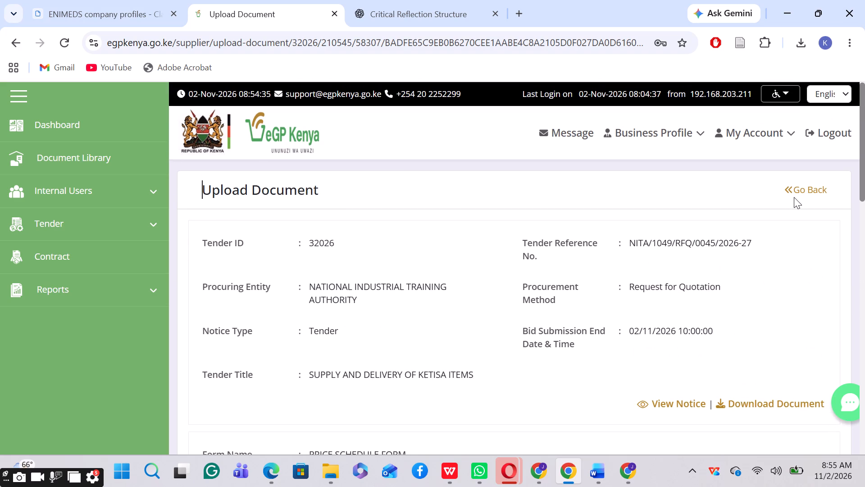
click(794, 191)
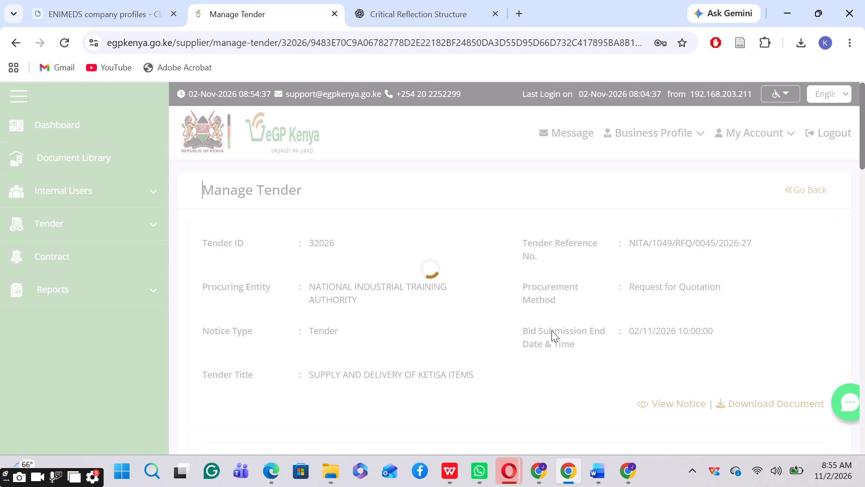
Review the price schedule form's row and the activities listed for final submission of the bid.
scroll(551, 331, down, 8)
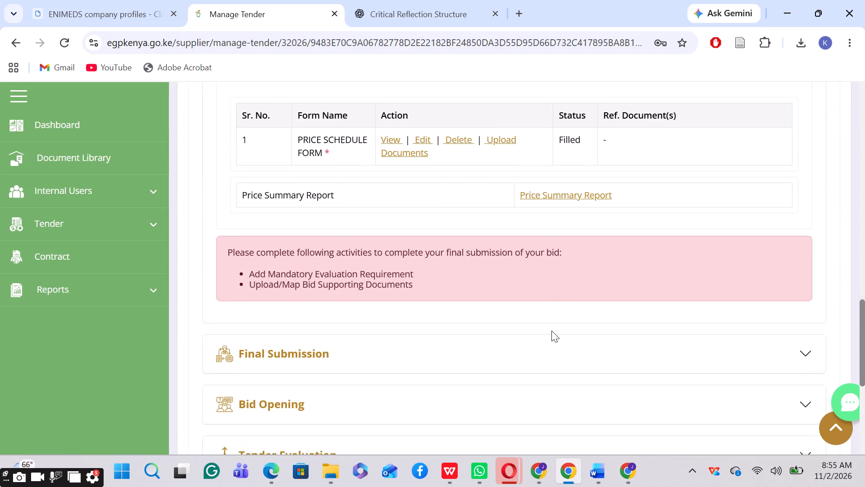
scroll(551, 331, down, 1)
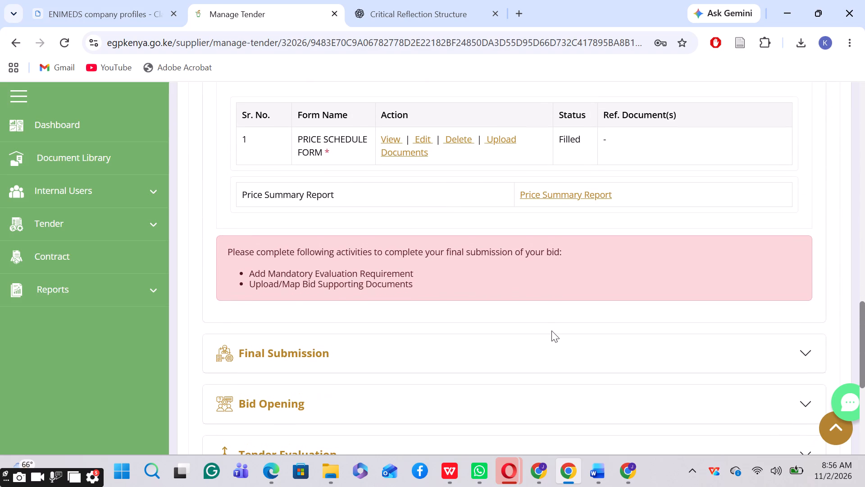
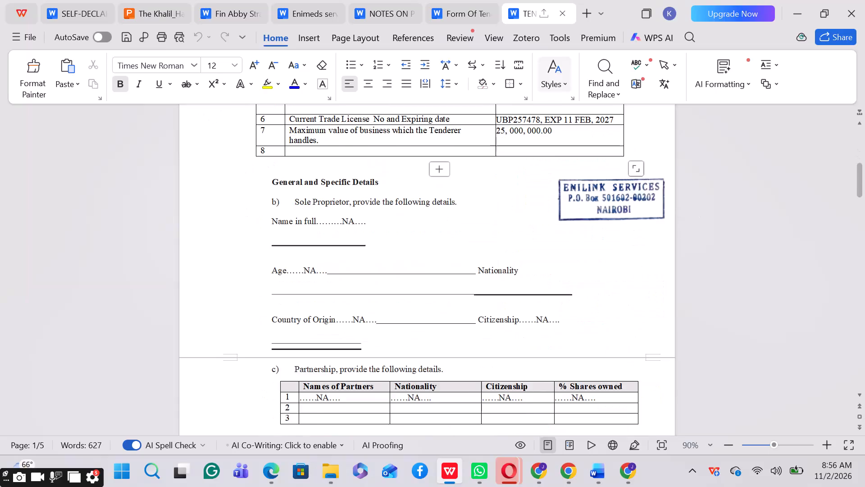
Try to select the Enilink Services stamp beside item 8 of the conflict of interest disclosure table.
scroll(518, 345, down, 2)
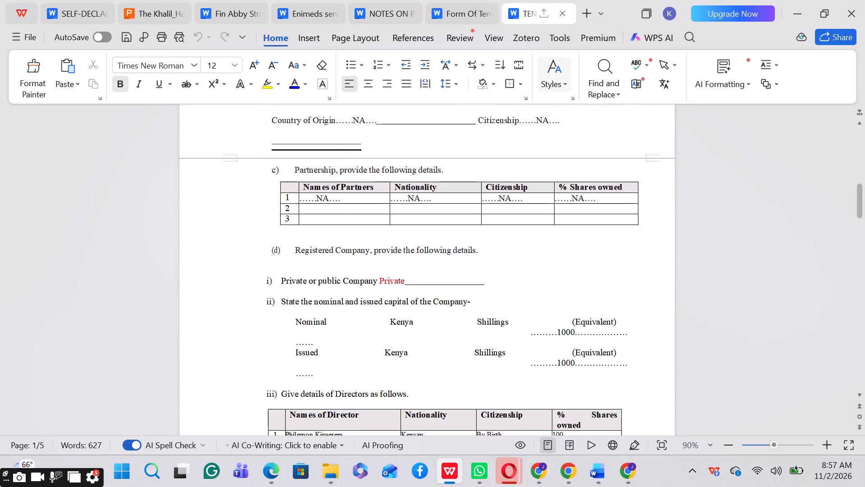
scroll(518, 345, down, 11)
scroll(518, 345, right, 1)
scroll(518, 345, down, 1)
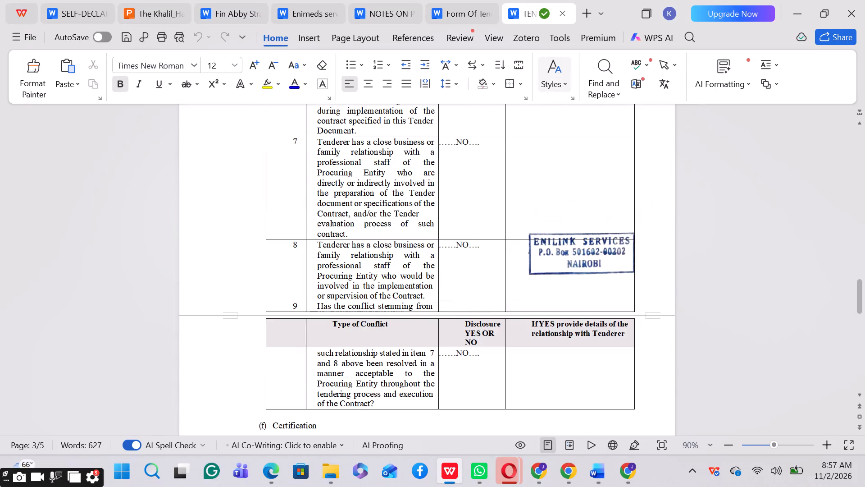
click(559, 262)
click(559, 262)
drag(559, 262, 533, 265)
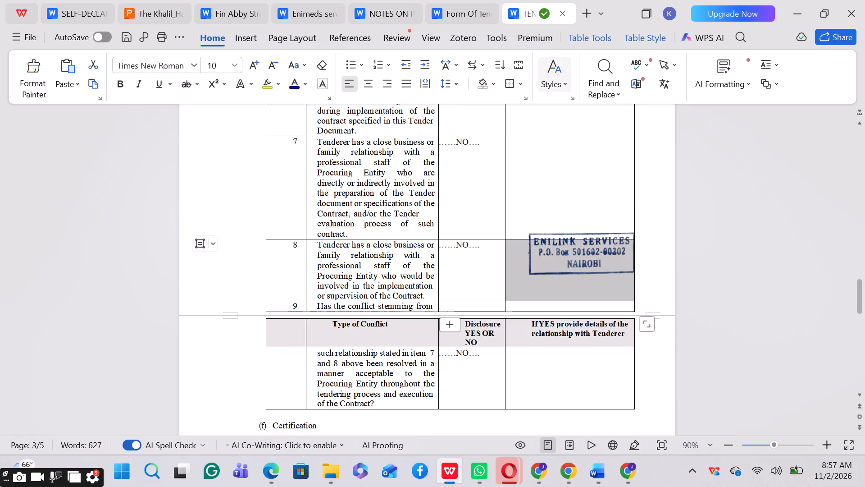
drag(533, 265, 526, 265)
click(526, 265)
Delete the Enilink Services stamp image beside the General and Specific Details section.
scroll(430, 225, up, 4)
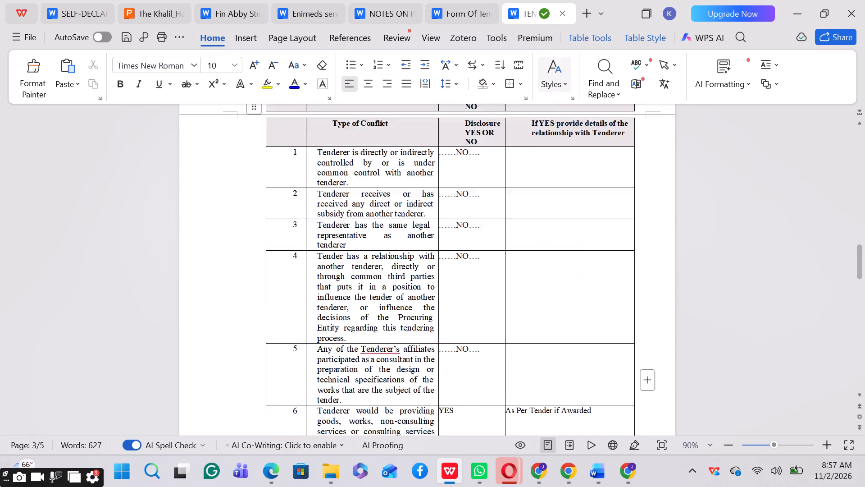
scroll(430, 225, up, 3)
scroll(496, 304, down, 2)
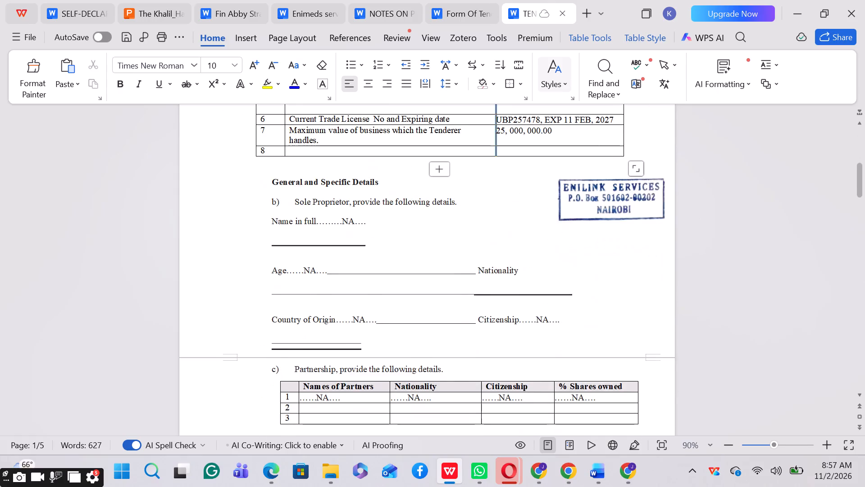
click(587, 215)
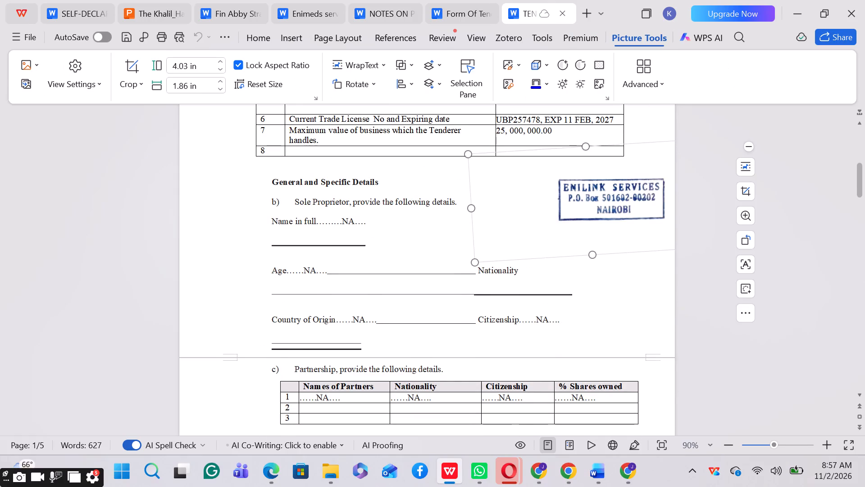
key(BackSpace)
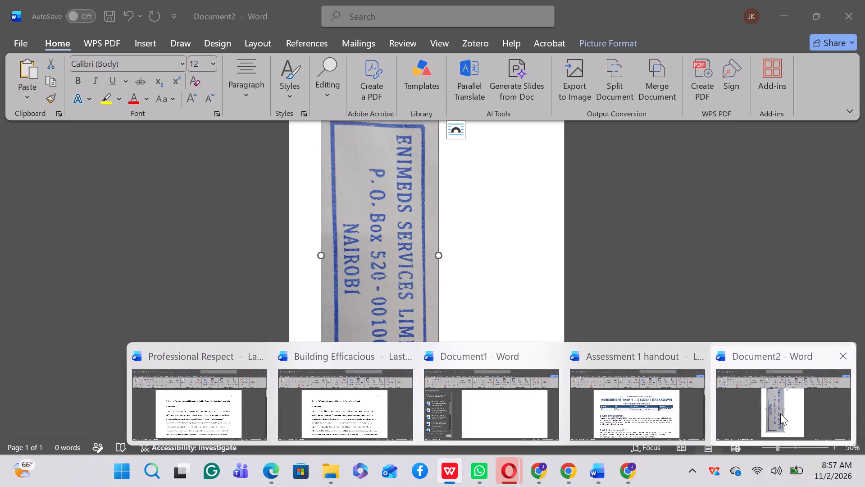
Switch to Document2 in Word and copy the Enimeds Services Limited stamp image.
click(780, 413)
key(ctrl+c)
key(ctrl+c)
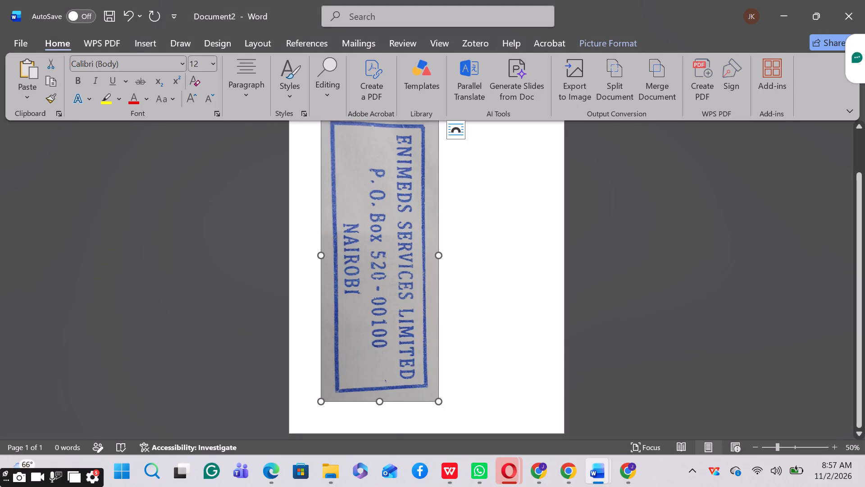
key(ctrl+c)
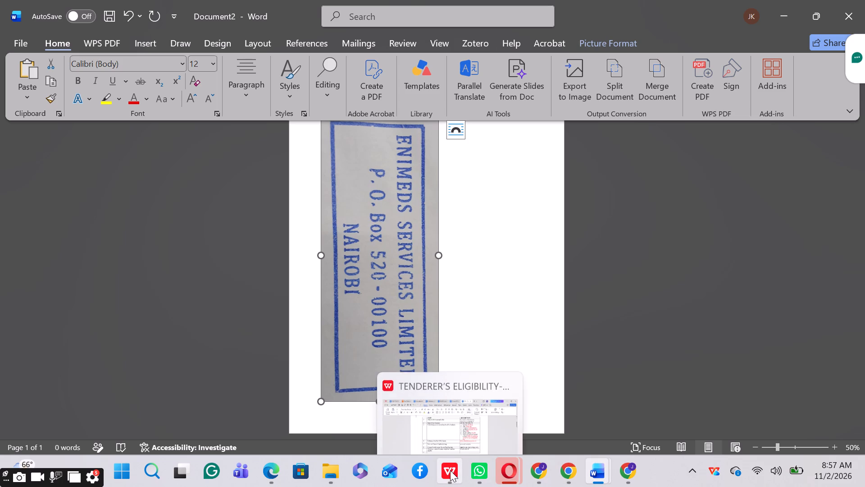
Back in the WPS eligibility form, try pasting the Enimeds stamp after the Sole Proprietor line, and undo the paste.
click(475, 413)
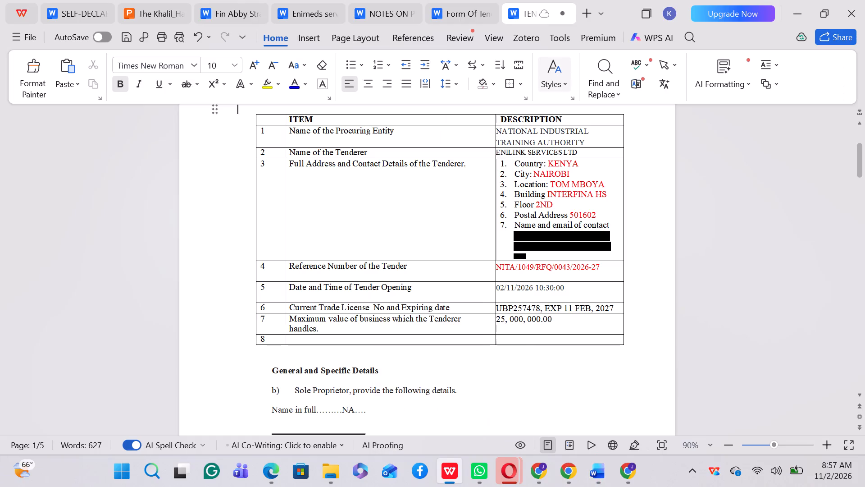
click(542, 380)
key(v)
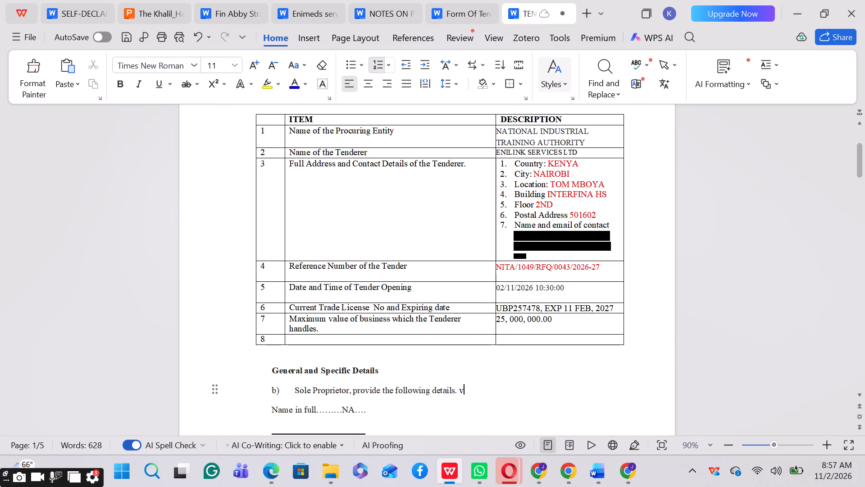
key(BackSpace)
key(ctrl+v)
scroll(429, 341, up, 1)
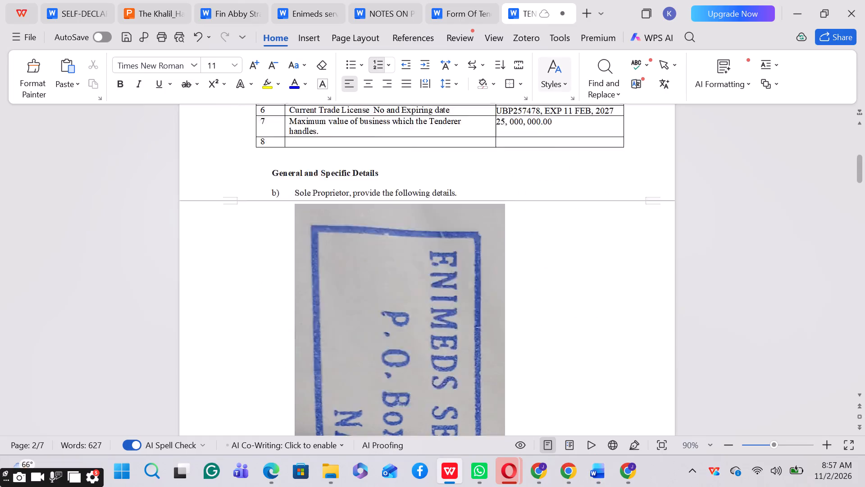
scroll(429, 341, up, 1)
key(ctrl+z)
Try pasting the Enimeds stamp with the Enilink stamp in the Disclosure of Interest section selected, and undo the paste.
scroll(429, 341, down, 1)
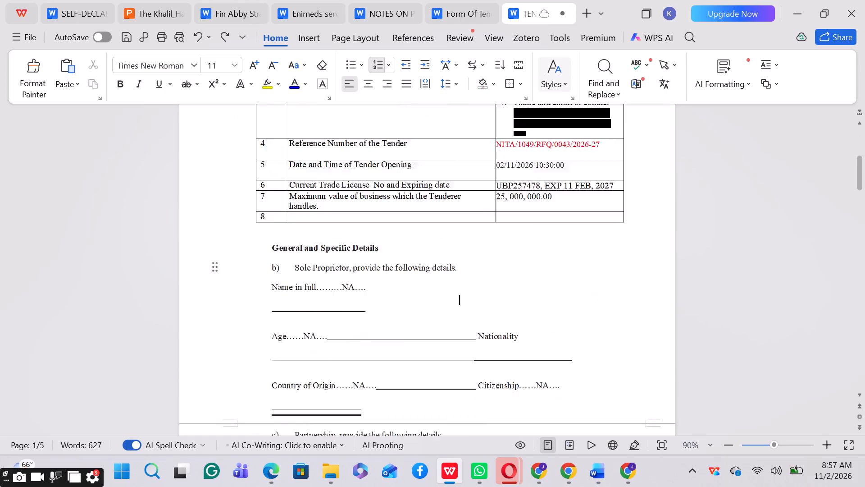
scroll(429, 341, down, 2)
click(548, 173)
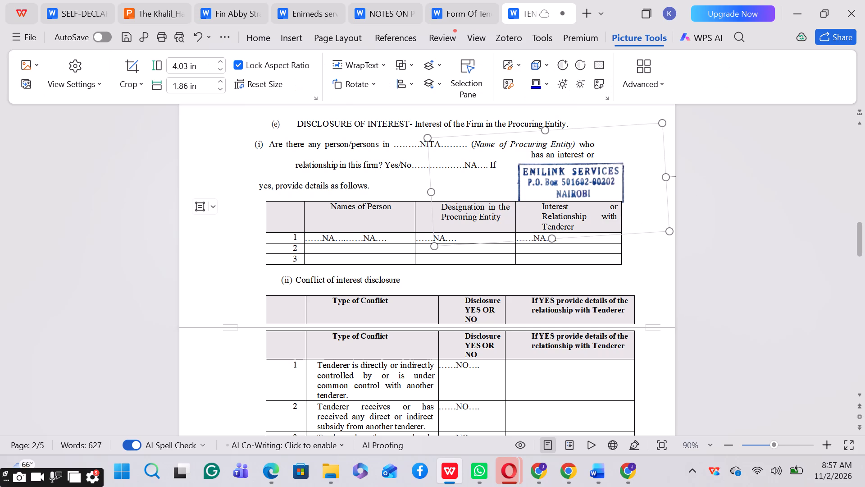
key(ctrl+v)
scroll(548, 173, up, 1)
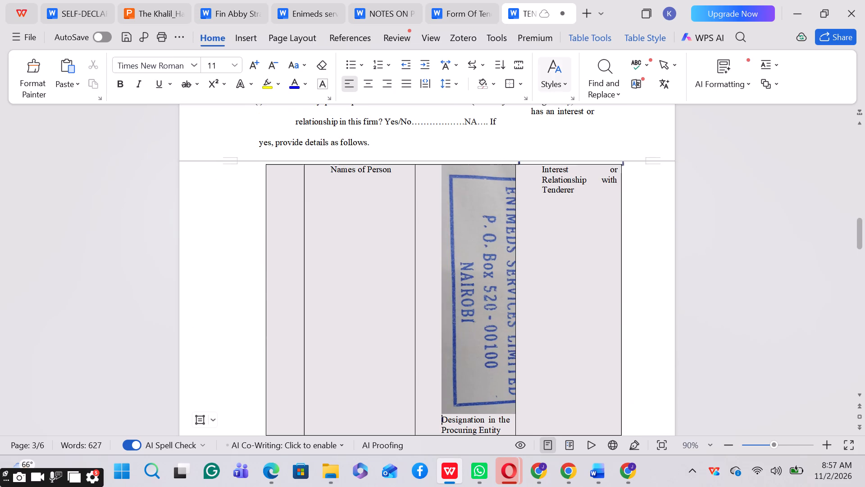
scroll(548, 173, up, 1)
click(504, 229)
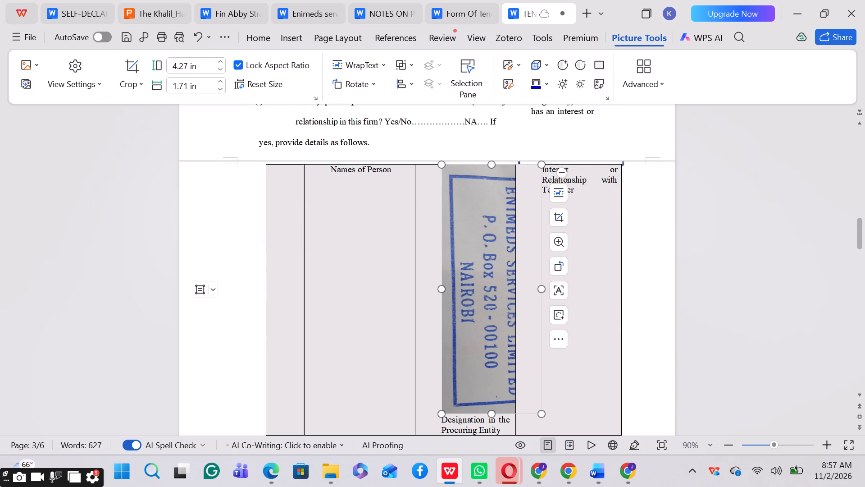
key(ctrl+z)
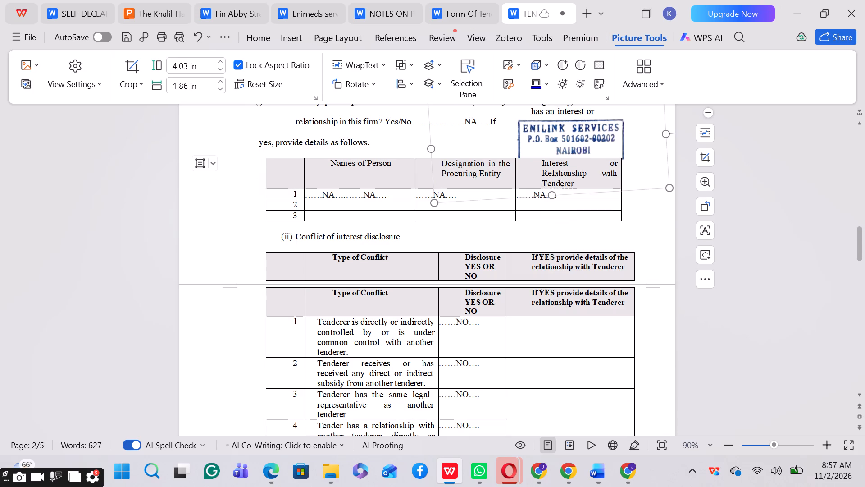
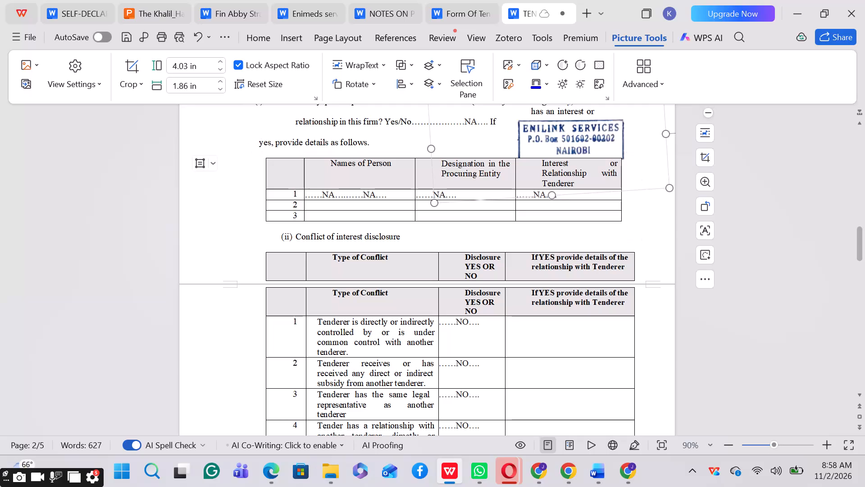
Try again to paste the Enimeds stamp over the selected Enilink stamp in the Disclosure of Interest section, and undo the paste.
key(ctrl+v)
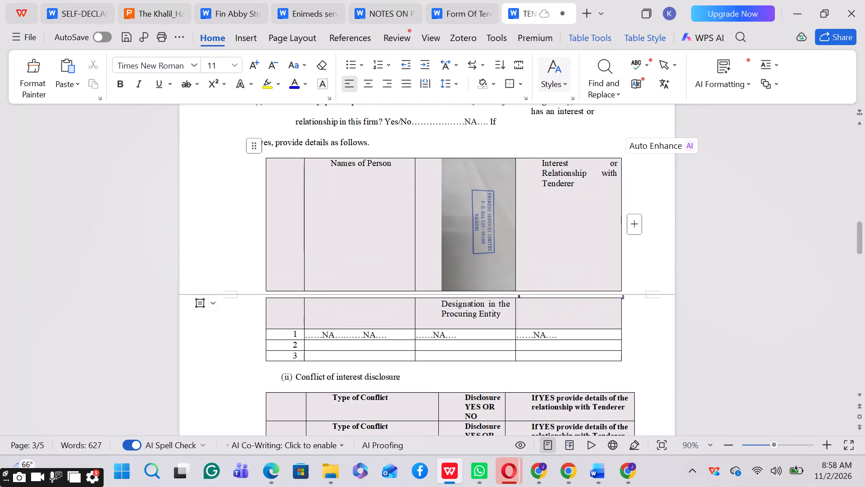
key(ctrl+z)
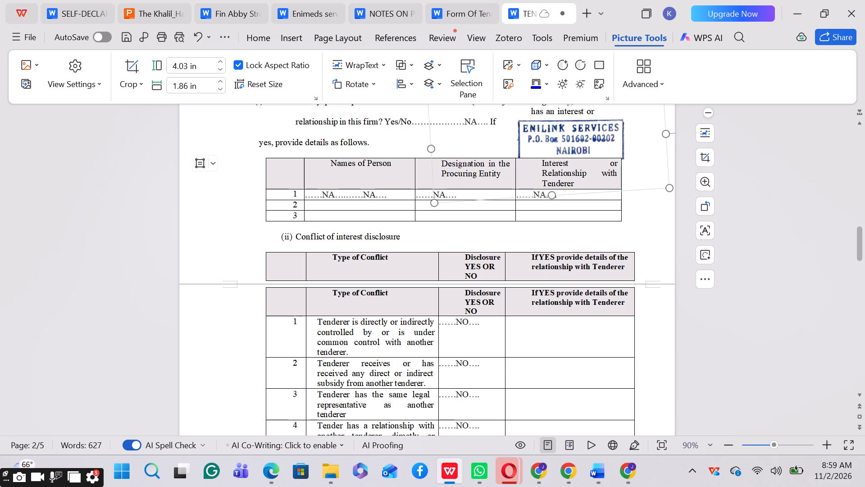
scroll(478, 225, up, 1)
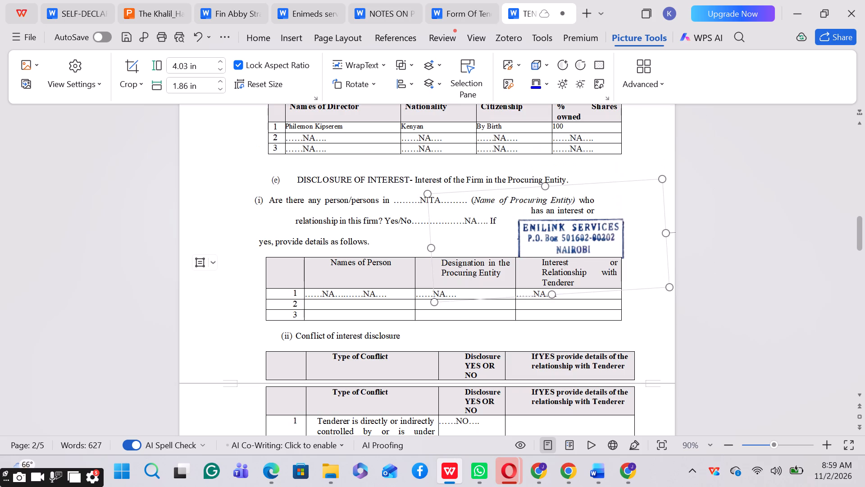
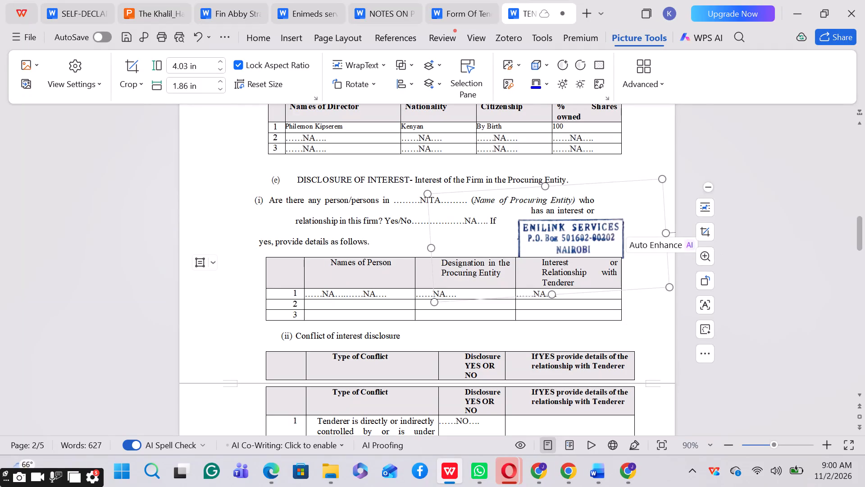
Deselect the Enilink stamp image in the Disclosure of Interest section.
click(816, 253)
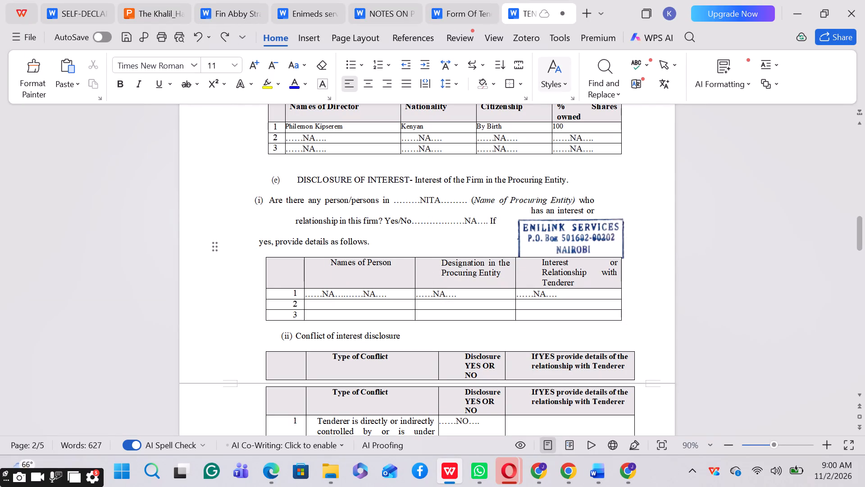
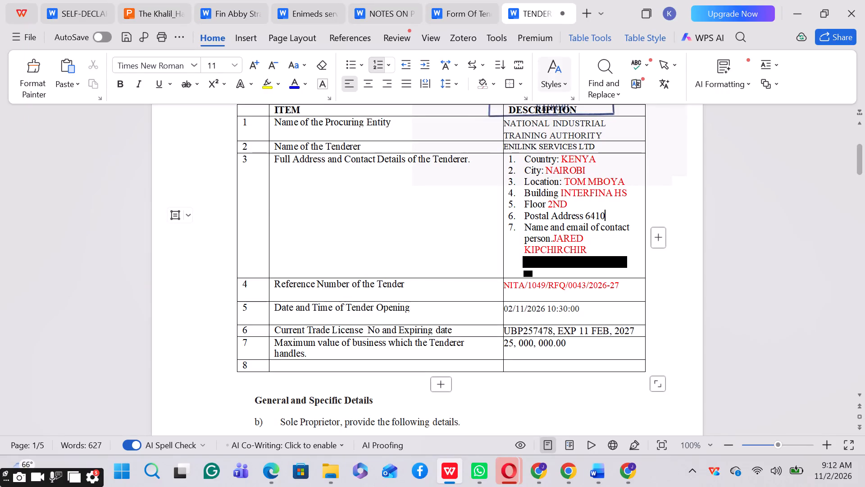
Open the Enimeds Services Limited Company Profile 2025 PDF from the ENIMEDS CO. LTD folder on the Desktop in File Explorer.
click(335, 471)
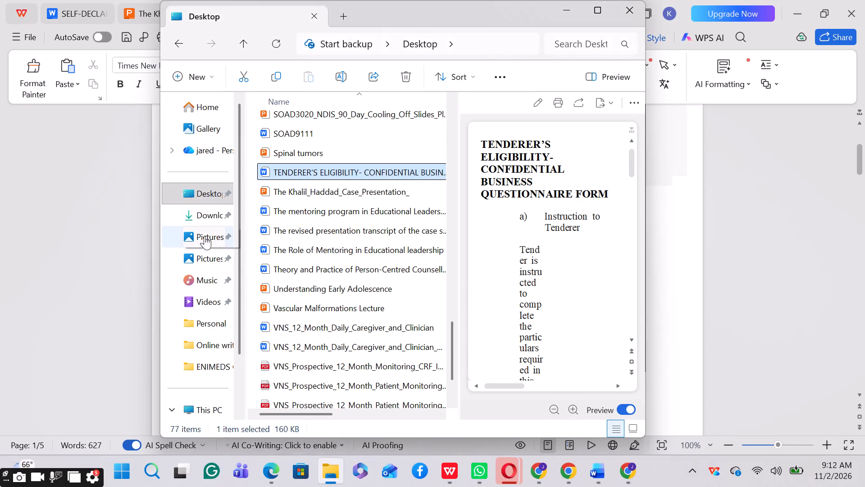
click(207, 194)
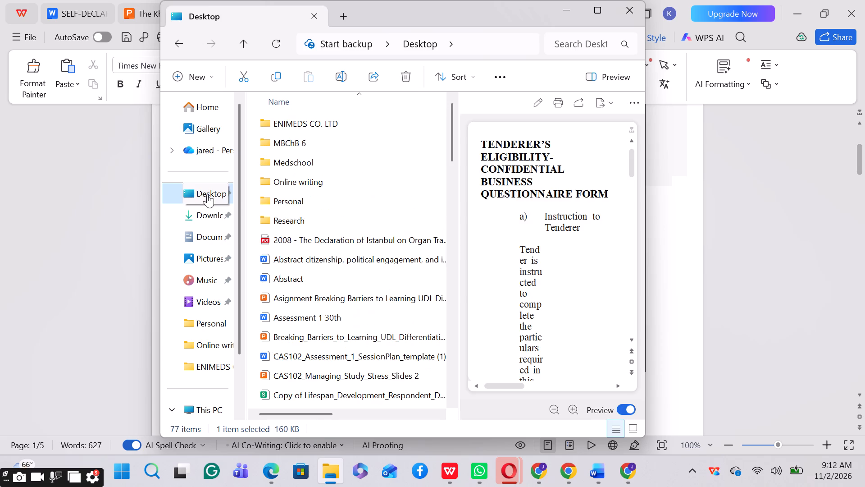
double_click(293, 124)
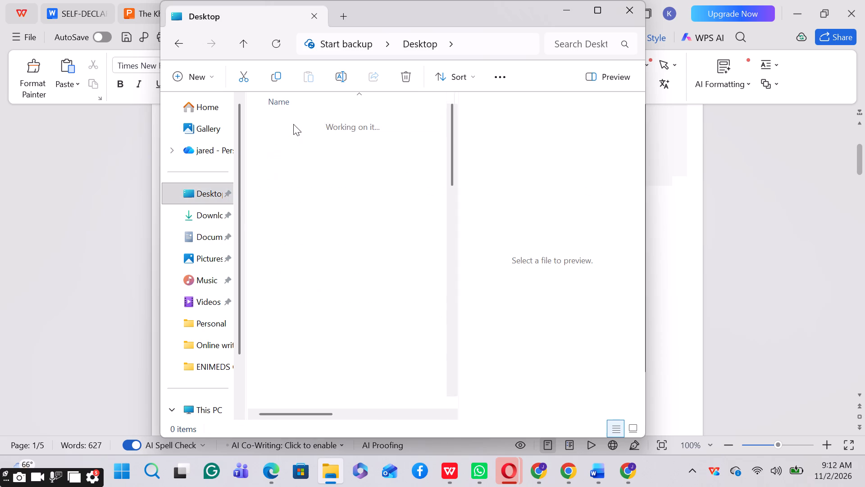
scroll(345, 278, down, 3)
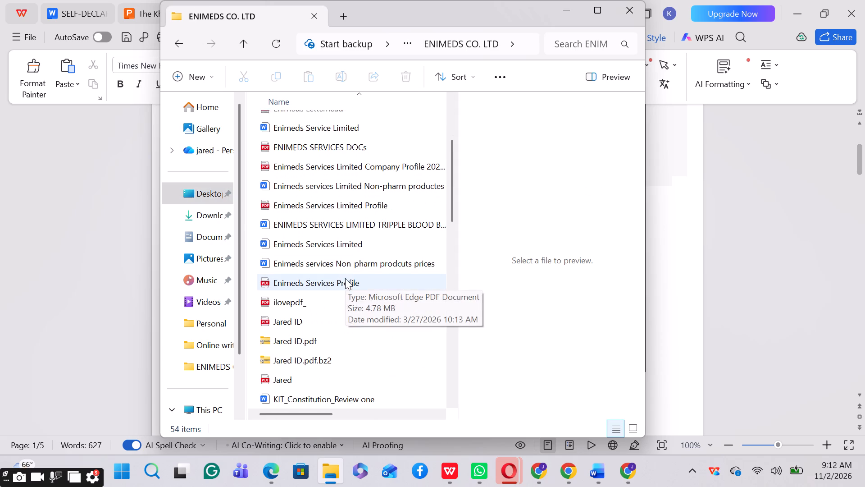
scroll(345, 278, down, 1)
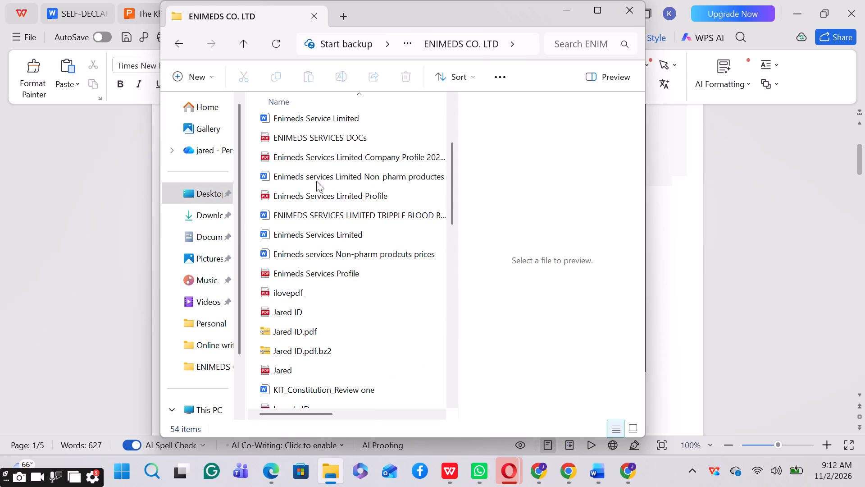
double_click(326, 157)
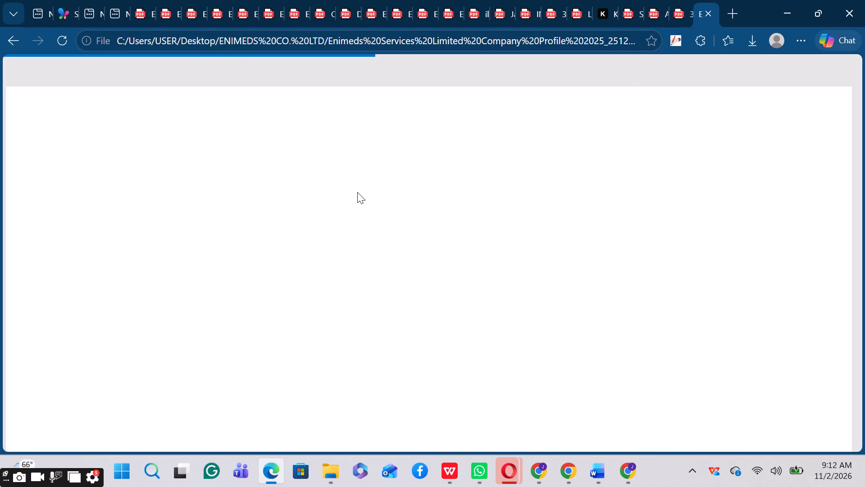
Find the company contact details on the last page of the profile and copy the office address.
scroll(428, 359, down, 15)
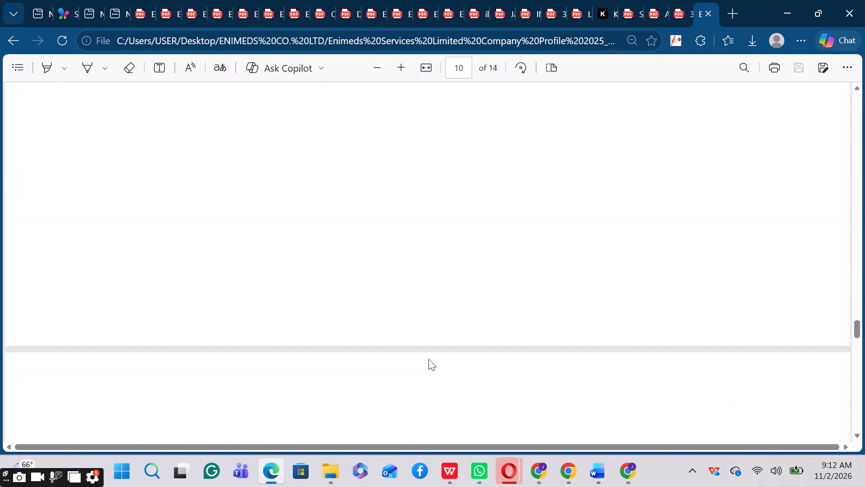
scroll(428, 359, down, 13)
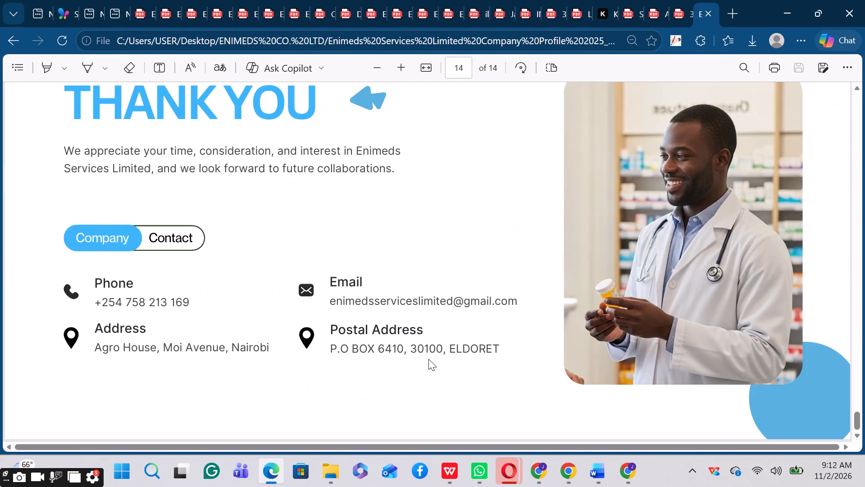
scroll(428, 359, down, 4)
scroll(394, 303, up, 5)
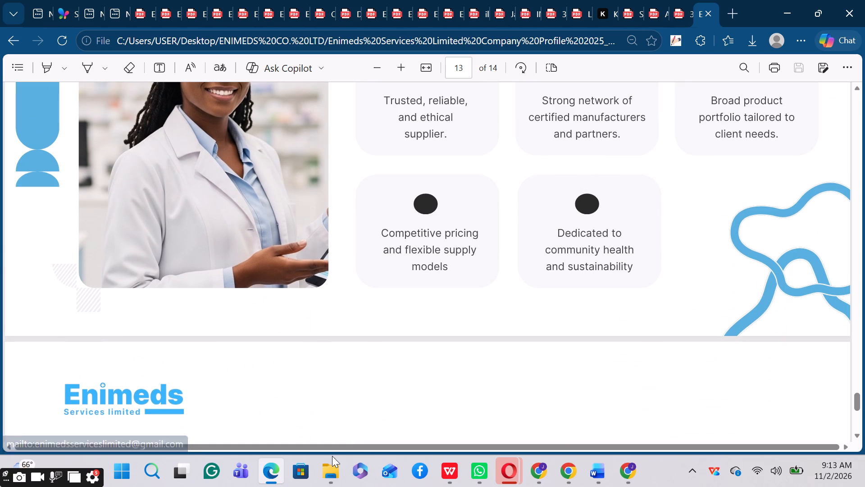
scroll(367, 340, down, 5)
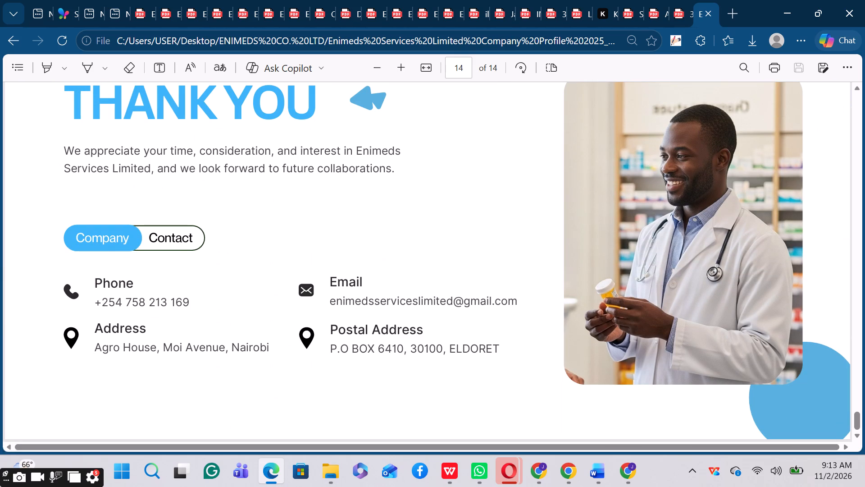
drag(93, 348, 271, 353)
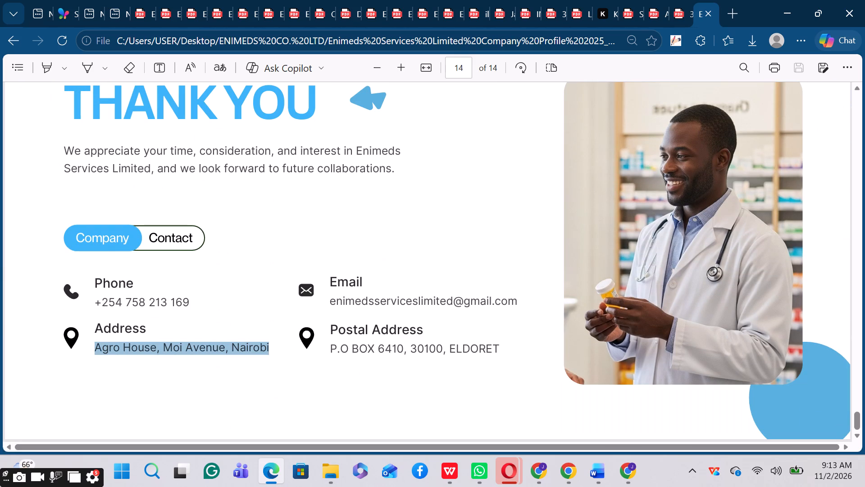
key(ctrl+c)
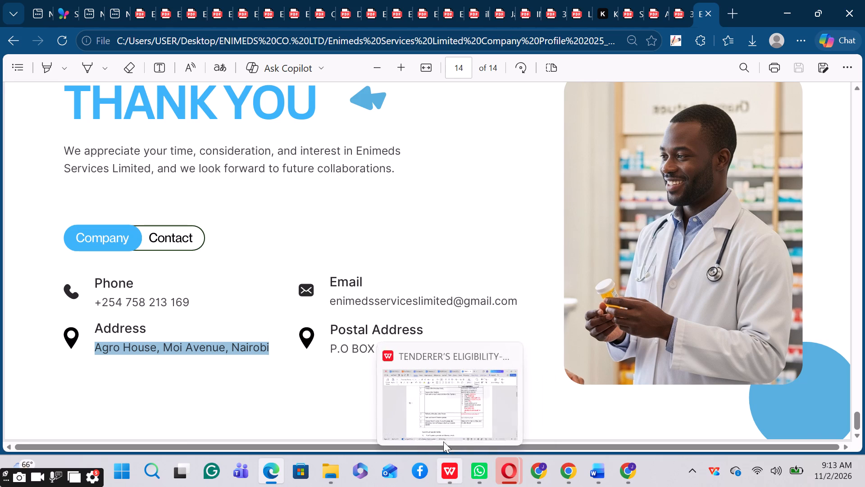
Return to the Tenderer's Eligibility form in WPS Office and undo the replacement of the postal address number in item 6.
click(439, 412)
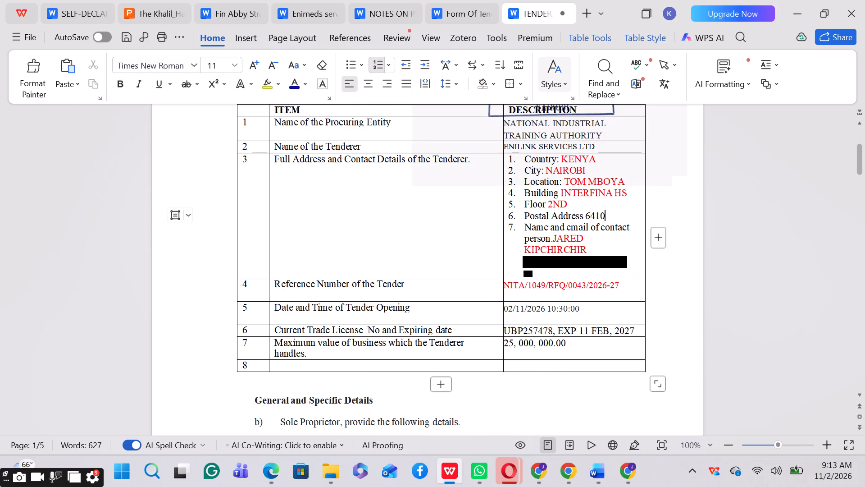
key(BackSpace)
key(BackSpace)
key(BackSpace)
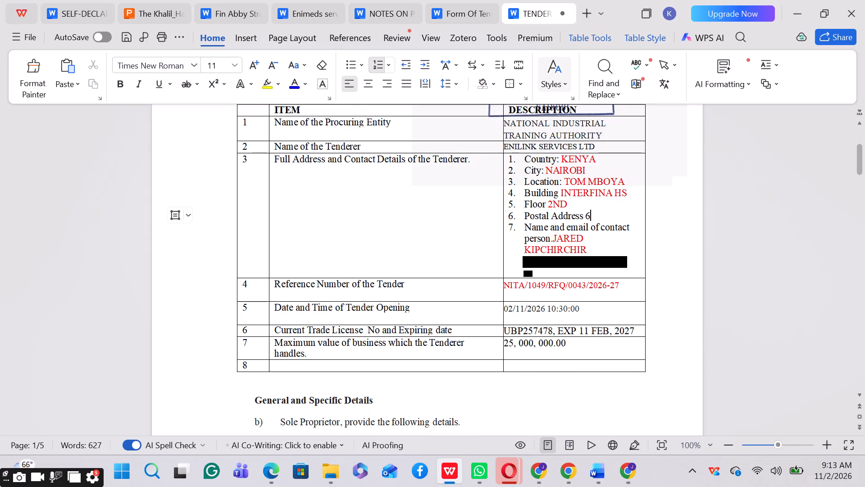
key(BackSpace)
key(ctrl+z)
key(ctrl+z)
key(ctrl+z)
key(ctrl+z)
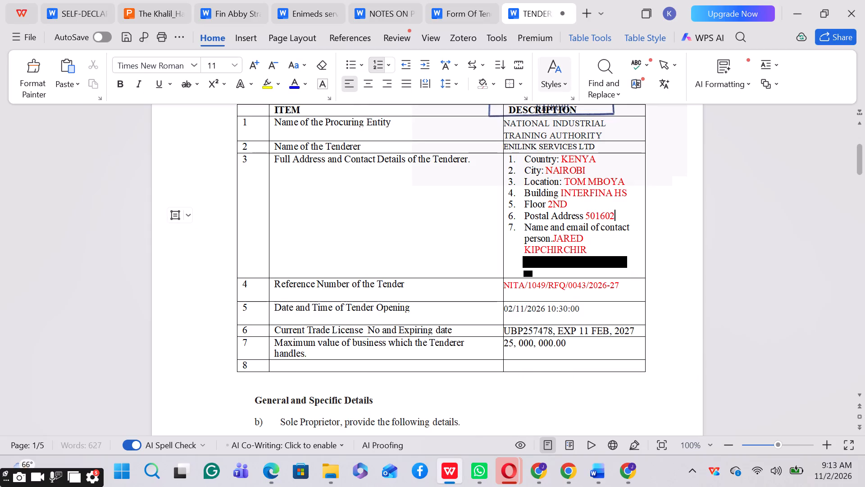
Replace the postal address number in item 6 with 6410, keeping the red text formatting.
key(BackSpace)
key(BackSpace)
key(BackSpace)
key(BackSpace)
key(BackSpace)
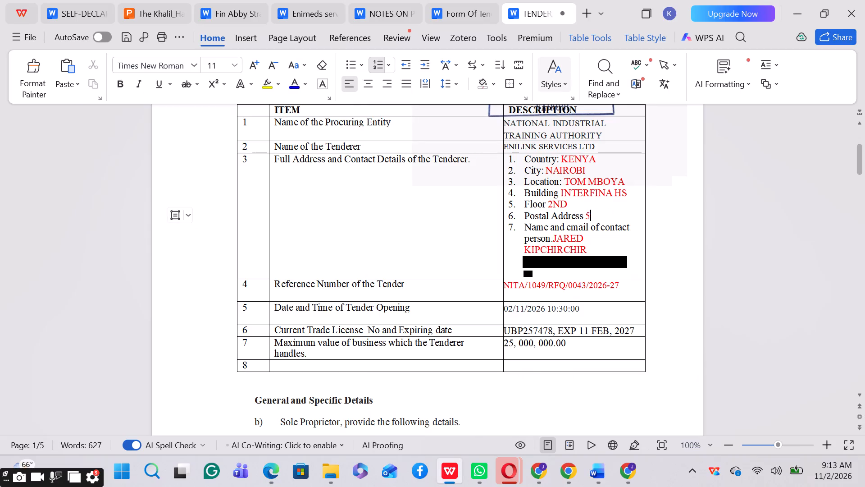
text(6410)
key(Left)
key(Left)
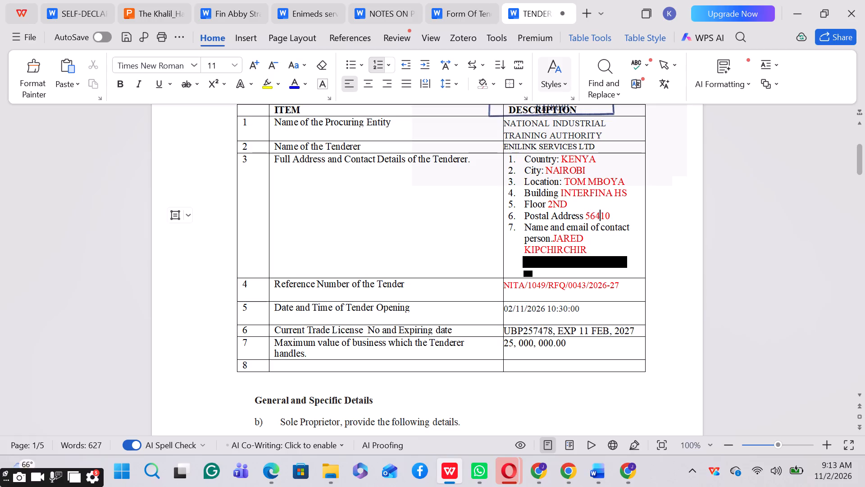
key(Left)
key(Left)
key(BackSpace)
Delete the old building name in item 4 of the tenderer's contact details.
drag(626, 194, 624, 194)
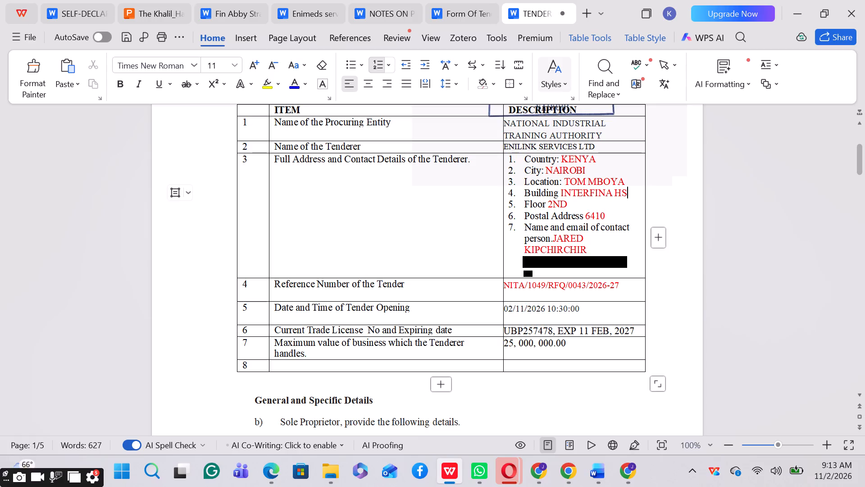
drag(624, 194, 611, 193)
click(611, 193)
drag(611, 193, 597, 196)
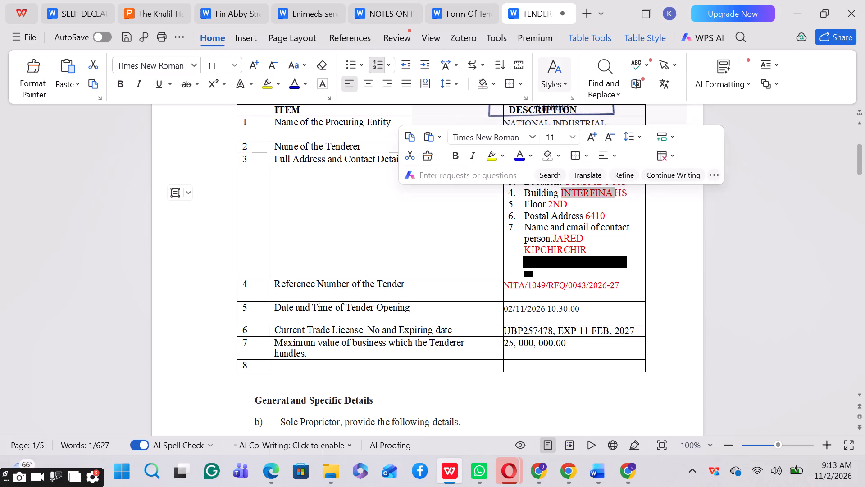
click(597, 196)
click(575, 194)
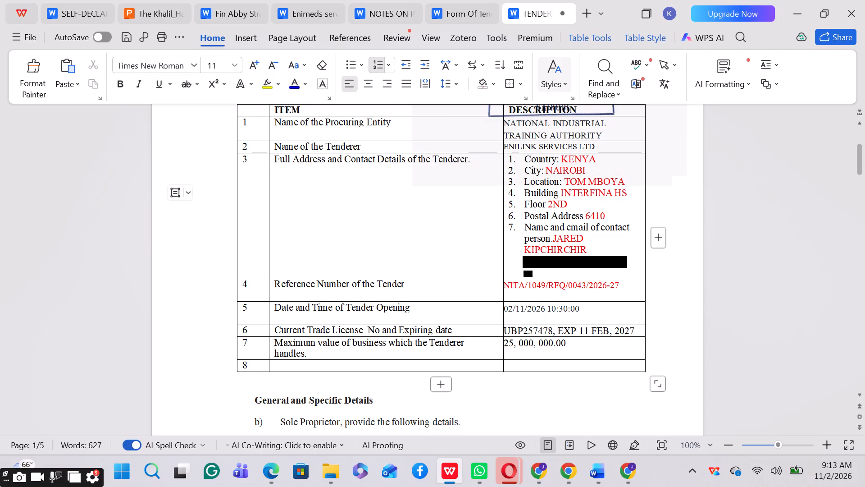
key(Right)
key(Right)
key(Right)
key(Right)
key(Right)
key(Right)
key(Right)
key(Right)
key(Right)
key(BackSpace)
key(BackSpace)
key(BackSpace)
key(BackSpace)
key(BackSpace)
key(BackSpace)
key(BackSpace)
key(BackSpace)
key(BackSpace)
key(BackSpace)
key(BackSpace)
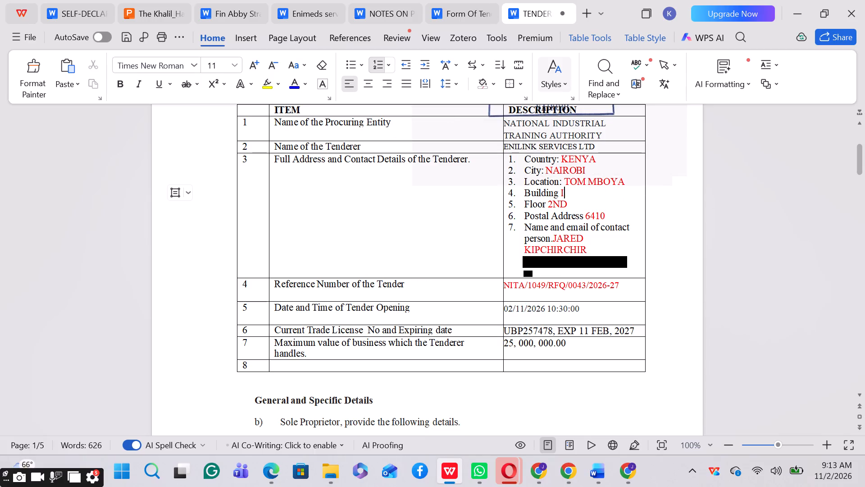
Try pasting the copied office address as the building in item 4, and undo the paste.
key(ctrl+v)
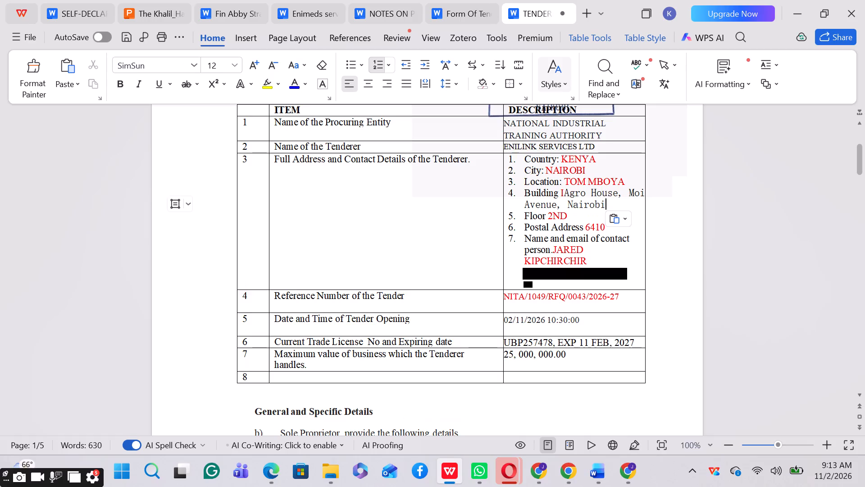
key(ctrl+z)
Enter AGRO HS as the building name in item 4 in the existing red text formatting.
click(572, 193)
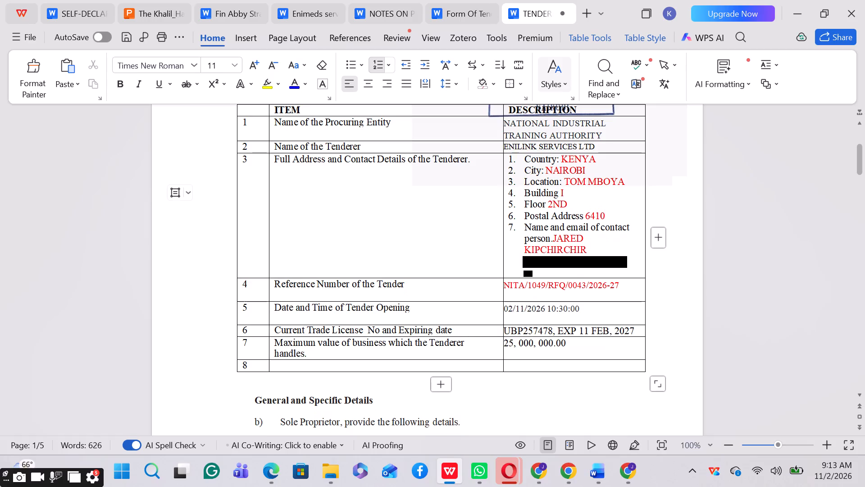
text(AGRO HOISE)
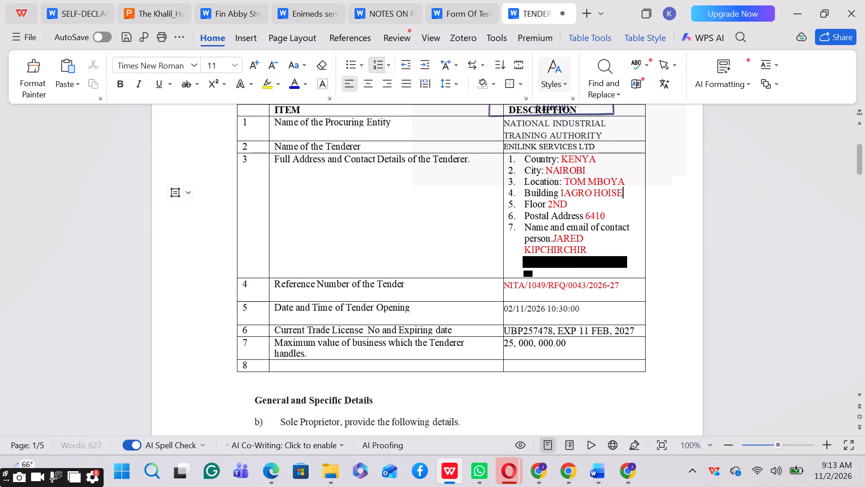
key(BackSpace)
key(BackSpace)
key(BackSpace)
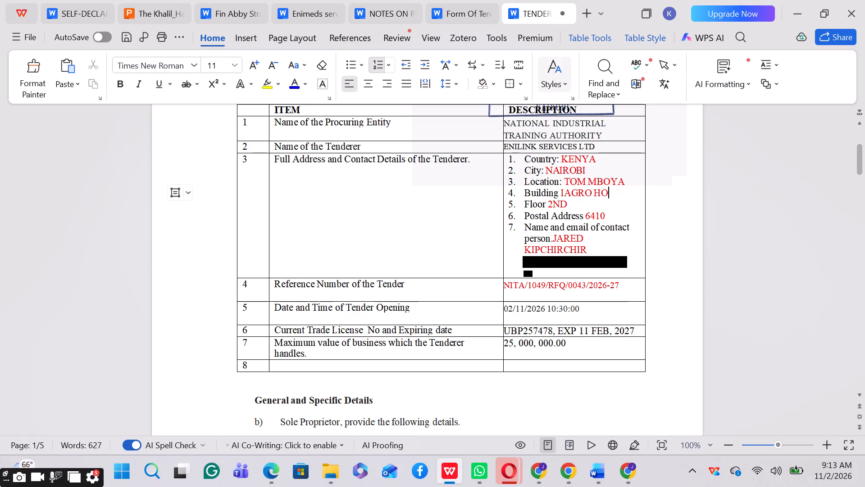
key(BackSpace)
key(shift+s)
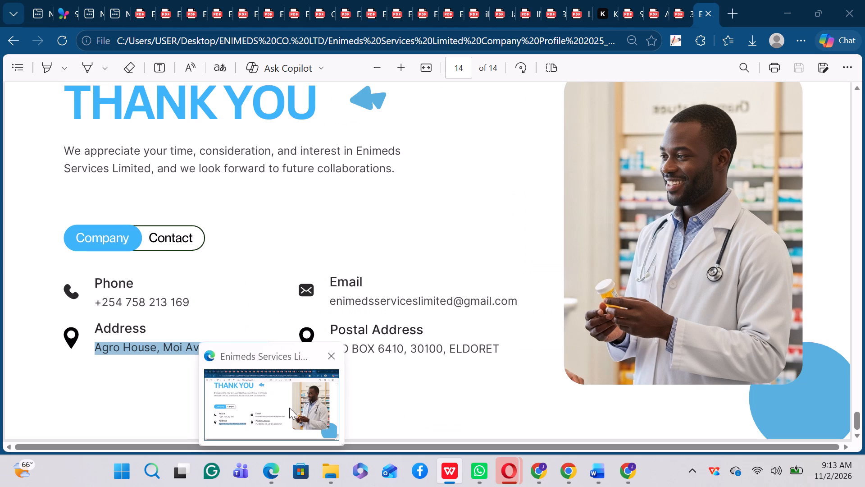
Check the office address in the company profile in Edge and replace the location in item 3 of the contact details with MOI AVENUE.
click(289, 408)
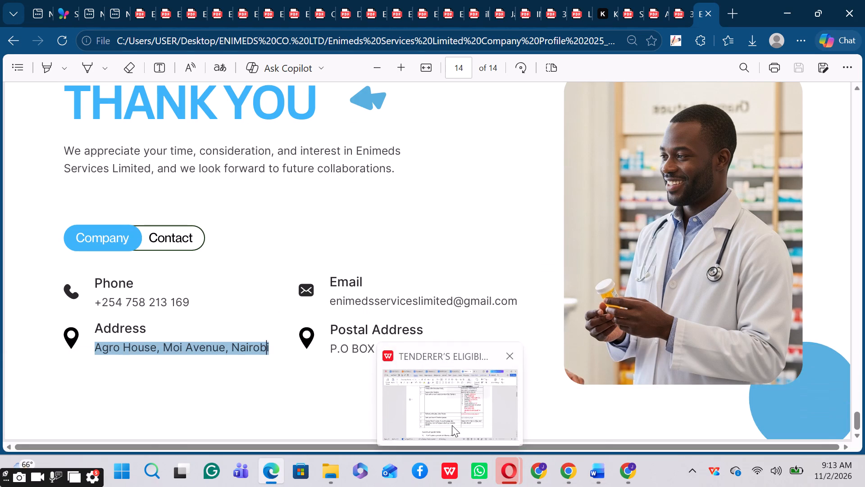
click(452, 425)
click(628, 180)
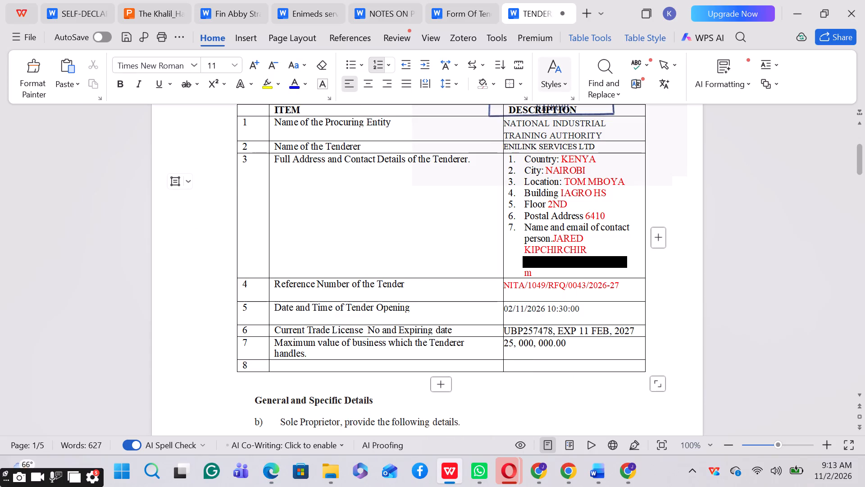
key(BackSpace)
key(BackSpace)
key(BackSpace)
key(BackSpace)
key(BackSpace)
key(BackSpace)
key(BackSpace)
key(BackSpace)
key(BackSpace)
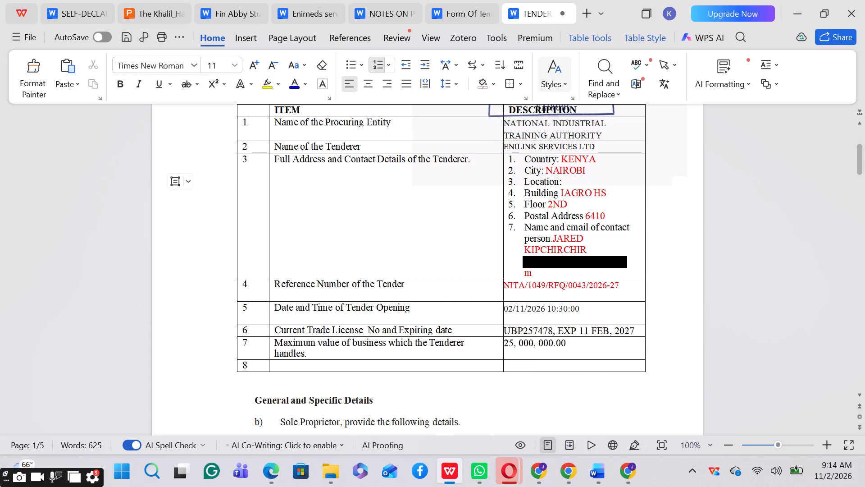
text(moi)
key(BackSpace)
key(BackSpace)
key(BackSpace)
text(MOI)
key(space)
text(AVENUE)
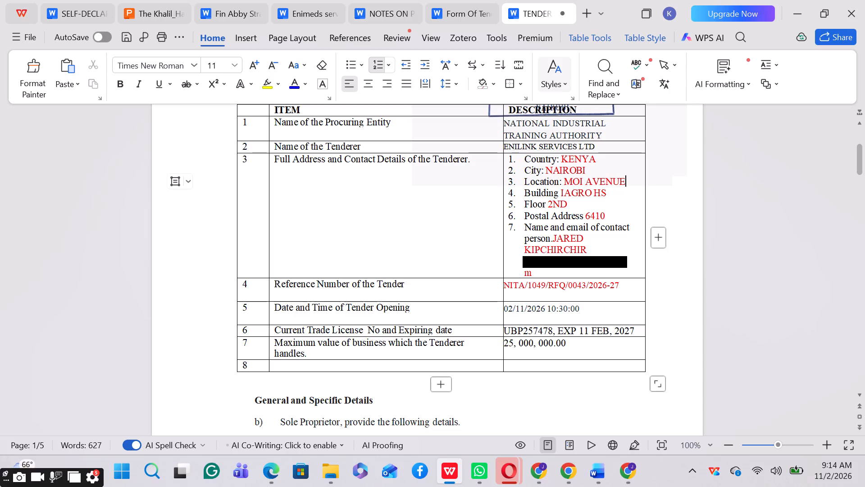
Delete the stray letter I before AGRO HS in the Building entry, item 4.
click(563, 191)
key(BackSpace)
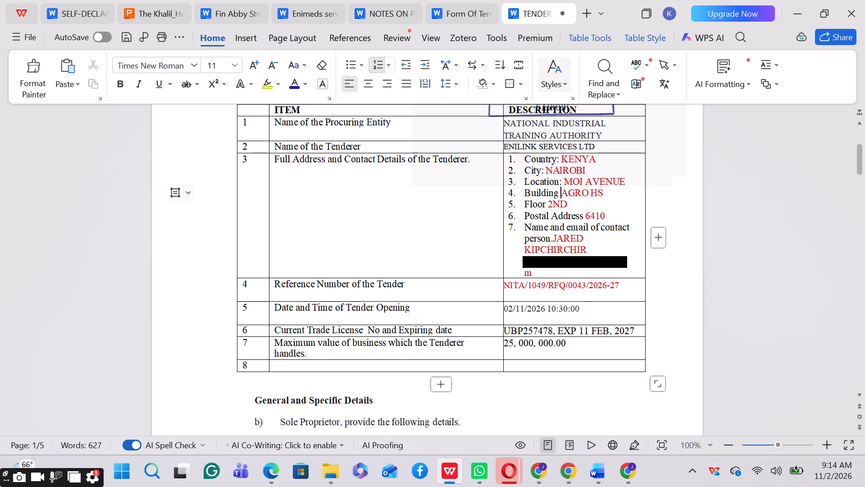
Copy the tender number NITA/1049/RFQ/0045/2026-27 from the tender document in Edge and paste it over the old number after NITA in row 4.
scroll(586, 225, down, 1)
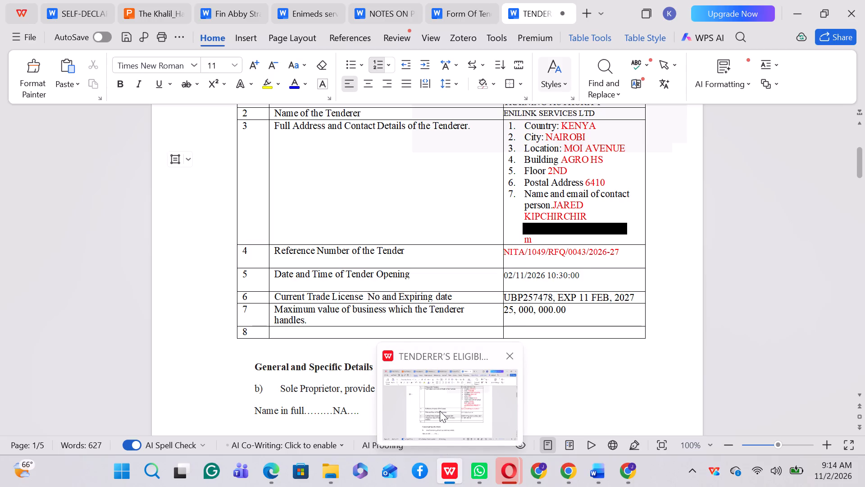
click(278, 473)
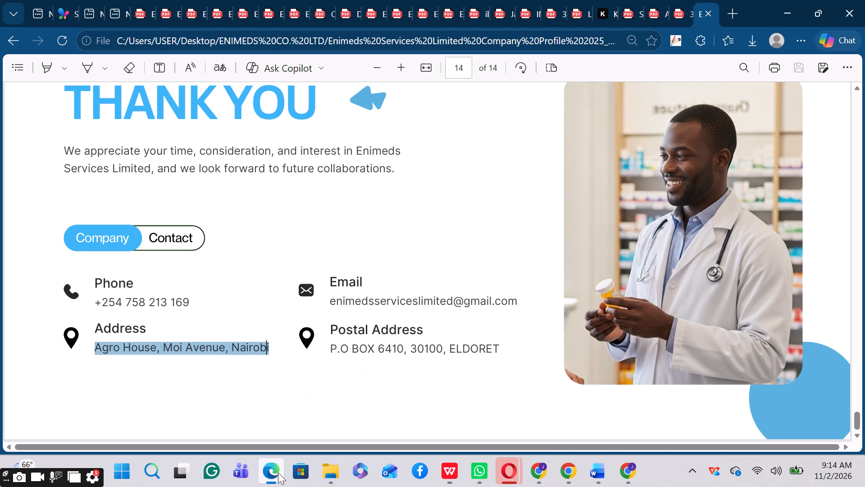
click(677, 18)
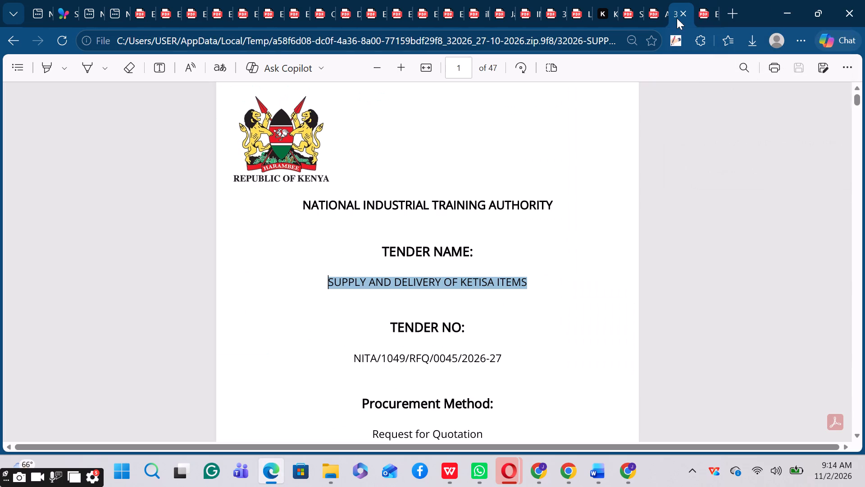
drag(517, 348, 510, 360)
drag(510, 360, 502, 368)
drag(502, 368, 354, 369)
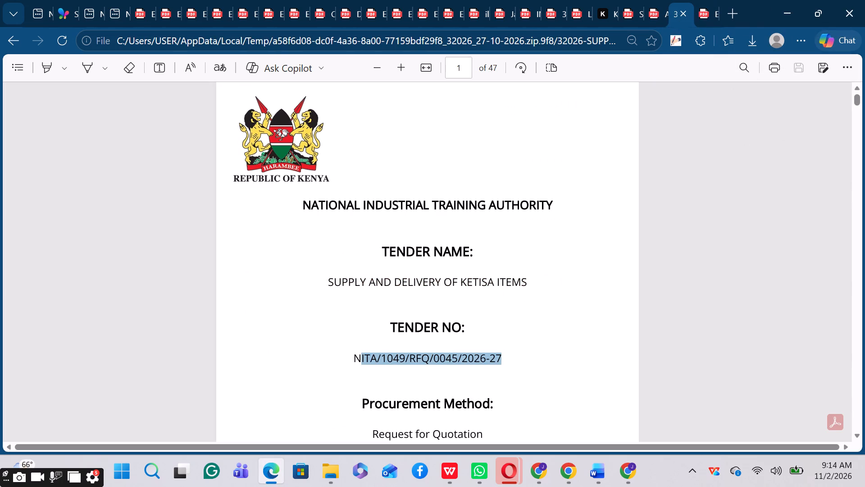
drag(354, 369, 347, 363)
key(ctrl+c)
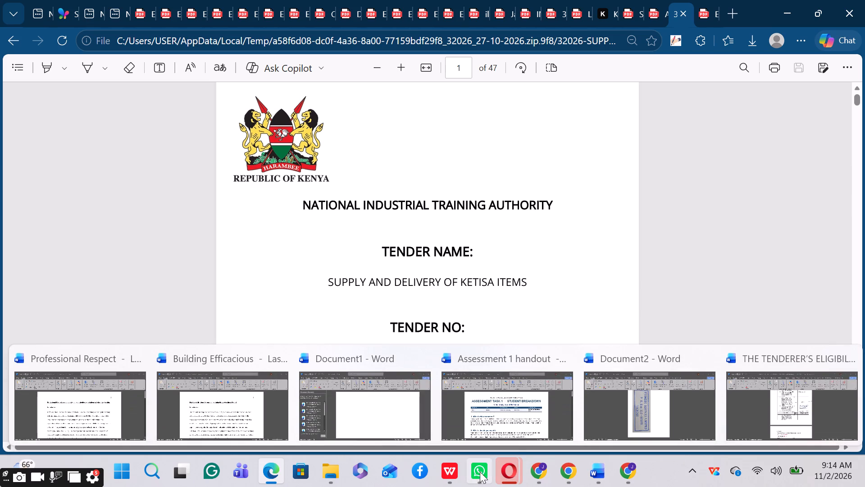
click(461, 400)
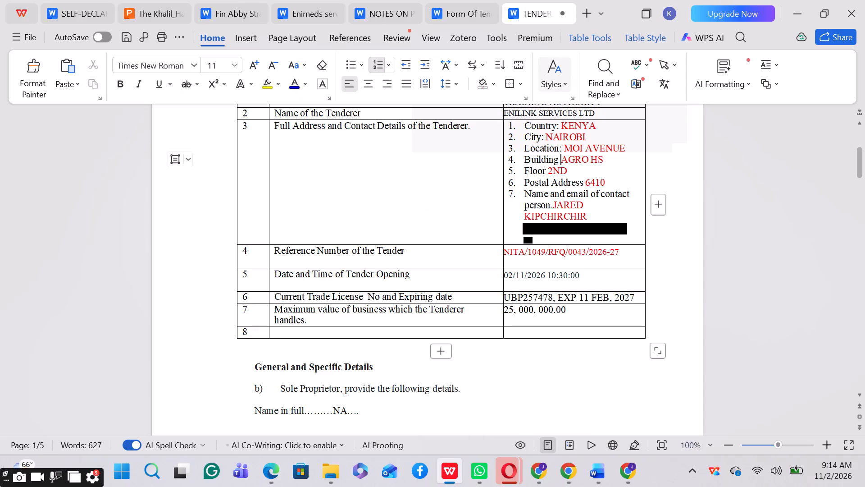
drag(624, 253, 526, 257)
key(ctrl+v)
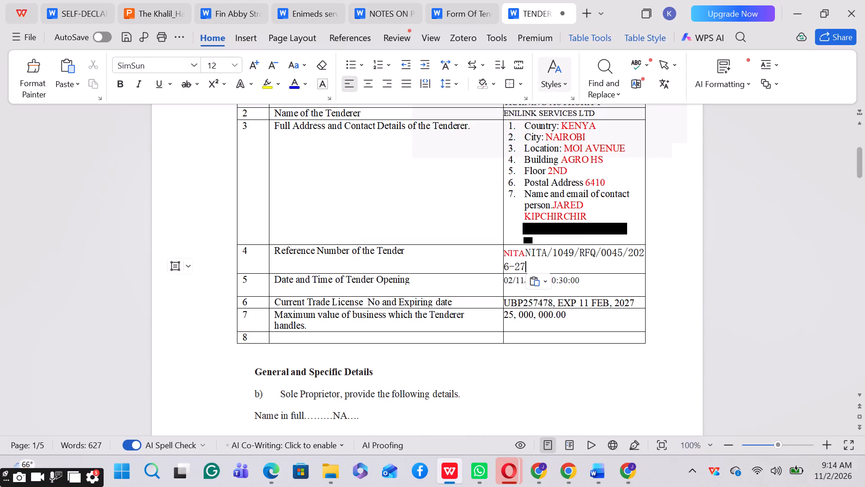
Complete the red reference number in row 4 as NITA/1049/RFQ/0045/2026-27 and delete the black pasted copy beside it.
click(524, 255)
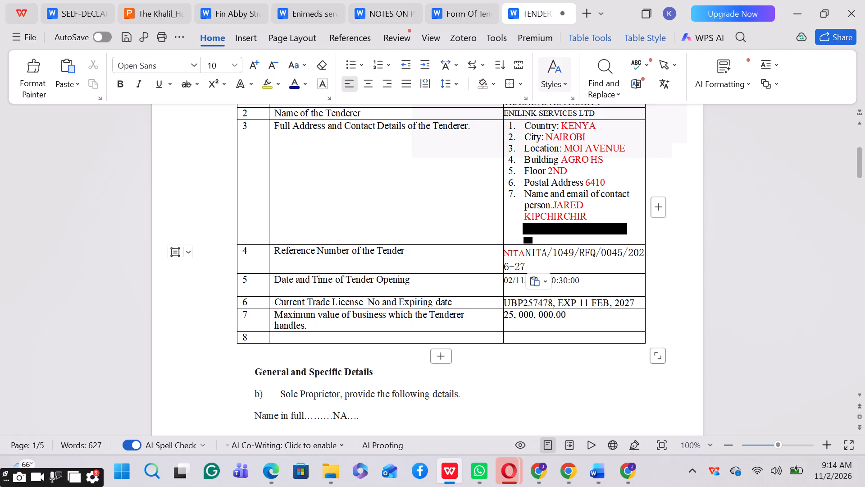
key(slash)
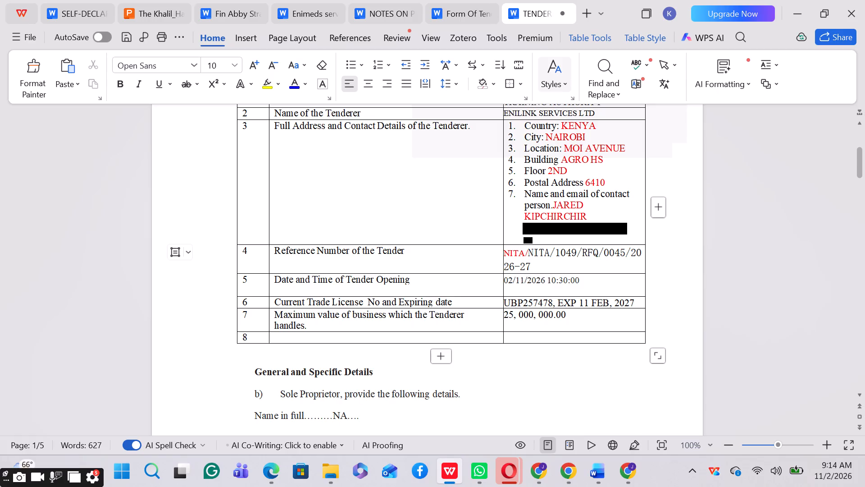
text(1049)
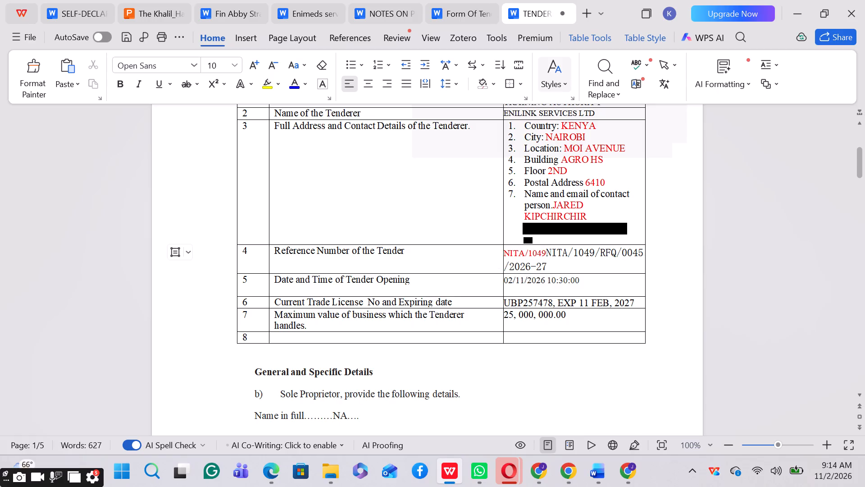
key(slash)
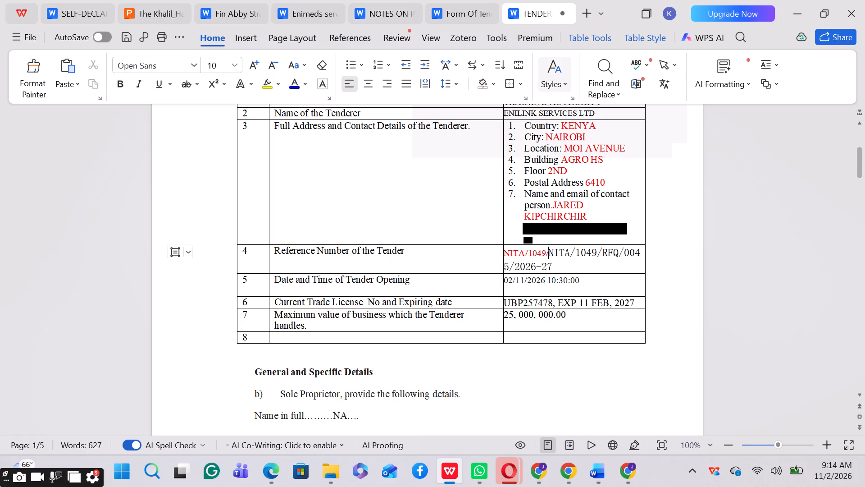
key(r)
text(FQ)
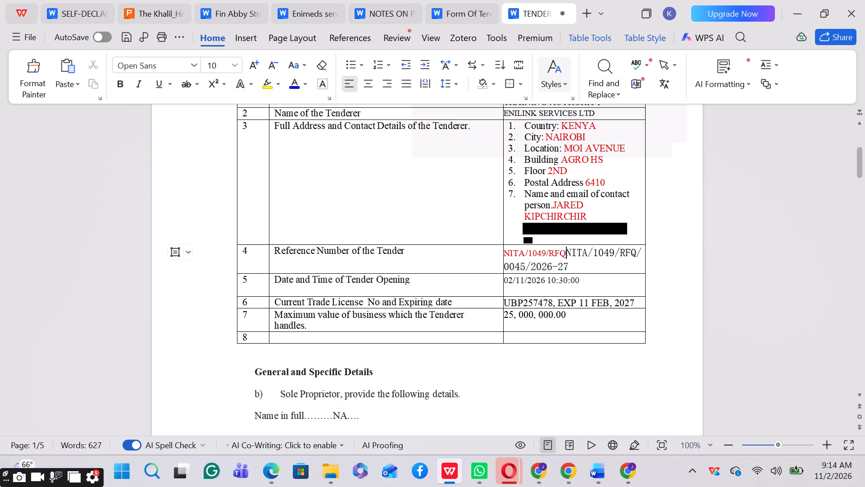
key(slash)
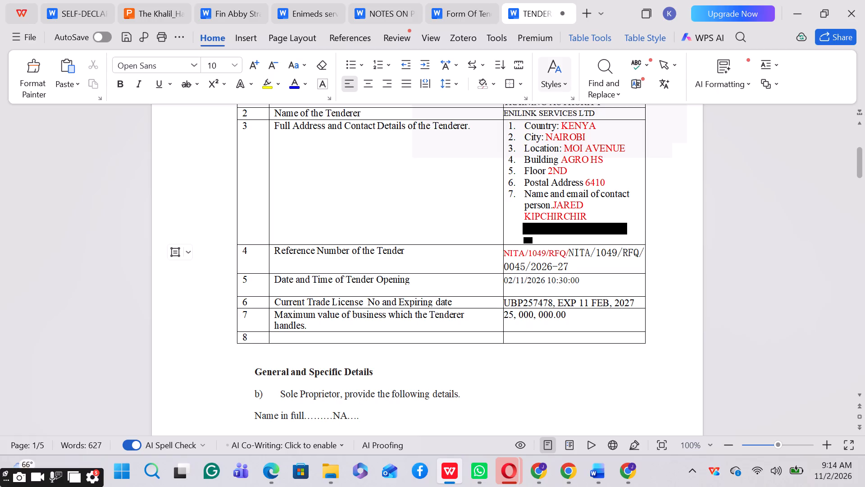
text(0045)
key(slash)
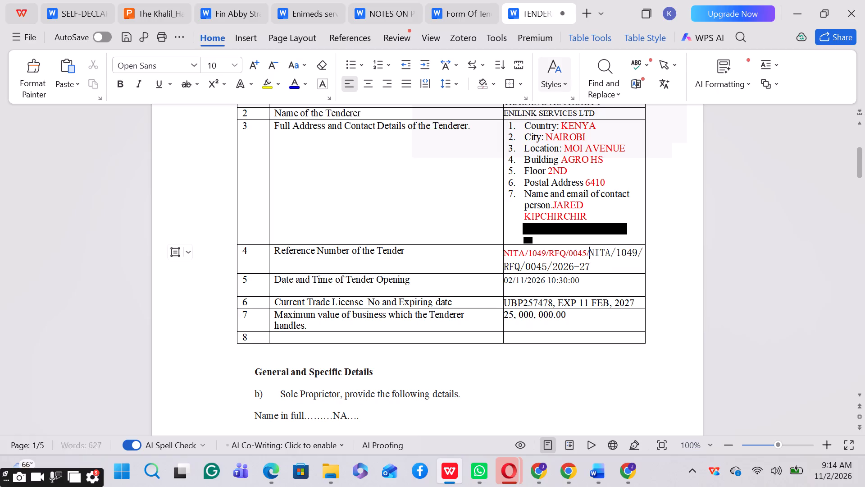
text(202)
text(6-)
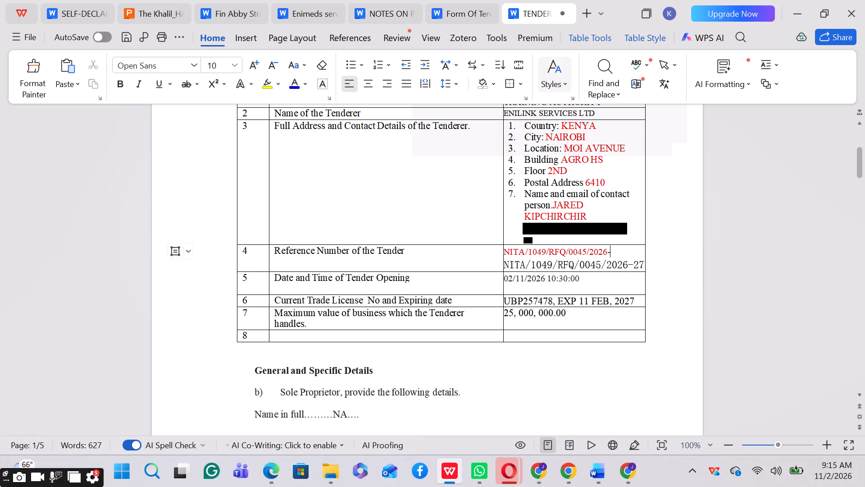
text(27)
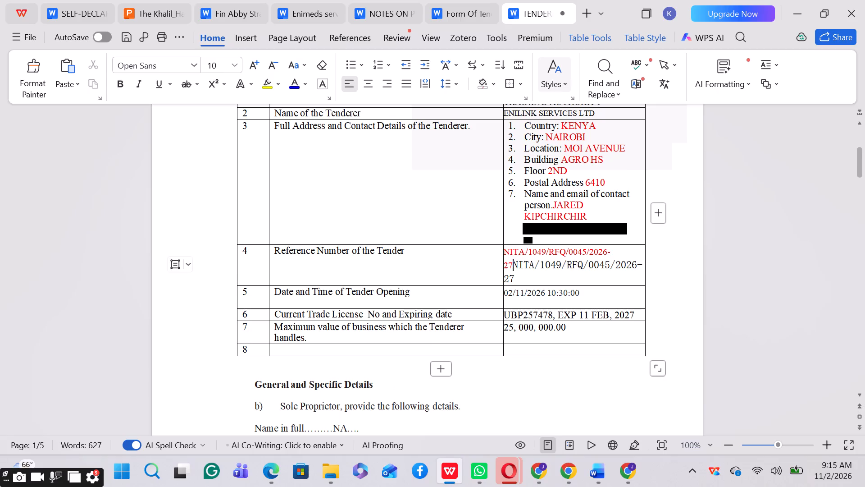
drag(521, 283, 513, 270)
key(BackSpace)
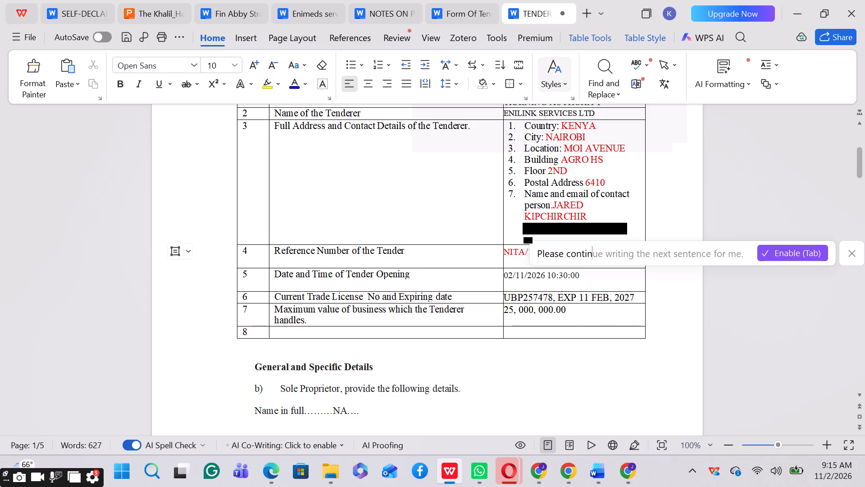
Replace the name of the tenderer in row 2 with ENIMEDS SERVICES LIMITED.
scroll(535, 372, up, 1)
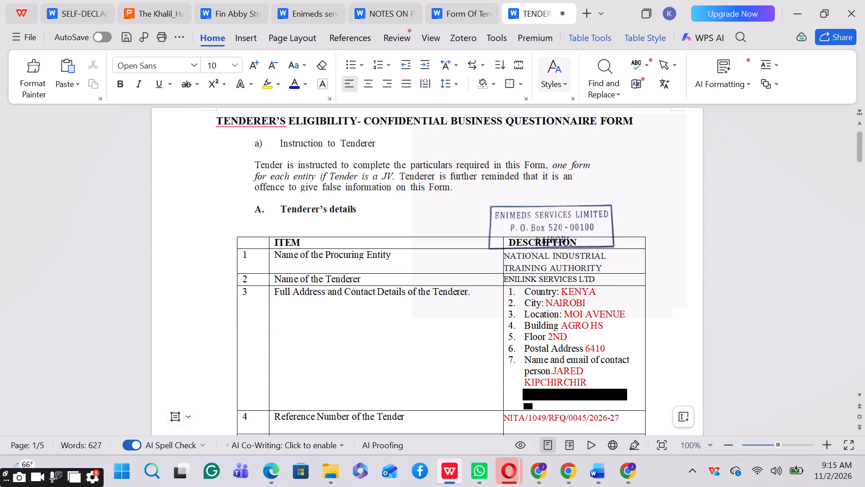
click(596, 283)
key(BackSpace)
key(BackSpace)
key(BackSpace)
key(BackSpace)
key(BackSpace)
key(BackSpace)
key(BackSpace)
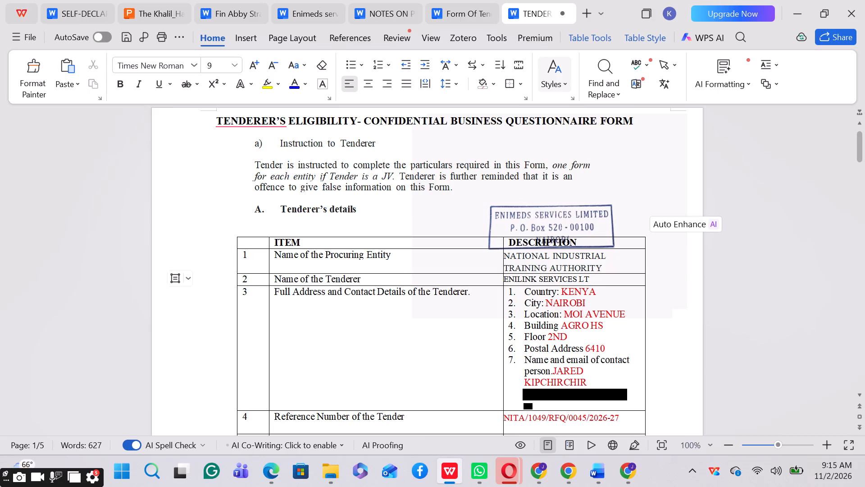
key(BackSpace)
key(BackSpace)
key(BackSpace)
key(BackSpace)
key(BackSpace)
key(BackSpace)
key(BackSpace)
key(BackSpace)
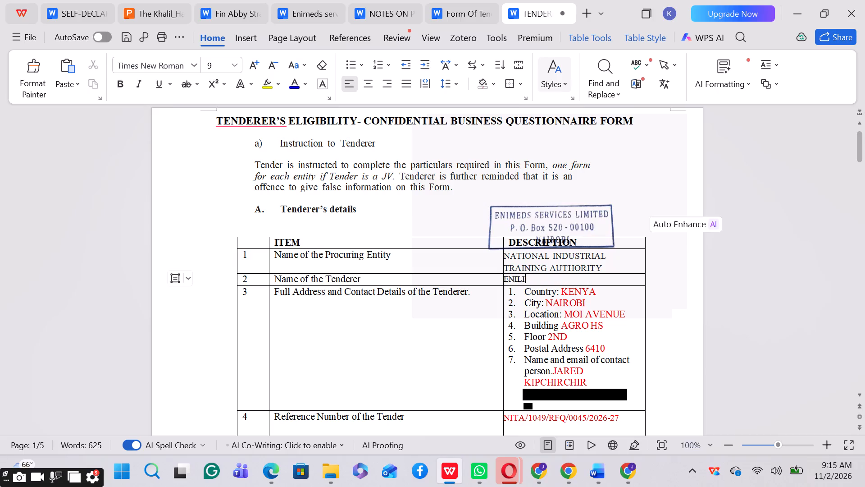
key(BackSpace)
key(BackSpace)
key(BackSpace)
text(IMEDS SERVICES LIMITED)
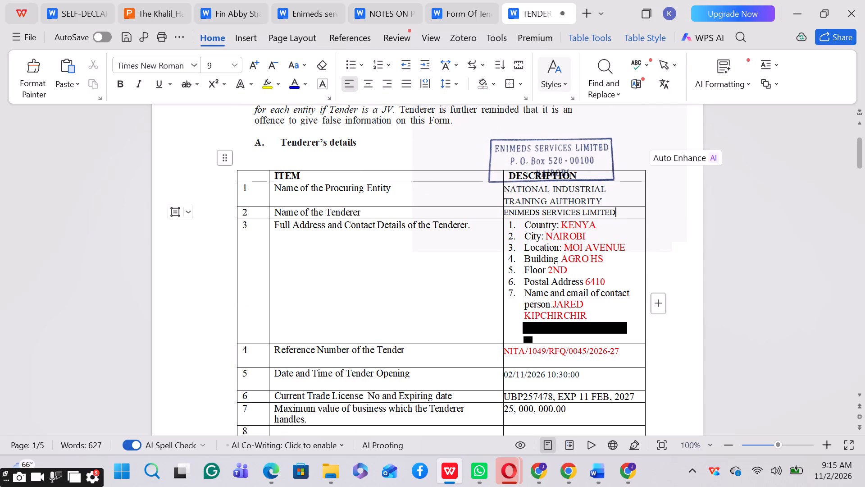
Replace the first director's name in the Directors table, section (d) iii, with the name of the contact person listed in row 3.
scroll(544, 385, down, 1)
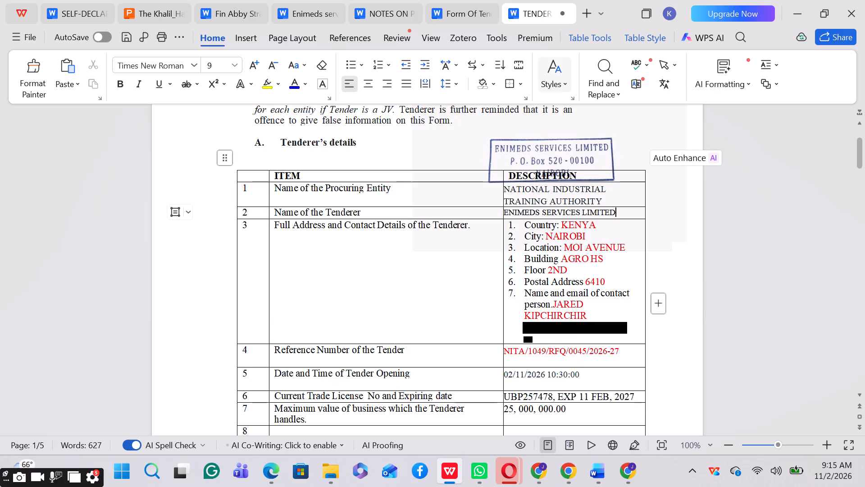
scroll(544, 385, down, 1)
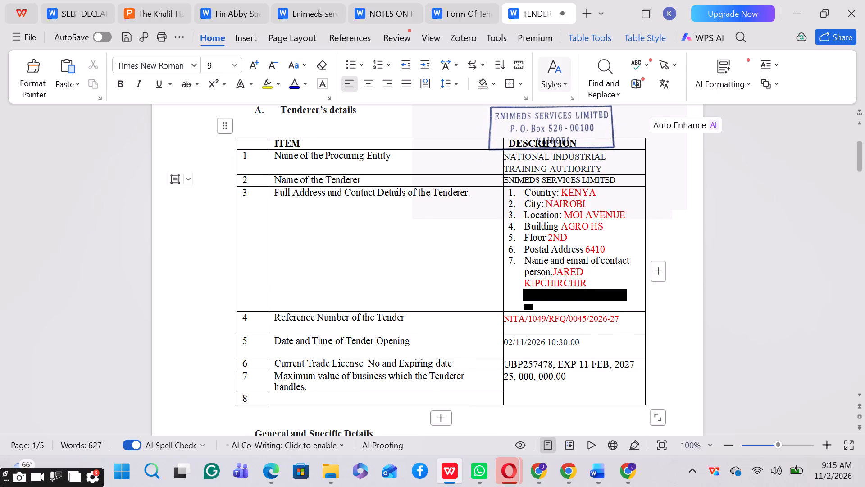
scroll(517, 367, down, 1)
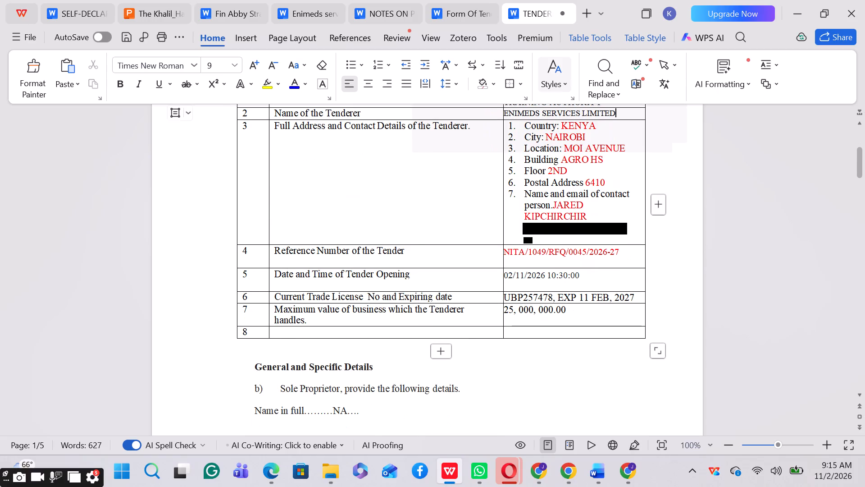
scroll(517, 367, down, 1)
scroll(517, 367, up, 1)
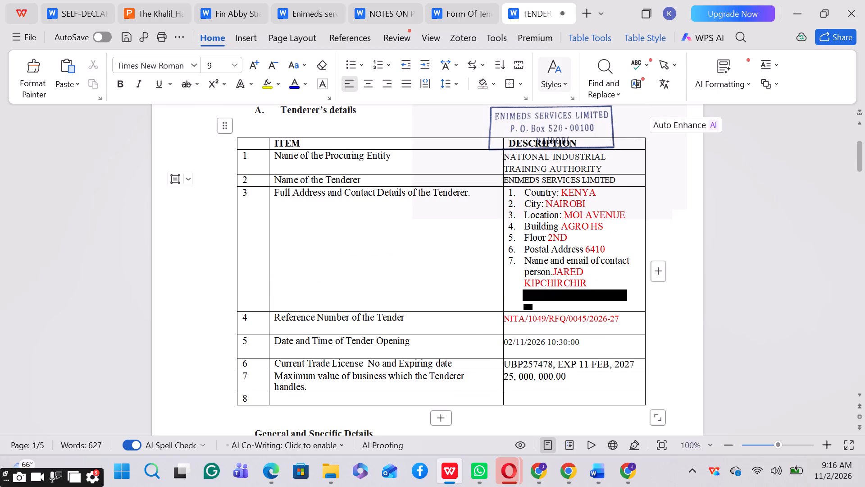
scroll(517, 367, down, 2)
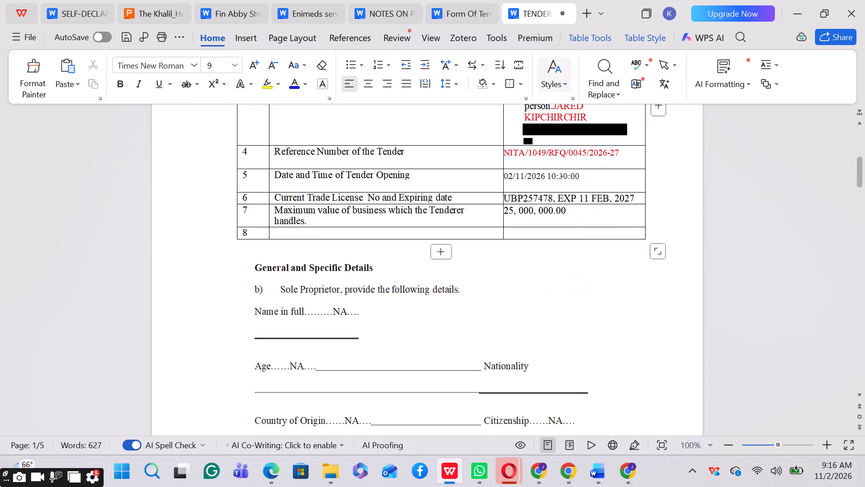
scroll(517, 367, down, 1)
scroll(517, 367, up, 1)
scroll(517, 367, down, 1)
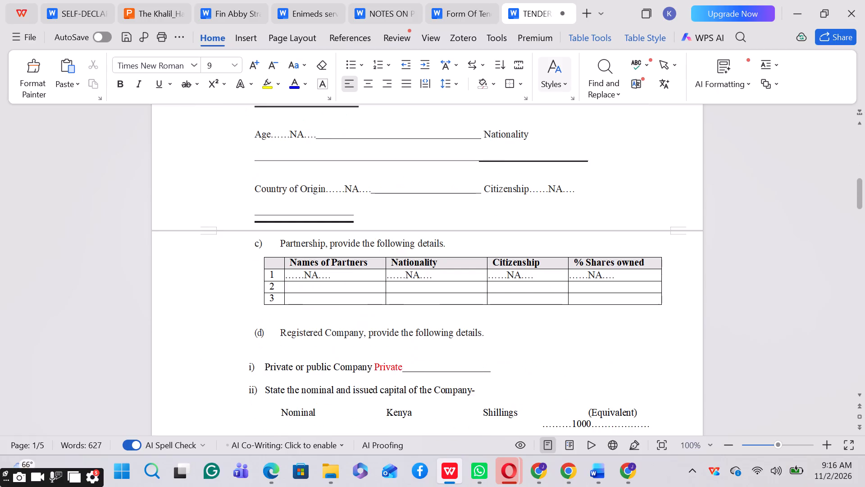
scroll(517, 367, down, 2)
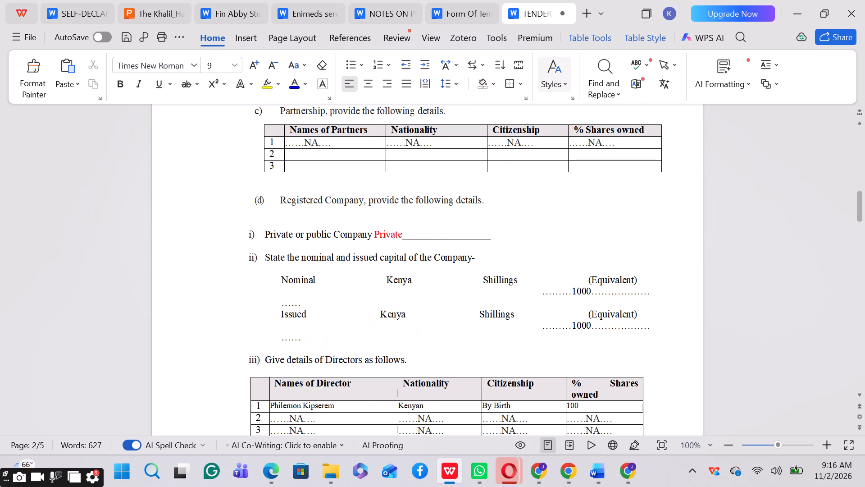
scroll(444, 332, down, 1)
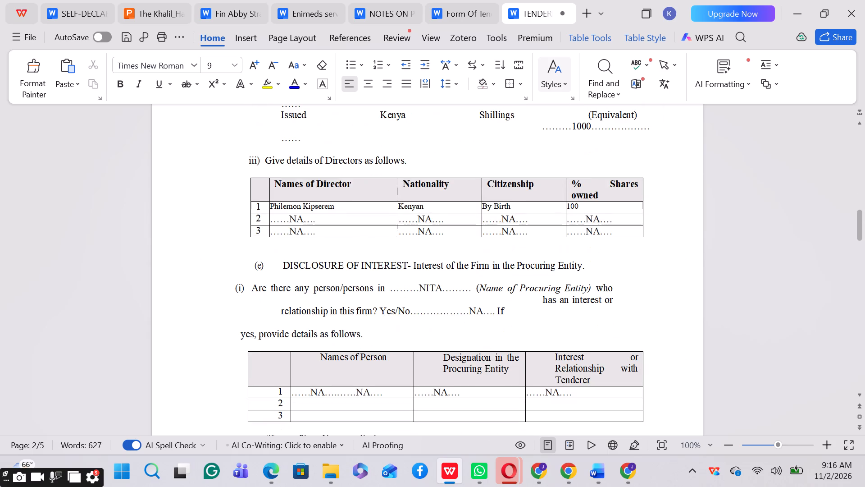
click(341, 207)
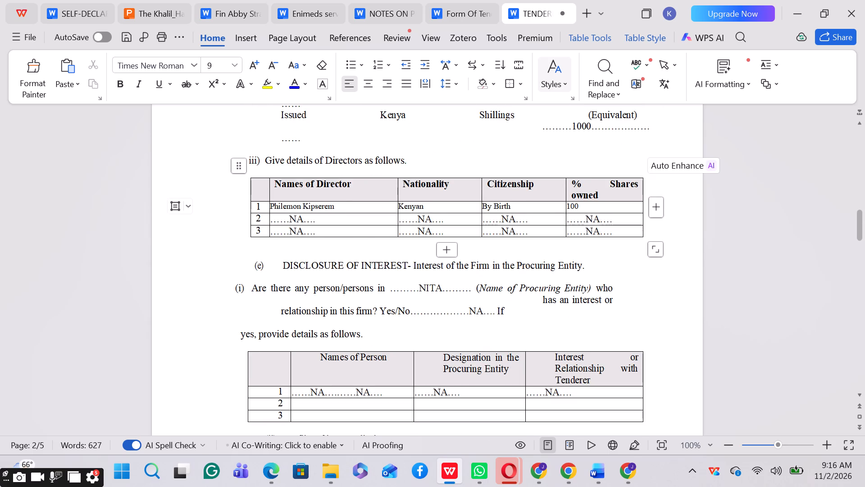
key(BackSpace)
key(BackSpace)
key(BackSpace)
key(BackSpace)
key(BackSpace)
key(BackSpace)
key(BackSpace)
key(BackSpace)
key(BackSpace)
key(BackSpace)
key(BackSpace)
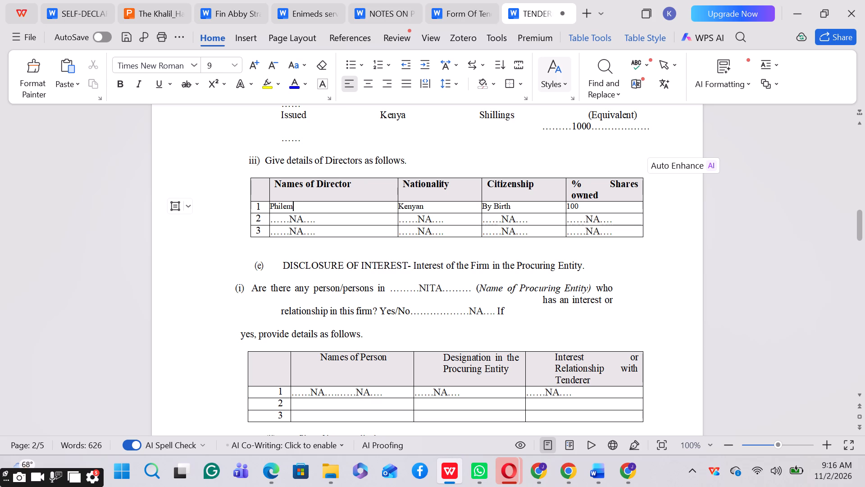
key(BackSpace)
key(BackSpace)
key(BackSpace)
key(BackSpace)
key(BackSpace)
key(BackSpace)
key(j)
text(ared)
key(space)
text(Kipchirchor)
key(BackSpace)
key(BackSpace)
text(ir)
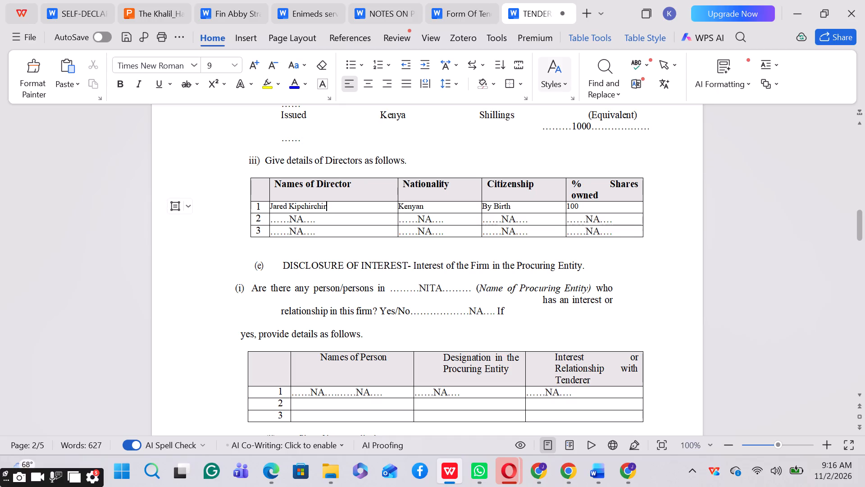
Review the form from the conflict of interest section back up to the Tenderer's details table on the first page.
scroll(346, 313, down, 2)
scroll(346, 313, up, 1)
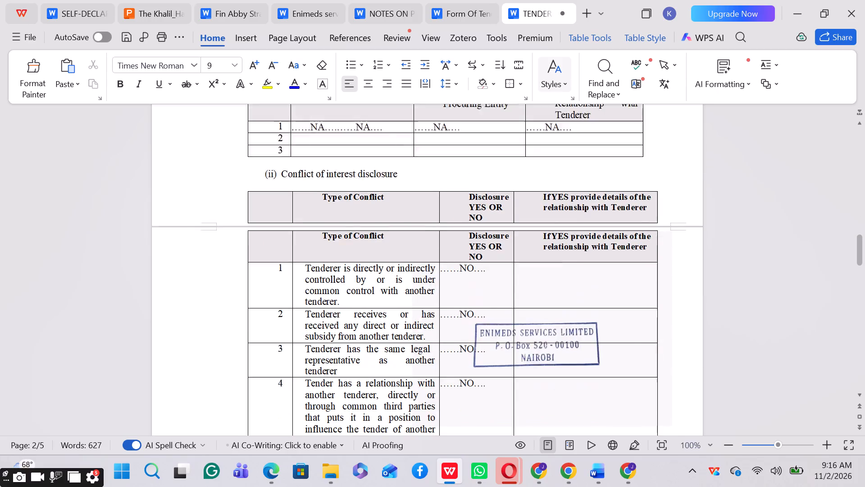
scroll(346, 313, up, 4)
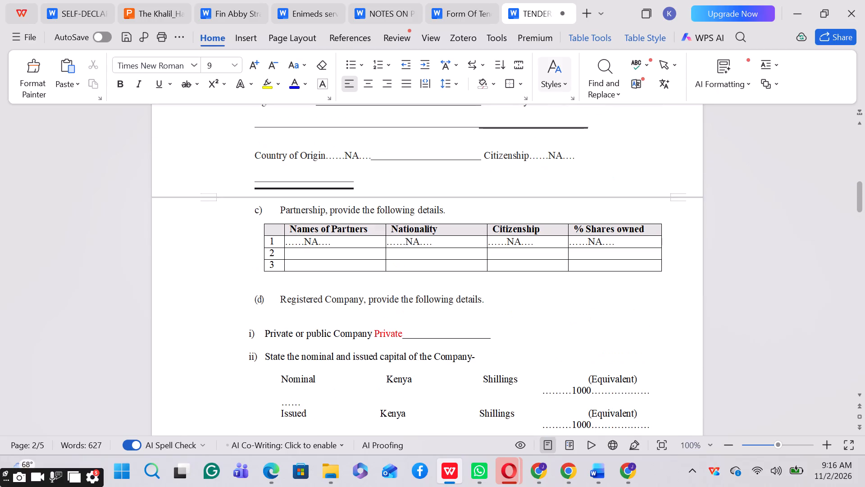
scroll(346, 313, up, 8)
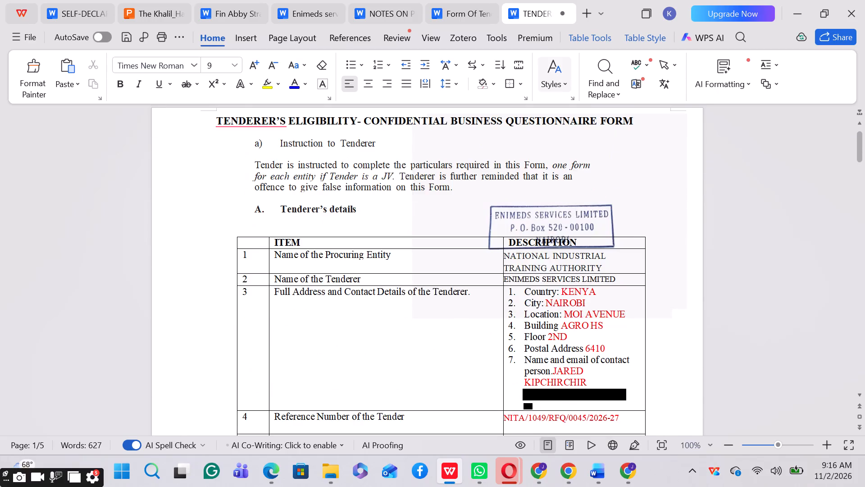
scroll(346, 313, up, 1)
Replace the full name under (f) Certification with the new director's name in capital letters.
scroll(346, 313, down, 4)
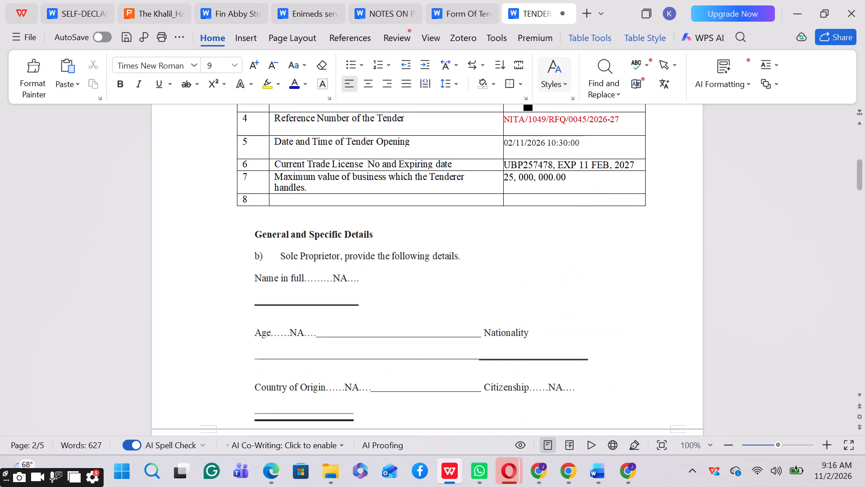
scroll(346, 313, down, 3)
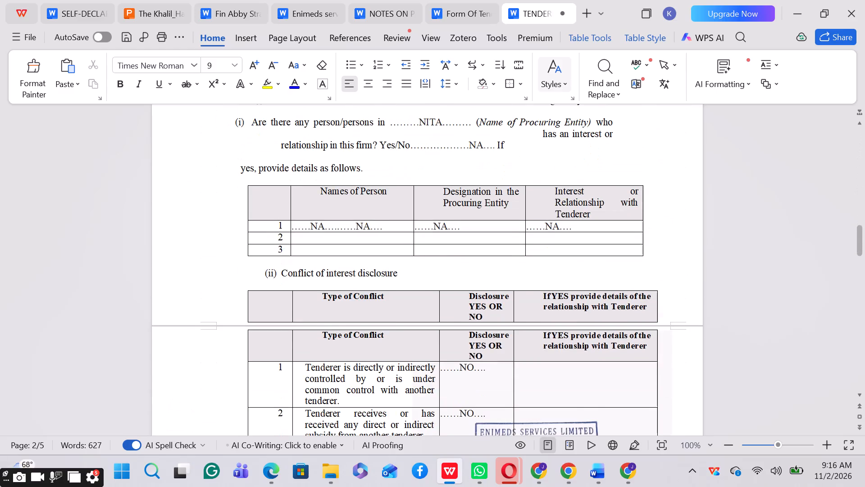
scroll(346, 313, down, 3)
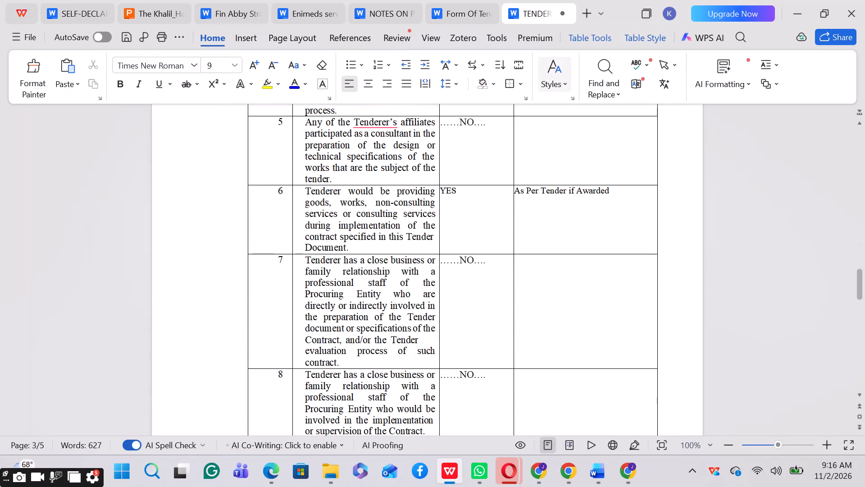
scroll(346, 313, down, 2)
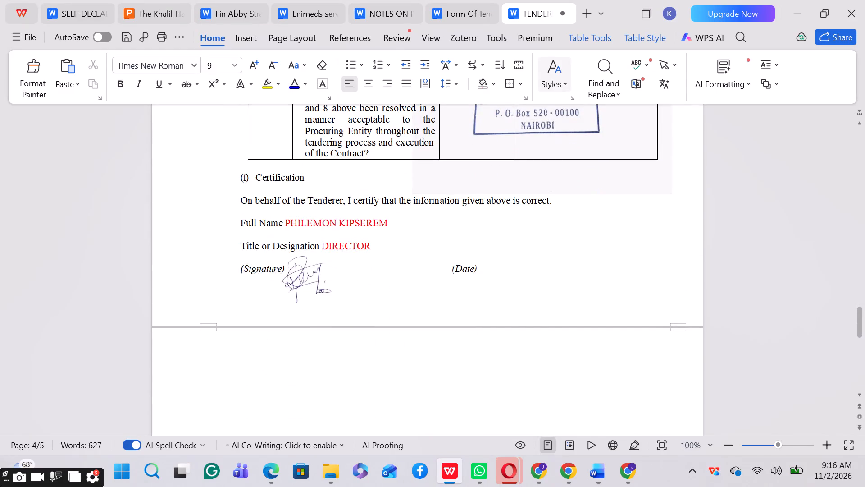
click(393, 219)
key(BackSpace)
key(BackSpace)
key(BackSpace)
key(BackSpace)
key(BackSpace)
key(BackSpace)
key(BackSpace)
key(BackSpace)
key(BackSpace)
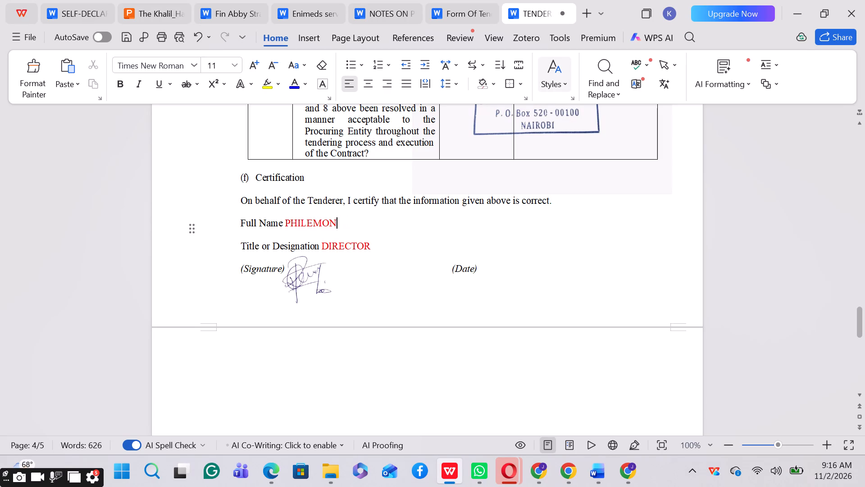
key(BackSpace)
key(BackSpace)
key(BackSpace)
key(BackSpace)
key(BackSpace)
key(BackSpace)
key(BackSpace)
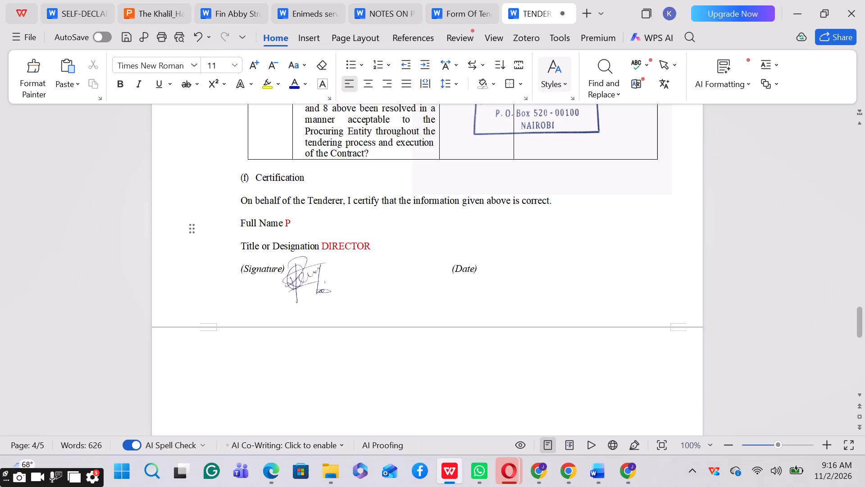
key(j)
key(BackSpace)
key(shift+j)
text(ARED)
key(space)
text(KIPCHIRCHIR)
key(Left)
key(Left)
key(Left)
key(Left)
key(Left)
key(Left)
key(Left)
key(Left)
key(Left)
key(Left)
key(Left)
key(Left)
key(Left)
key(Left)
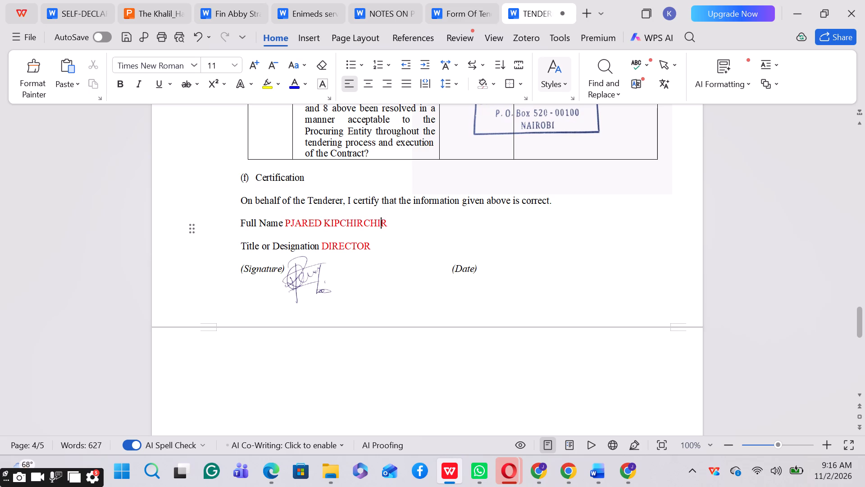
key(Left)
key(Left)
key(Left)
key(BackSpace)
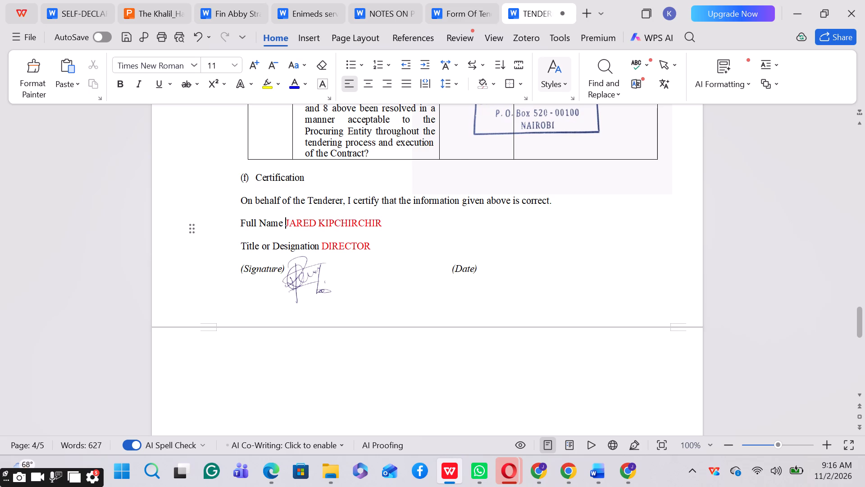
Try to copy the Enimeds Services Limited stamp above Certification and paste it beside the Date label.
click(554, 129)
key(ctrl+c)
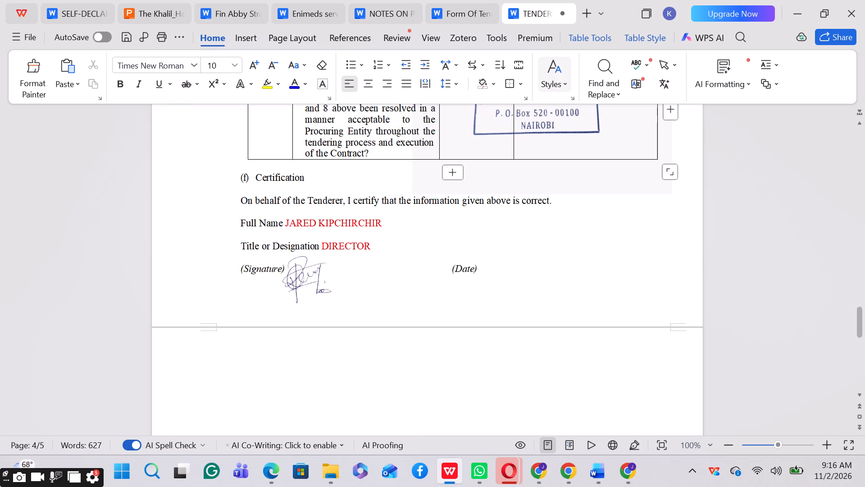
click(504, 271)
key(ctrl+v)
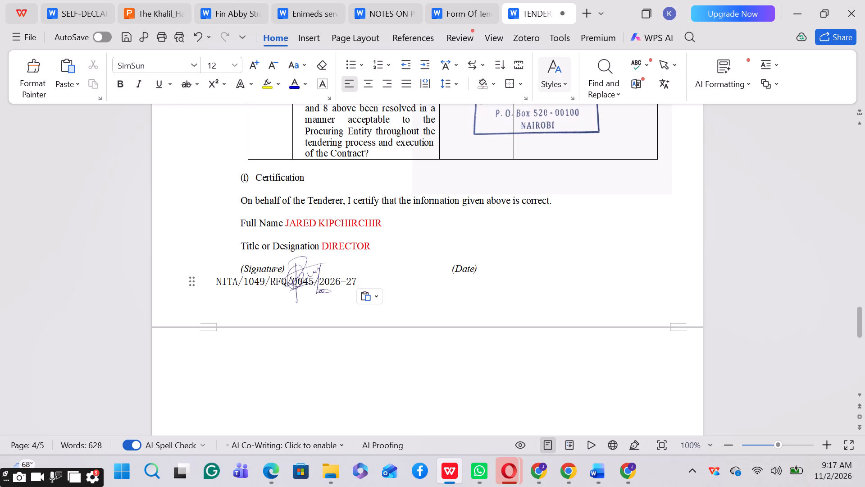
Copy the Enimeds Services Limited stamp picture and paste a duplicate of it in the Certification area.
click(546, 124)
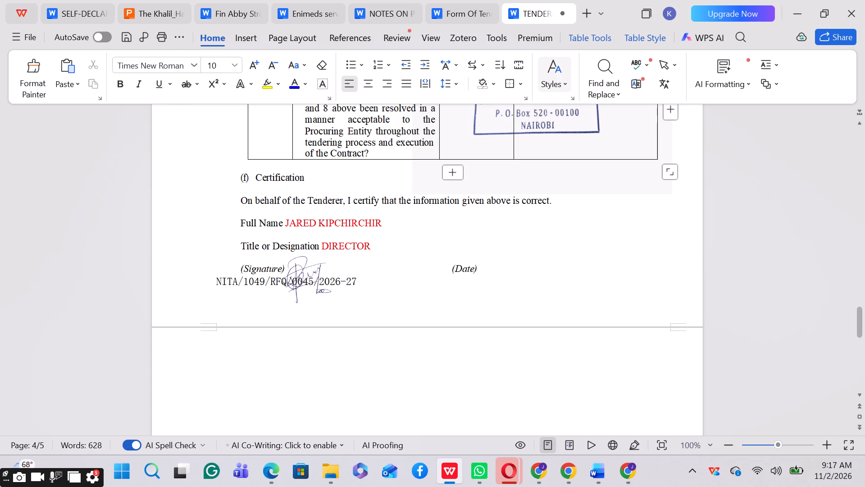
click(546, 124)
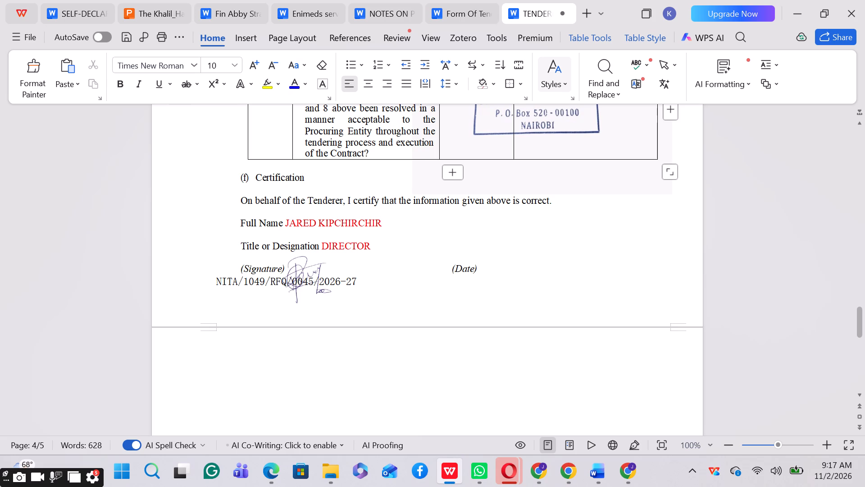
click(552, 183)
key(ctrl+c)
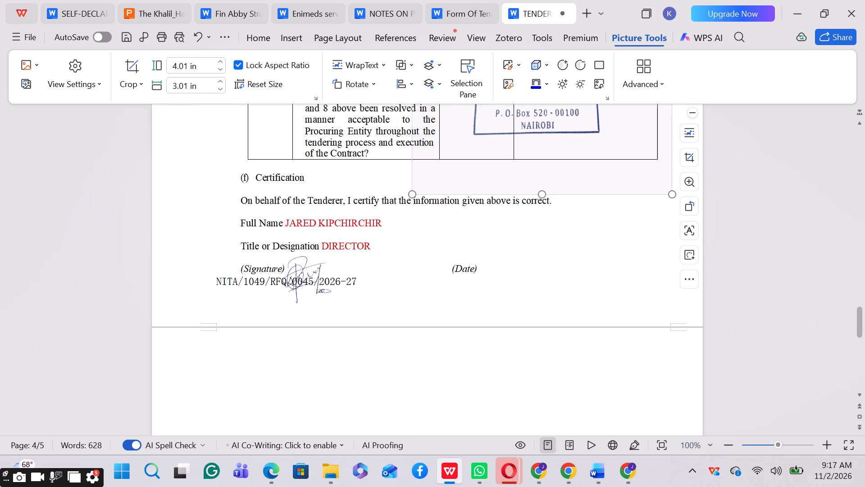
click(534, 267)
key(ctrl+v)
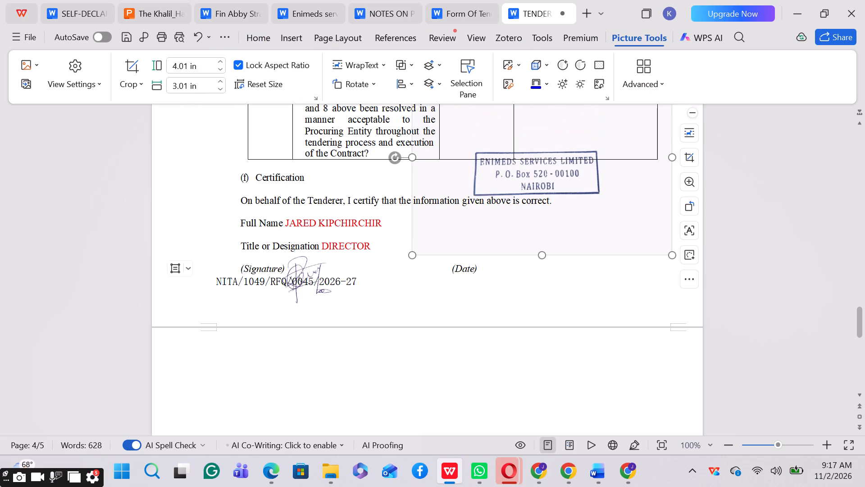
Reposition the duplicate stamp, trying it over the Certification text before placing it over the end of the conflict table.
scroll(519, 212, up, 1)
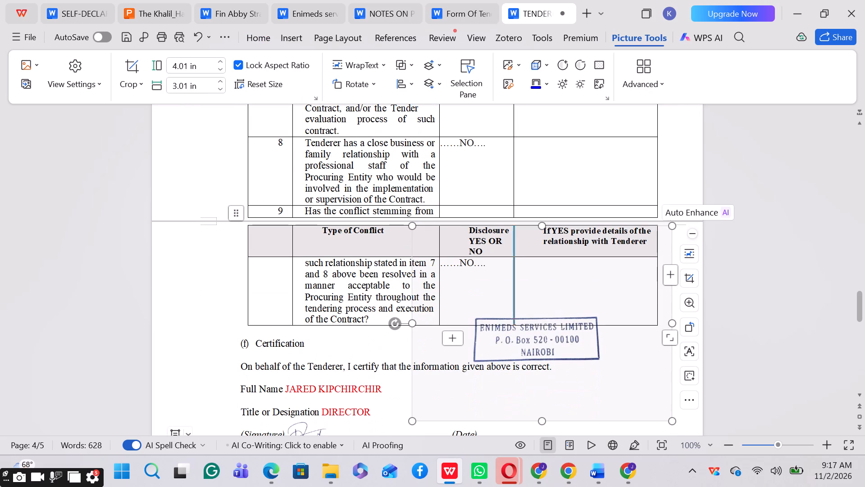
drag(522, 346, 522, 393)
scroll(335, 292, down, 1)
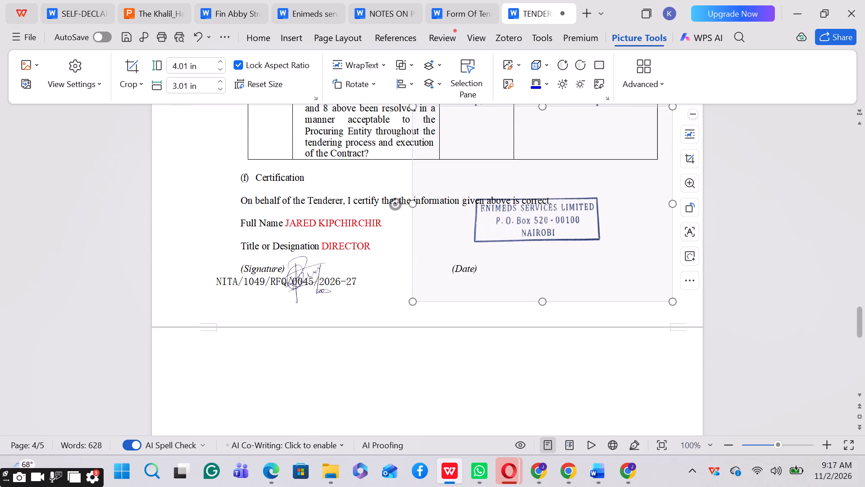
drag(423, 255, 438, 156)
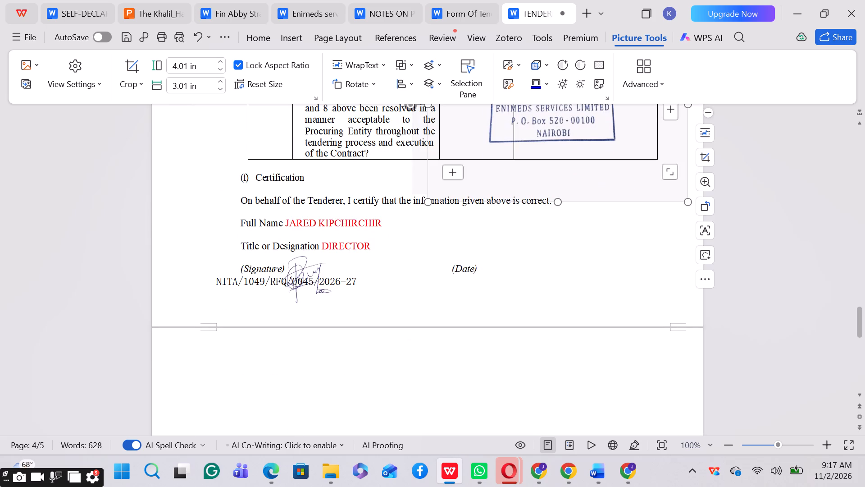
click(486, 277)
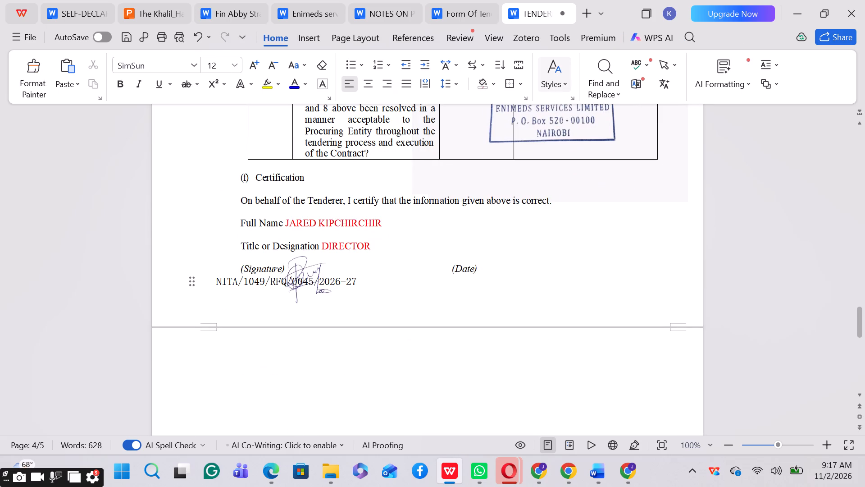
Select the signature picture beside the Signature label under Certification.
click(301, 281)
double_click(300, 273)
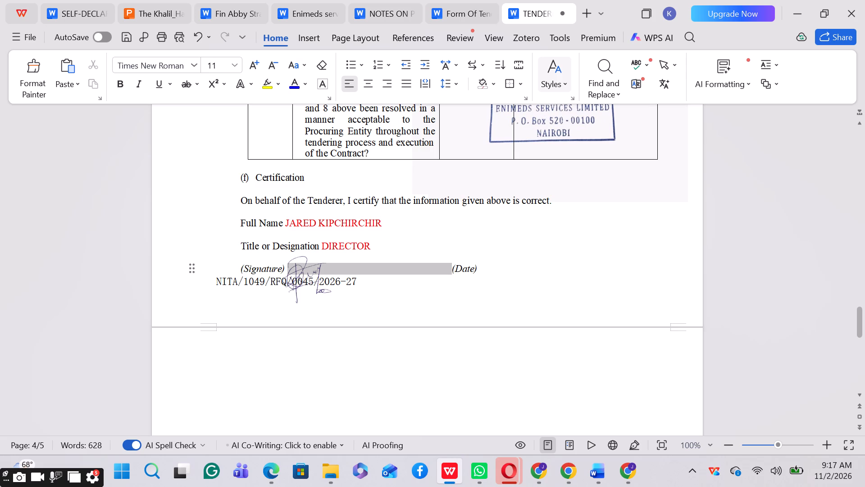
click(304, 316)
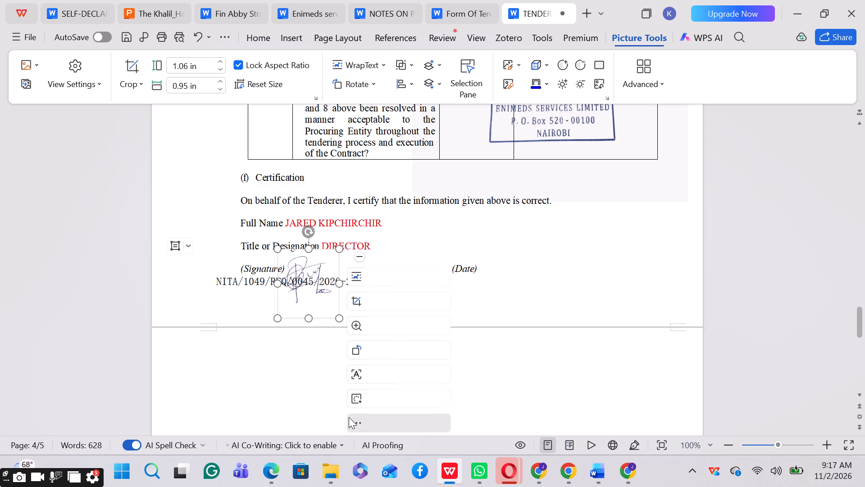
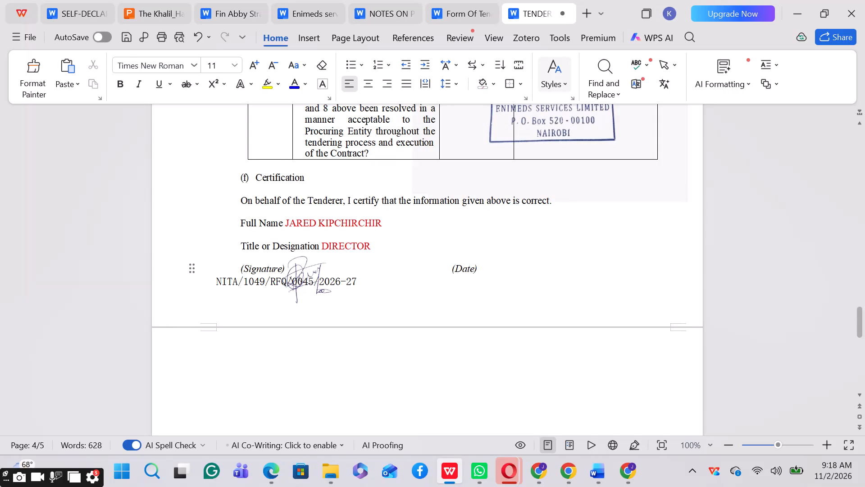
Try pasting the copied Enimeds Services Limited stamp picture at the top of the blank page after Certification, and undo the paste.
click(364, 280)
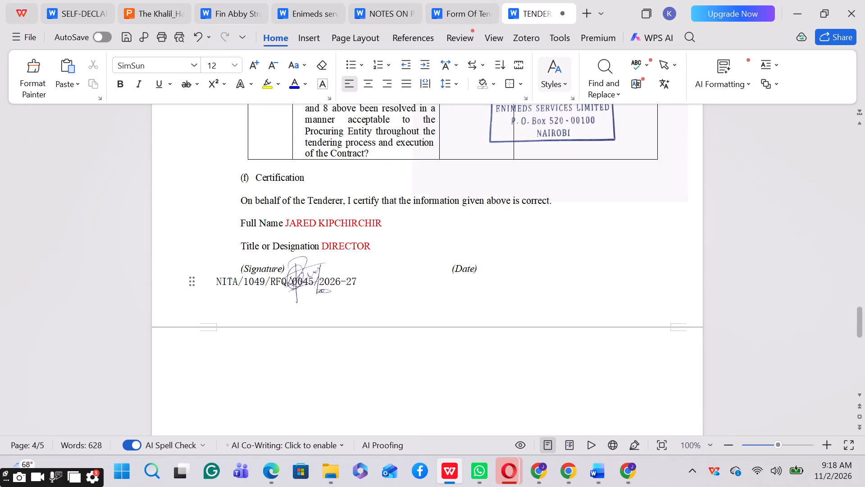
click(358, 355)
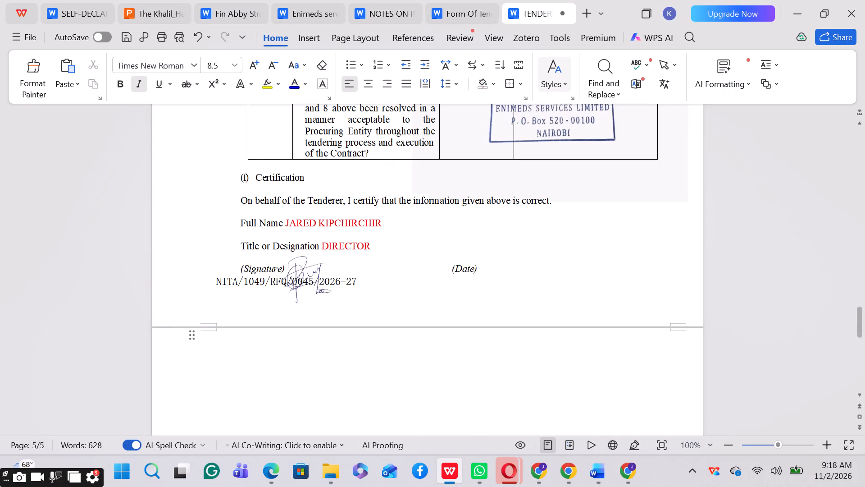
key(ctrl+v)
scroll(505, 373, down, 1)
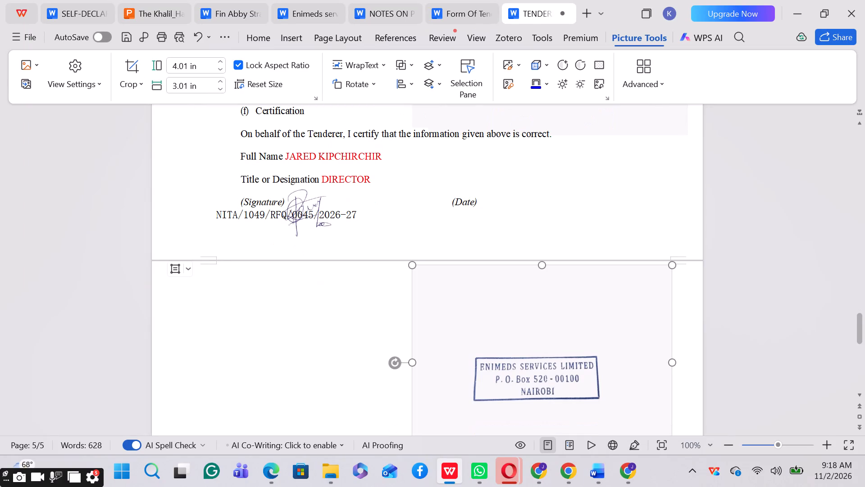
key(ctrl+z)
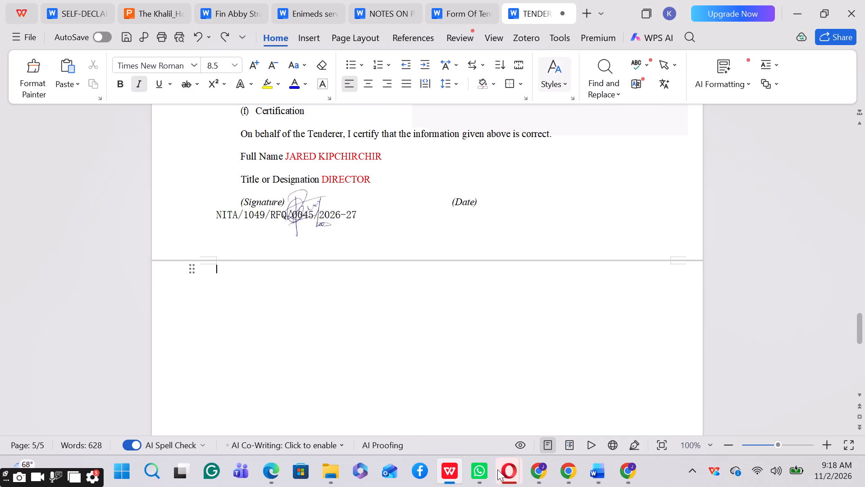
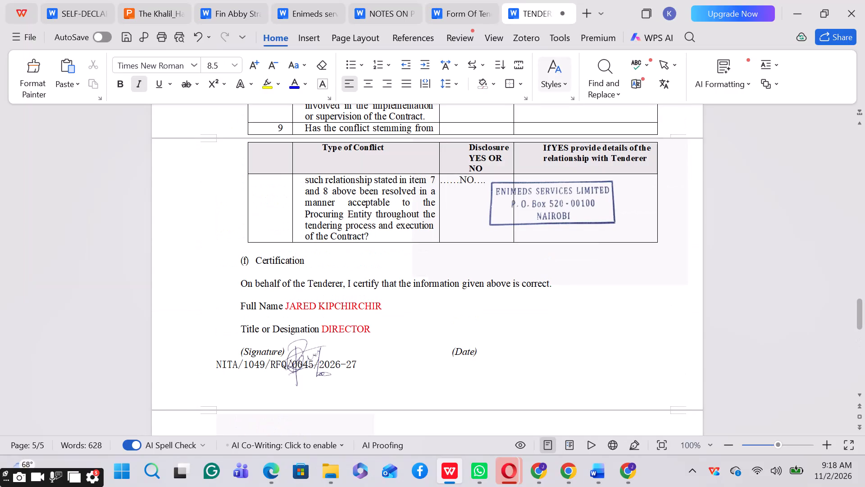
Copy the tender number NITA/1049/RFQ/0045/2026-27 from the tender PDF in Microsoft Edge.
click(302, 358)
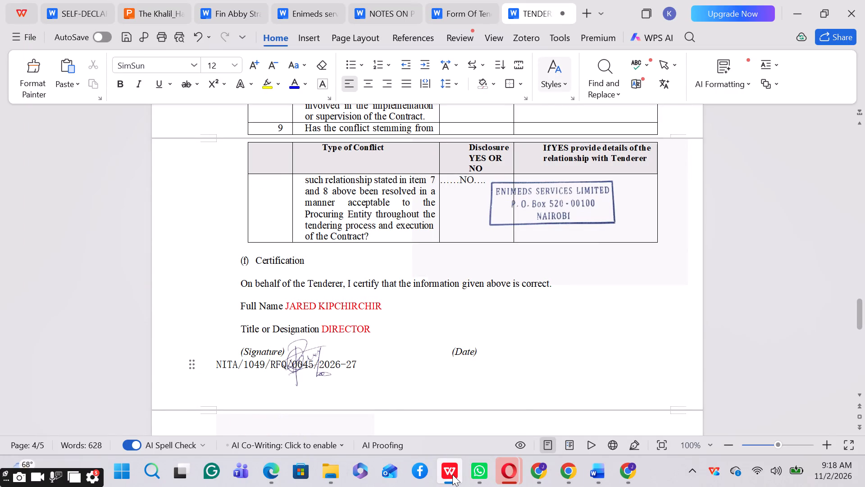
click(250, 404)
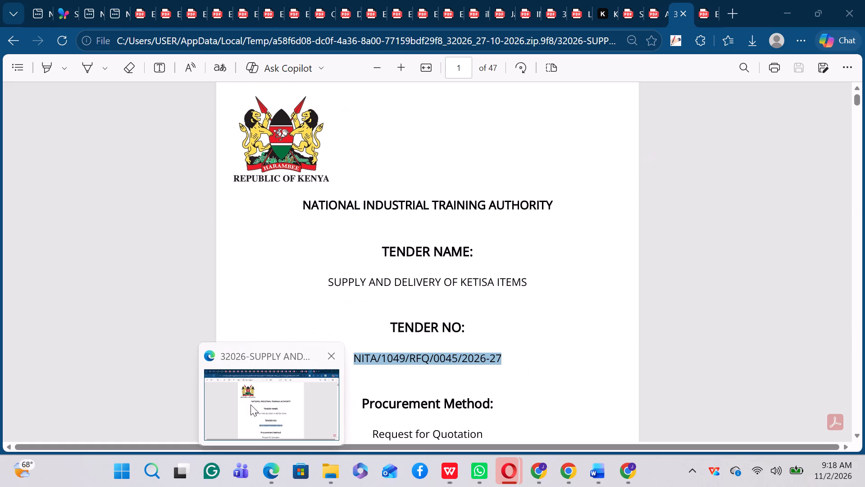
scroll(424, 382, down, 1)
key(ctrl+c)
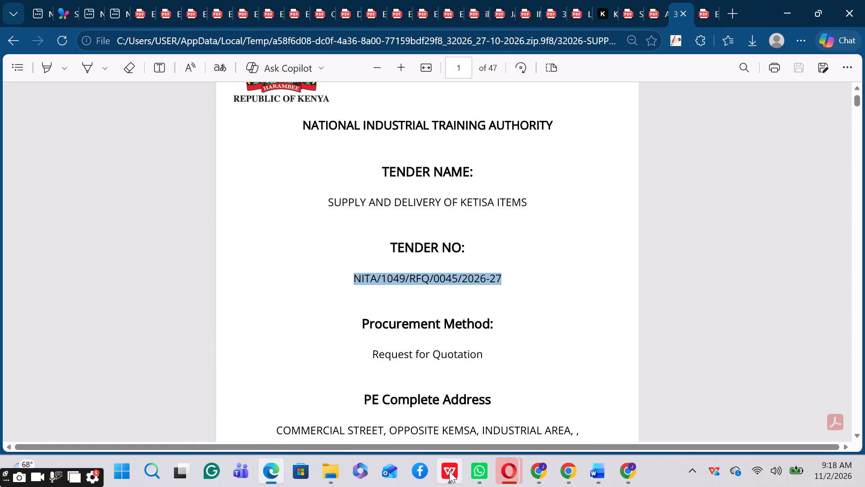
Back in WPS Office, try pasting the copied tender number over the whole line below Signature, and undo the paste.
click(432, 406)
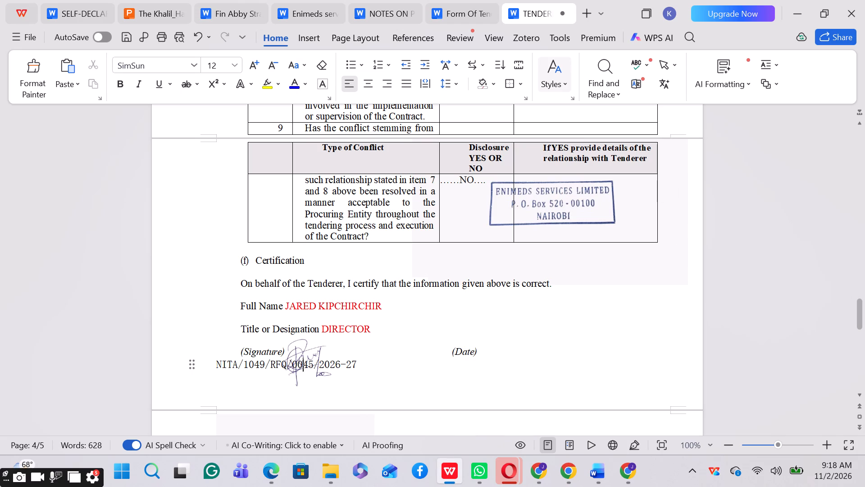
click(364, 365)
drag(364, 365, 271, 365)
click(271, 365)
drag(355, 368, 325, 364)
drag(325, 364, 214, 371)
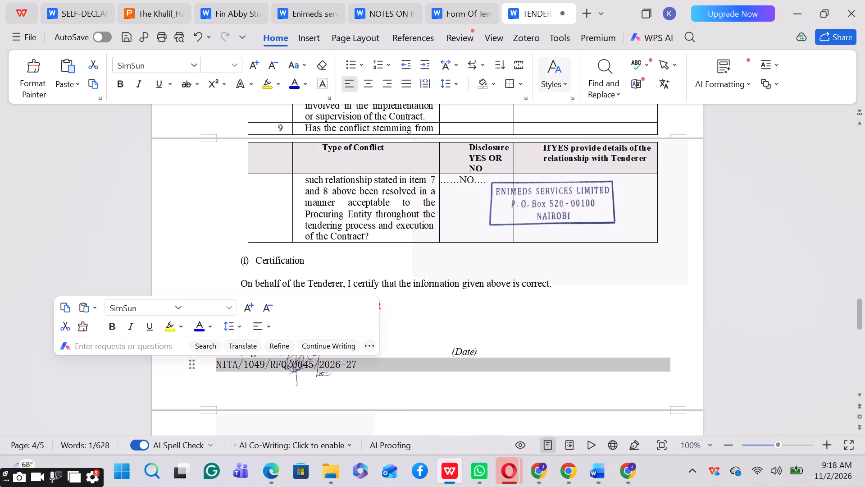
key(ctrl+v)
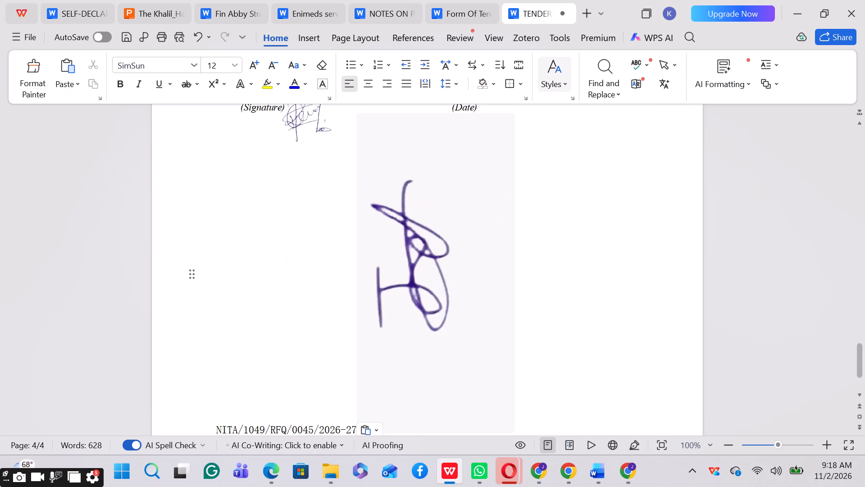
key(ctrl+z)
Replace only the tender number text below Signature with the copied NITA/1049/RFQ/0045/2026-27, removing the leftover extra character.
scroll(269, 338, up, 2)
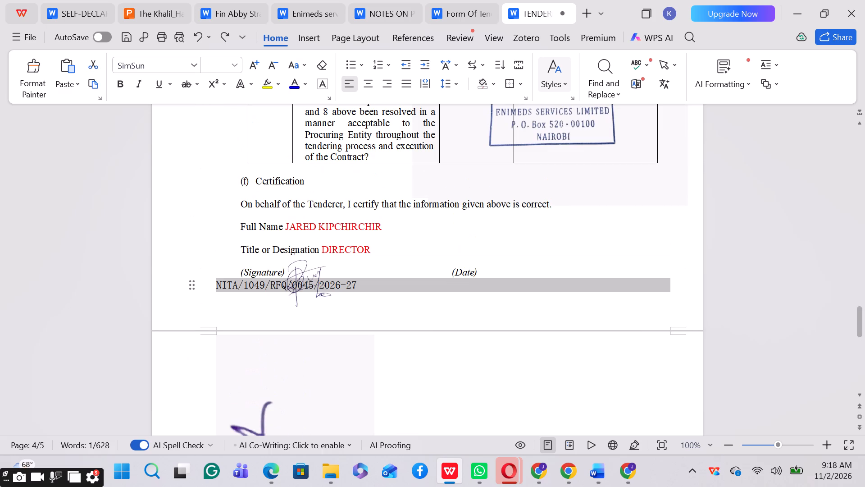
click(348, 286)
drag(369, 282, 333, 281)
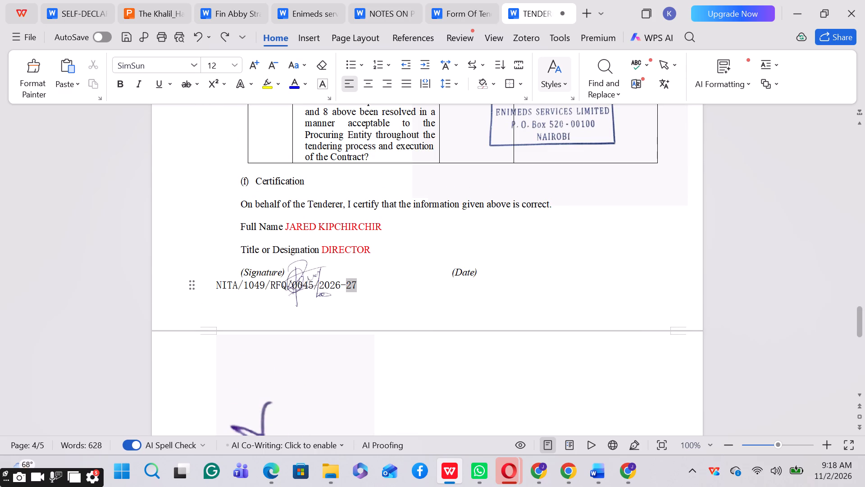
drag(333, 281, 222, 287)
click(222, 287)
drag(218, 285, 353, 287)
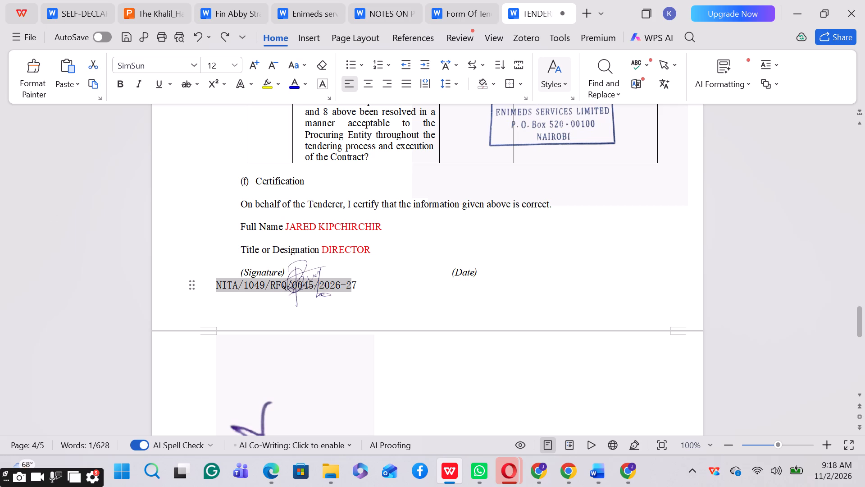
drag(353, 287, 351, 287)
key(ctrl+v)
key(BackSpace)
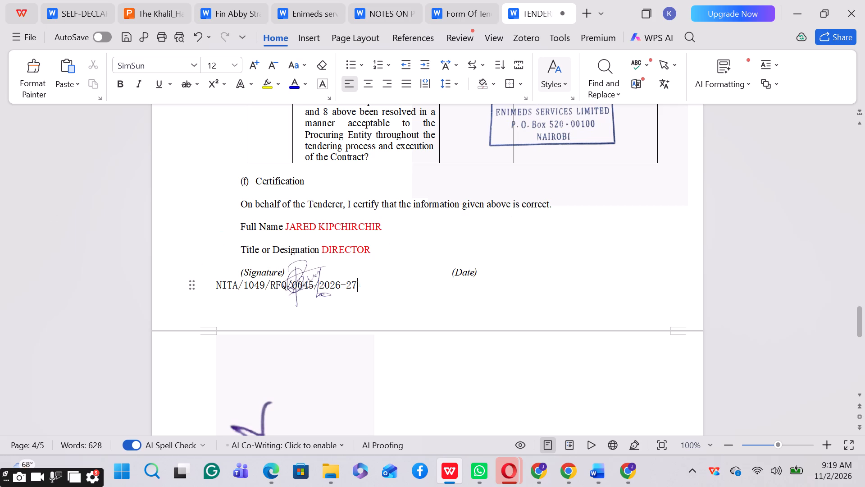
Rotate the large signature picture on the page after Certification left by 90° three times, so it reads upright.
click(311, 279)
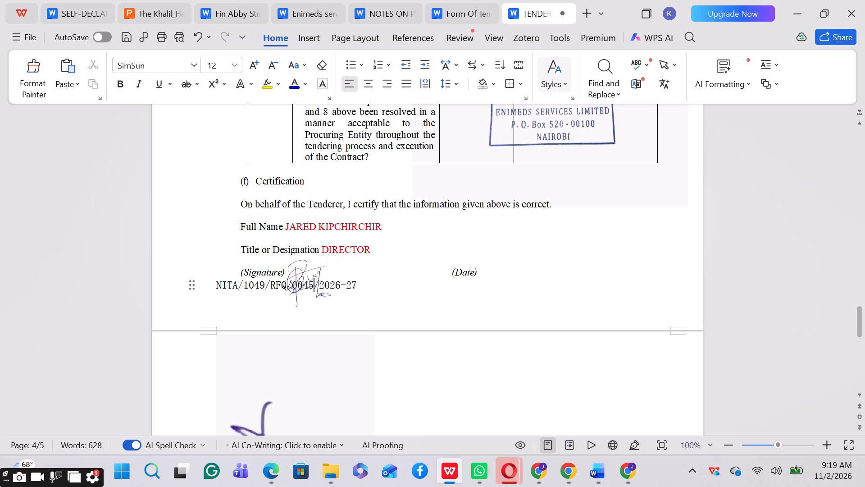
click(291, 365)
scroll(291, 365, down, 1)
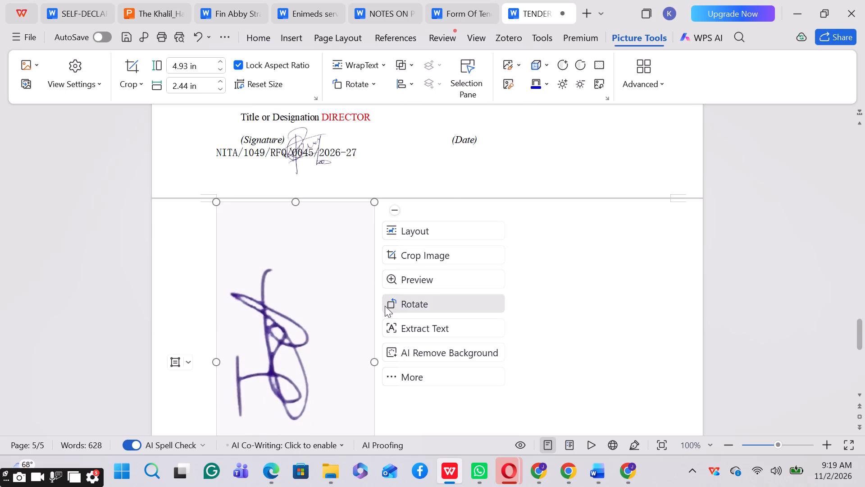
click(390, 297)
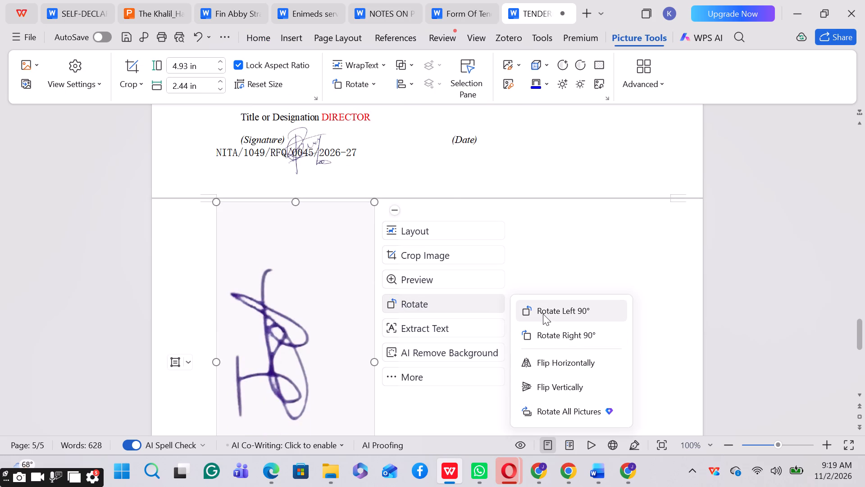
click(542, 312)
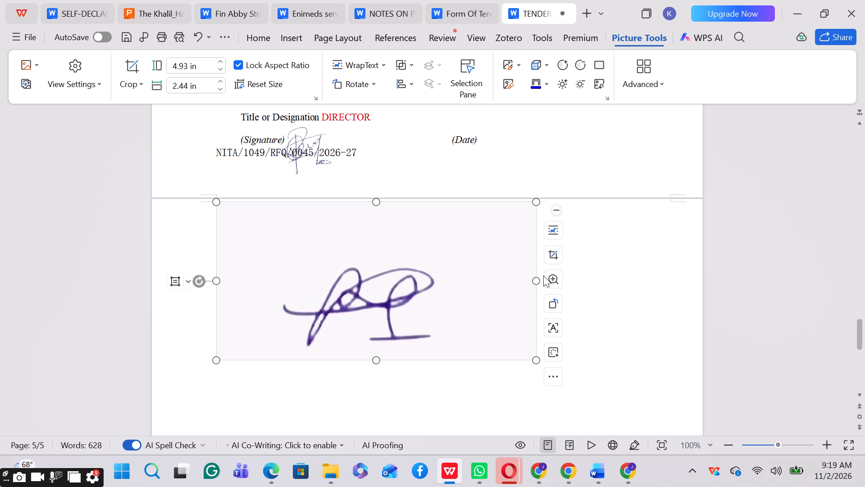
click(548, 303)
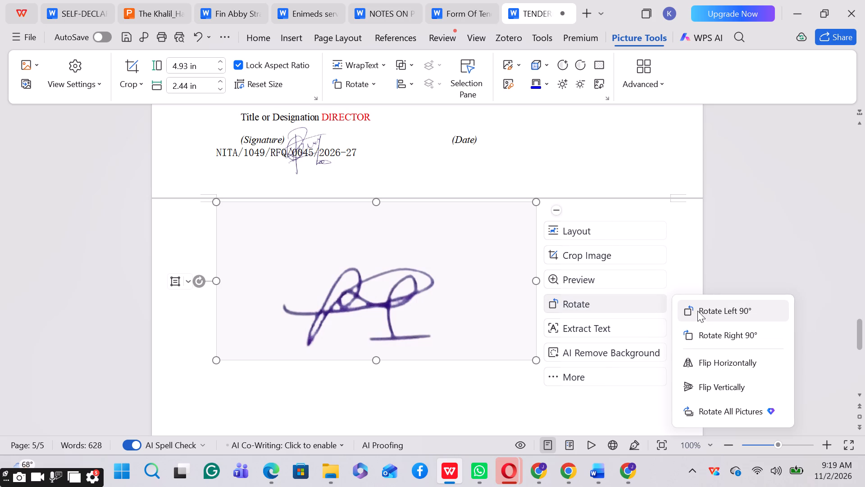
click(697, 308)
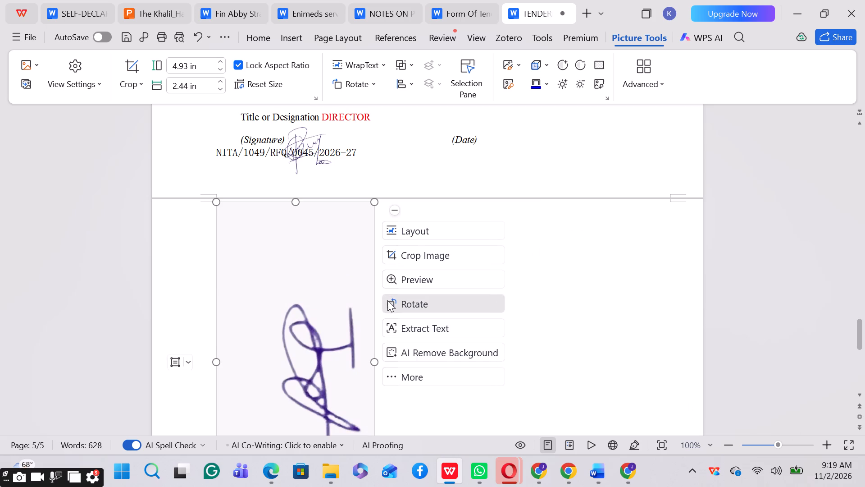
click(389, 301)
click(537, 318)
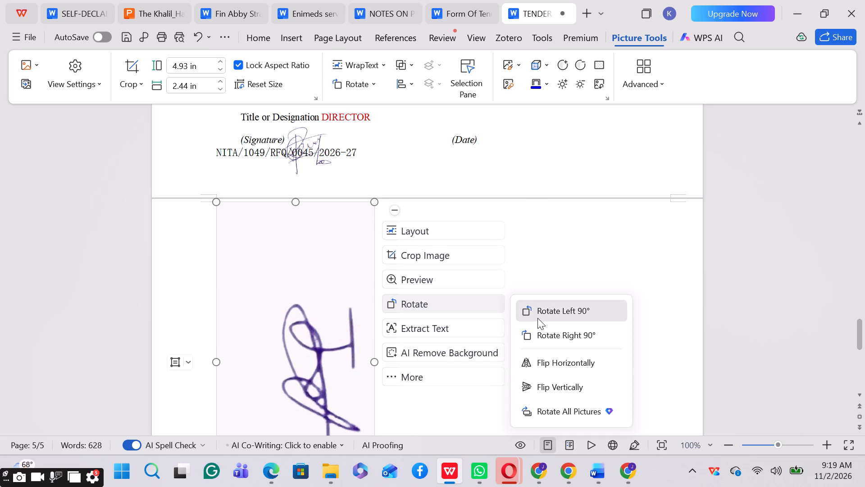
click(418, 316)
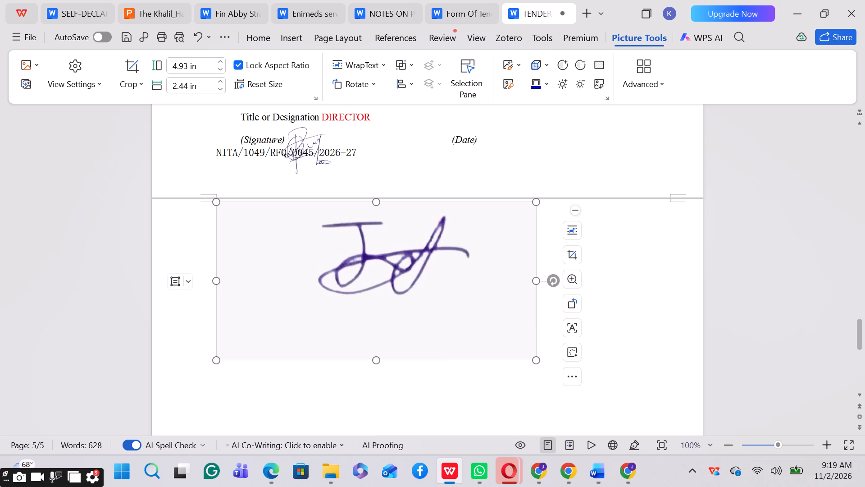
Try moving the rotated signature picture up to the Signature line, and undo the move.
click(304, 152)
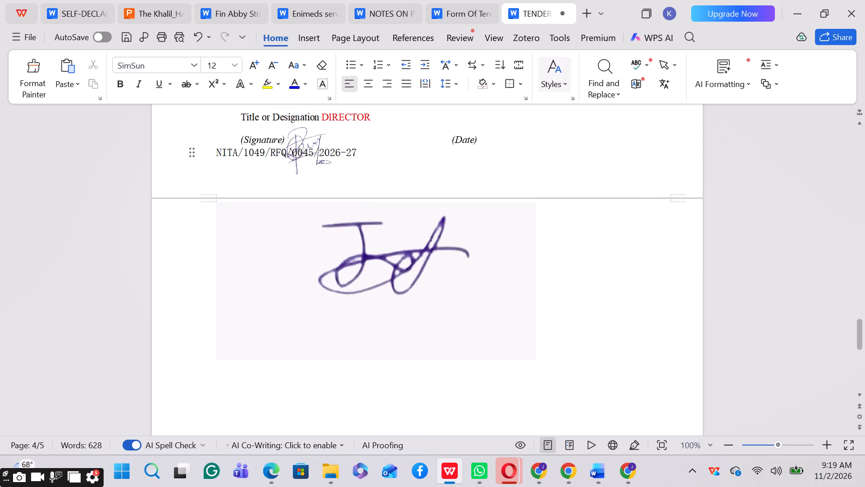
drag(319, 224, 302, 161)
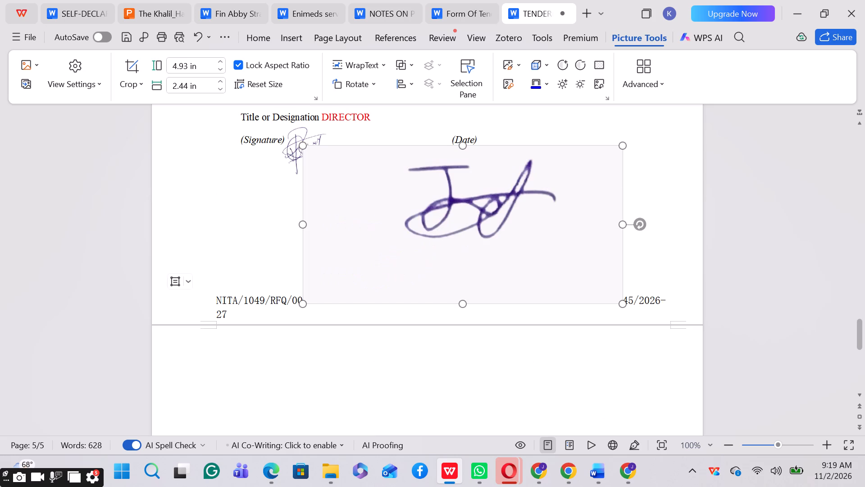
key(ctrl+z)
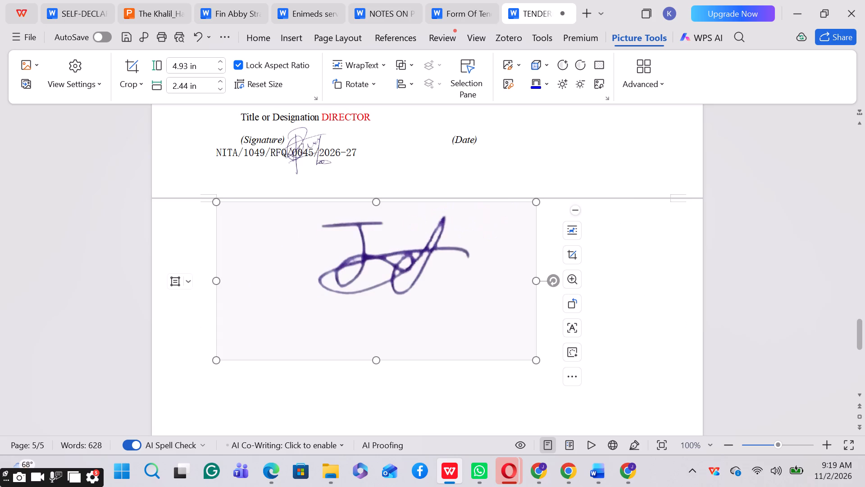
Copy the rotated signature picture and paste it over the old small signature in the Certification section.
click(314, 140)
click(306, 267)
key(ctrl+c)
click(297, 161)
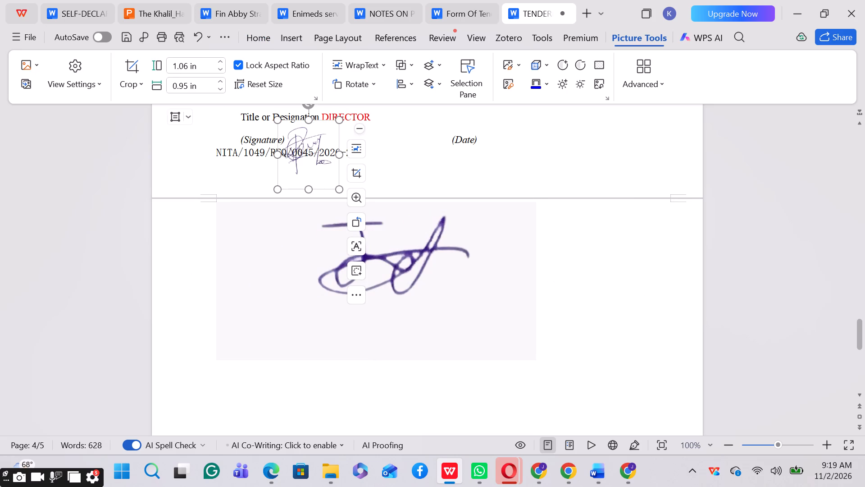
key(ctrl+v)
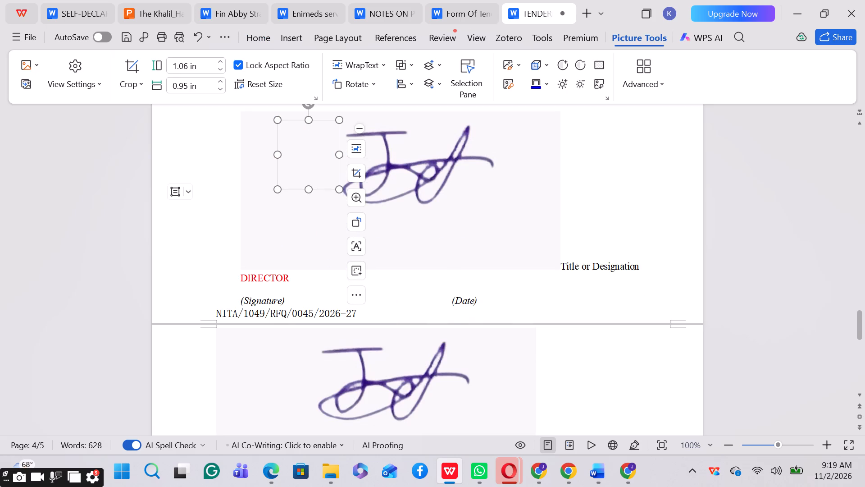
Delete the original rotated signature picture from the page after Certification.
click(351, 398)
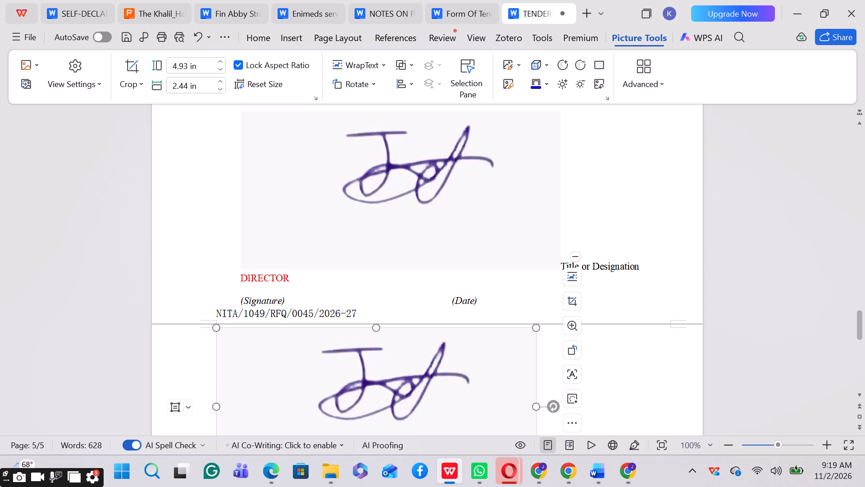
key(BackSpace)
Set the pasted signature picture's text wrapping to Behind Text and move it beside the Signature label.
scroll(541, 380, up, 1)
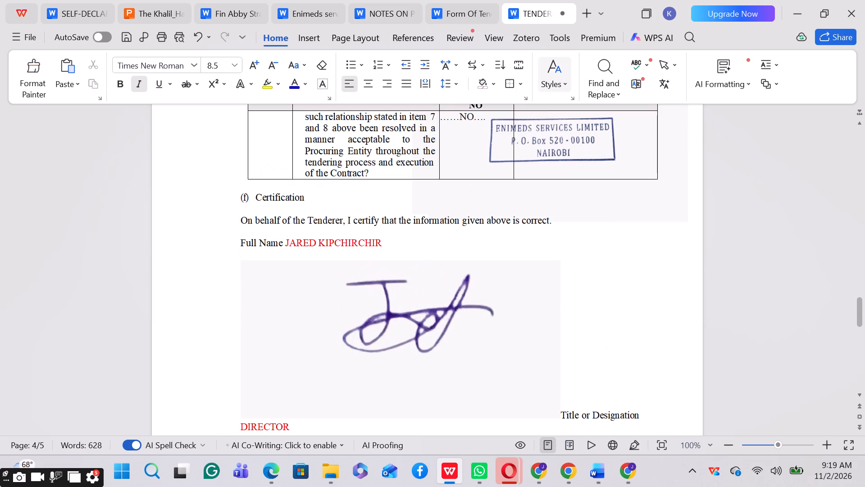
scroll(541, 380, up, 1)
click(451, 282)
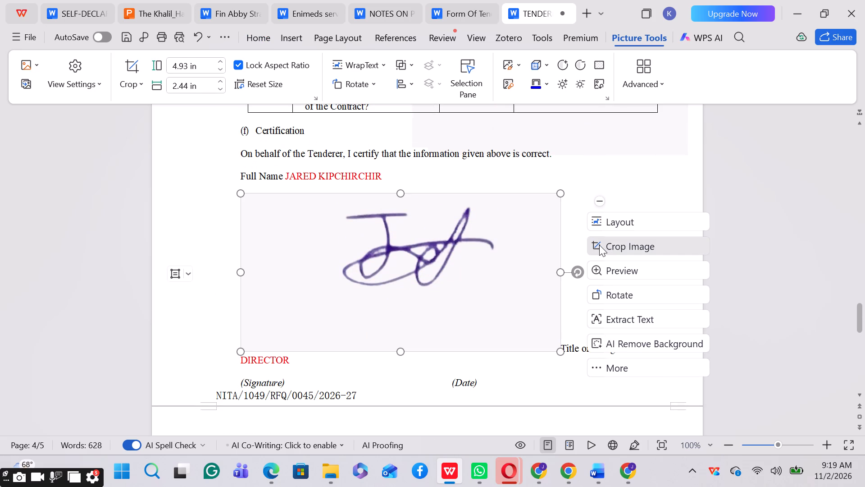
right_click(513, 300)
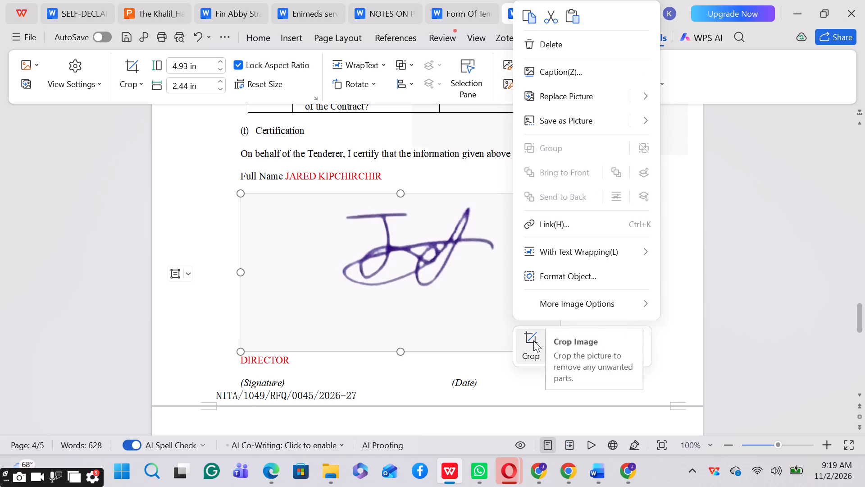
click(574, 252)
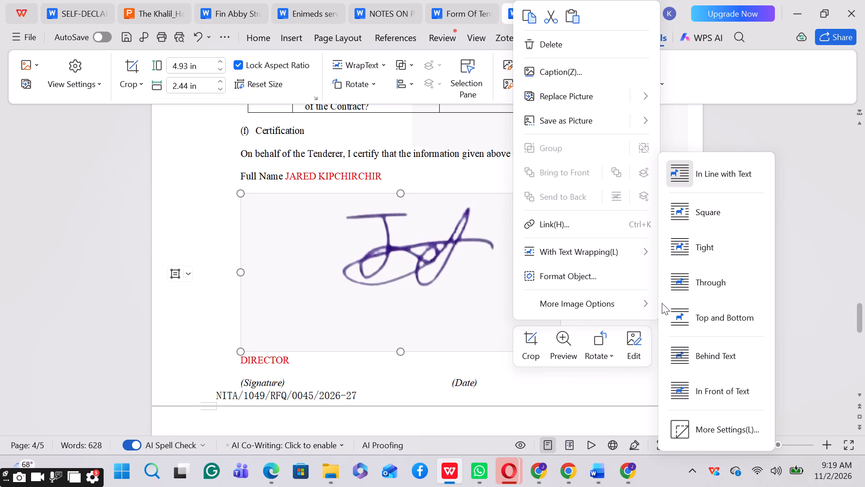
click(694, 354)
drag(373, 276, 269, 262)
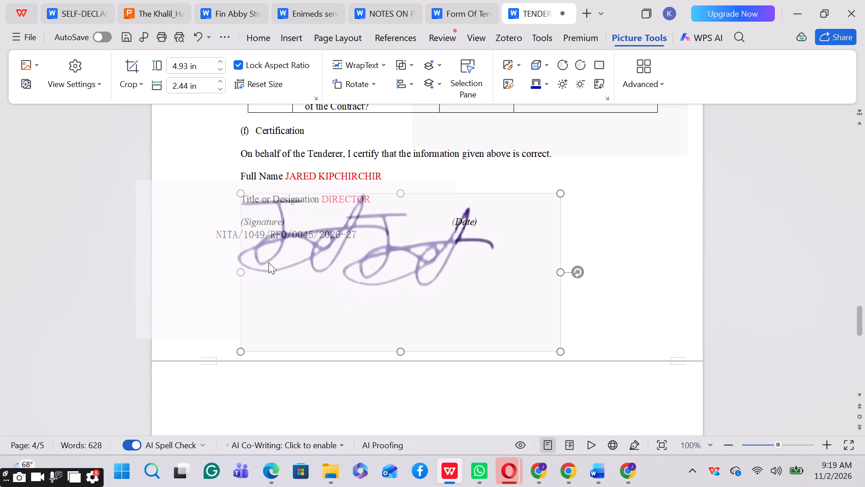
drag(269, 262, 263, 259)
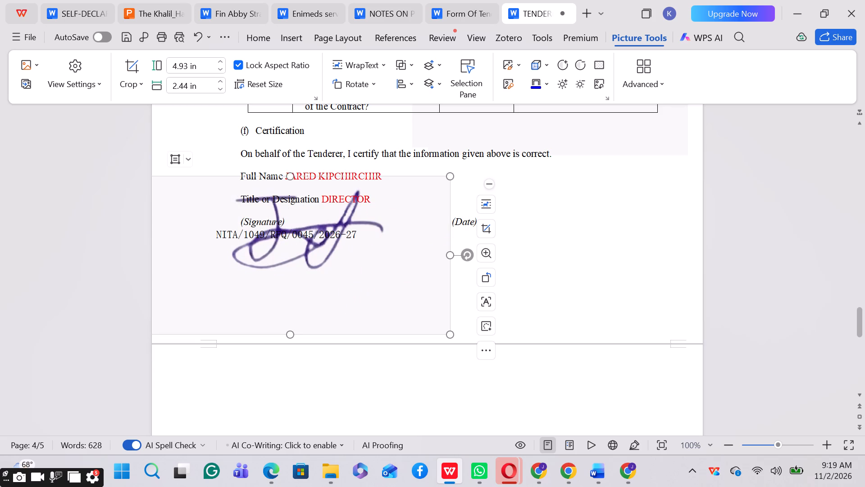
click(611, 285)
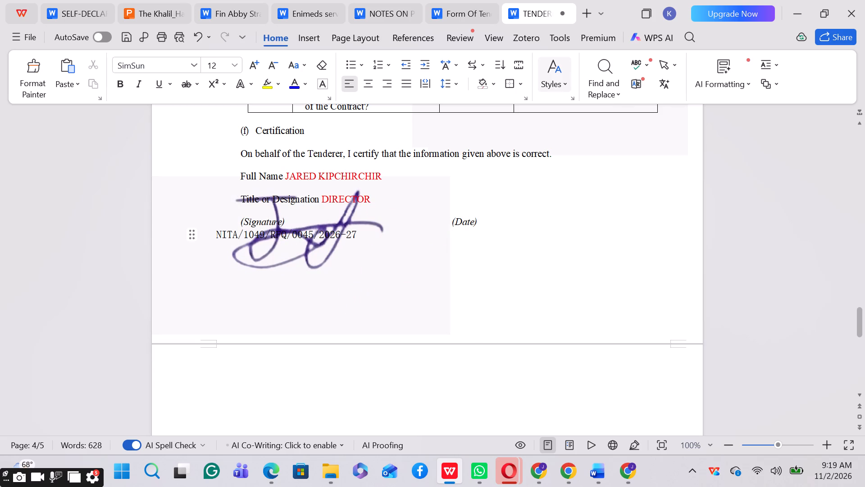
Enter the date 2/11/2026 after the Date label in the Certification section.
click(495, 223)
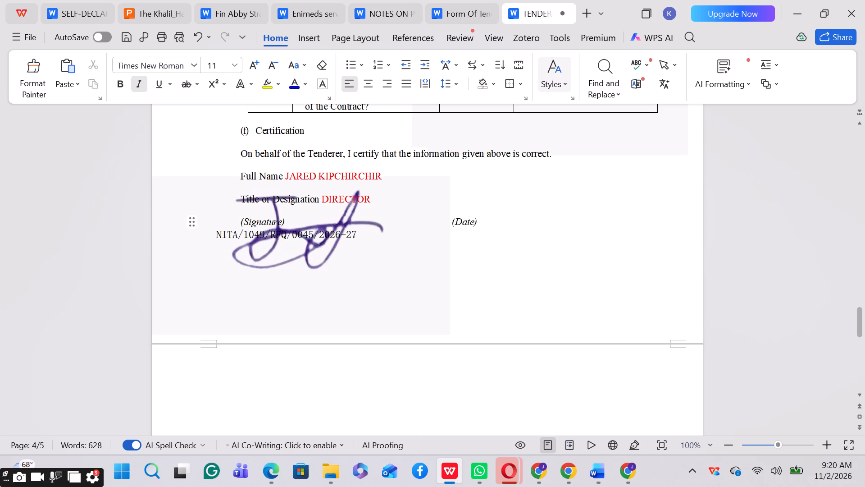
key(space)
text(11/02)
key(BackSpace)
key(BackSpace)
key(BackSpace)
key(BackSpace)
key(BackSpace)
text(2/11)
text(/2027)
key(BackSpace)
key(6)
Save the edited Tenderer's Eligibility questionnaire document.
scroll(521, 236, up, 2)
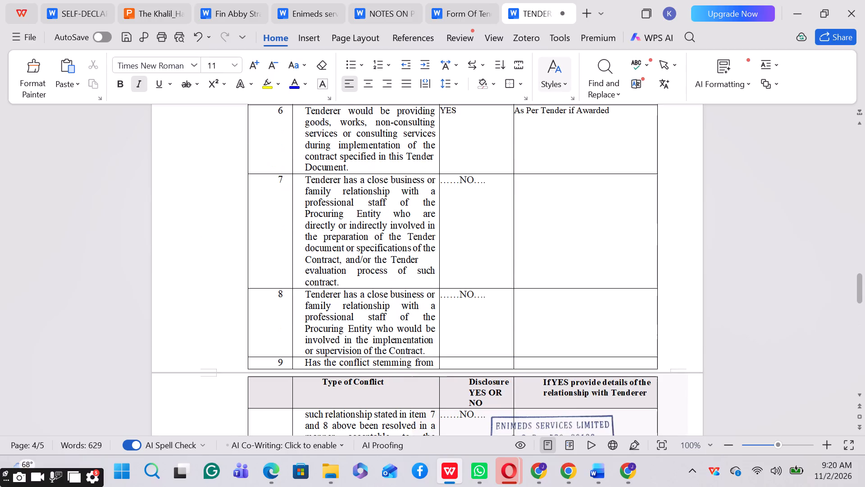
scroll(521, 236, up, 18)
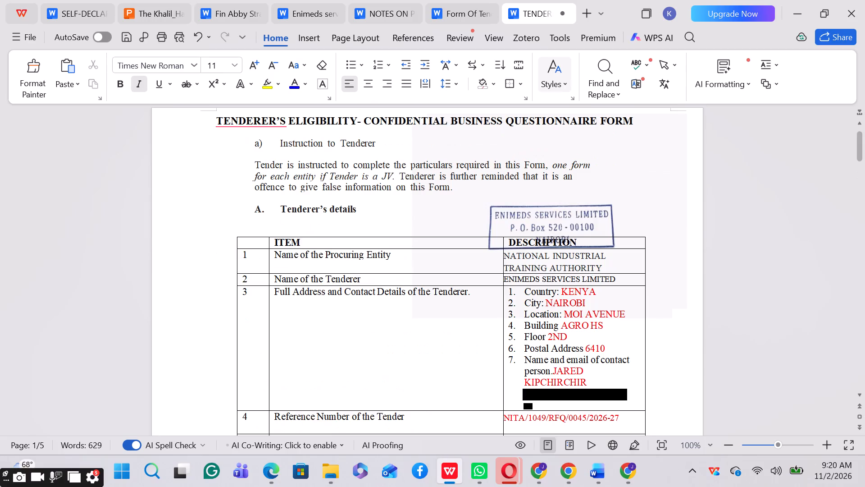
key(ctrl+s)
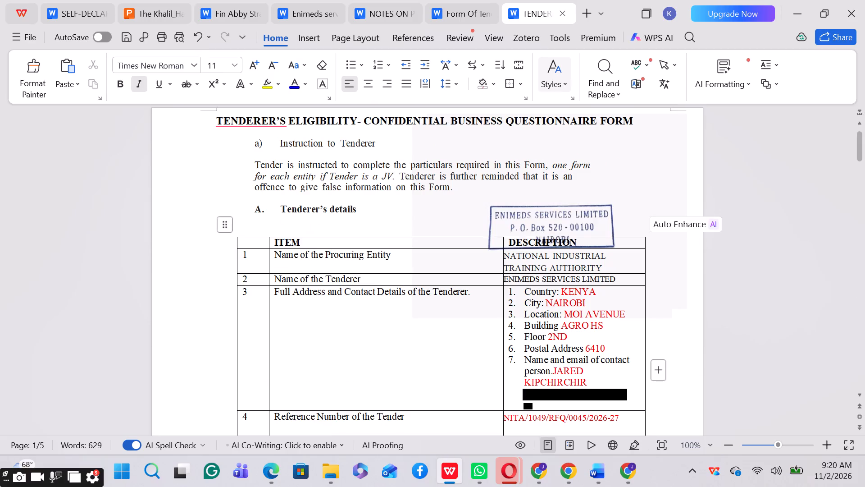
Save a PDF copy of the form to the Desktop as TENDERER'S ELIGIBILITY- CONFIDENTIAL BUSINESS QUESTIONNAIRE FORM NITA.pdf.
click(18, 31)
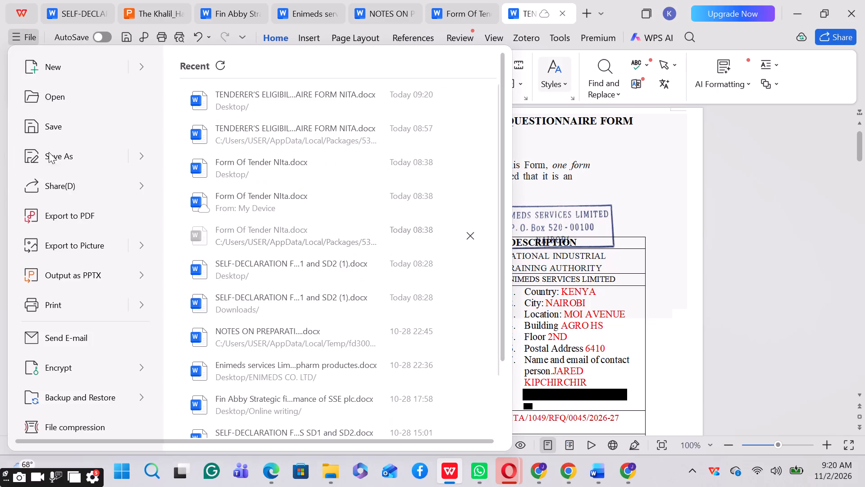
click(55, 157)
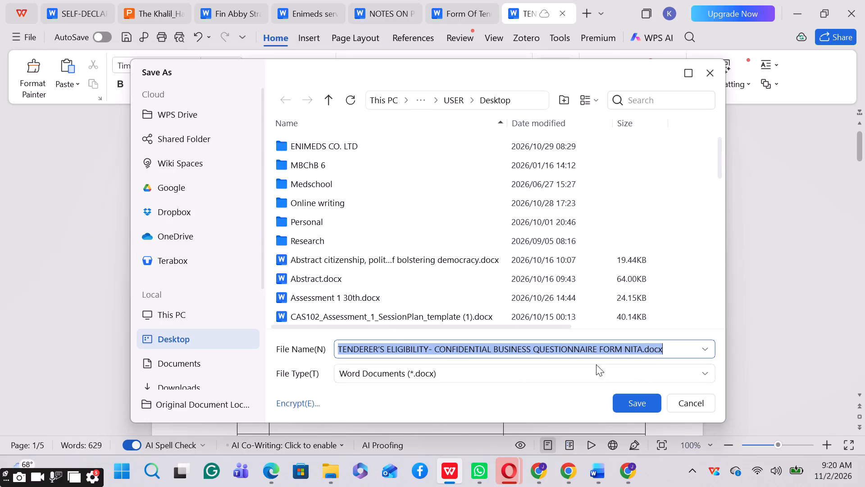
click(707, 379)
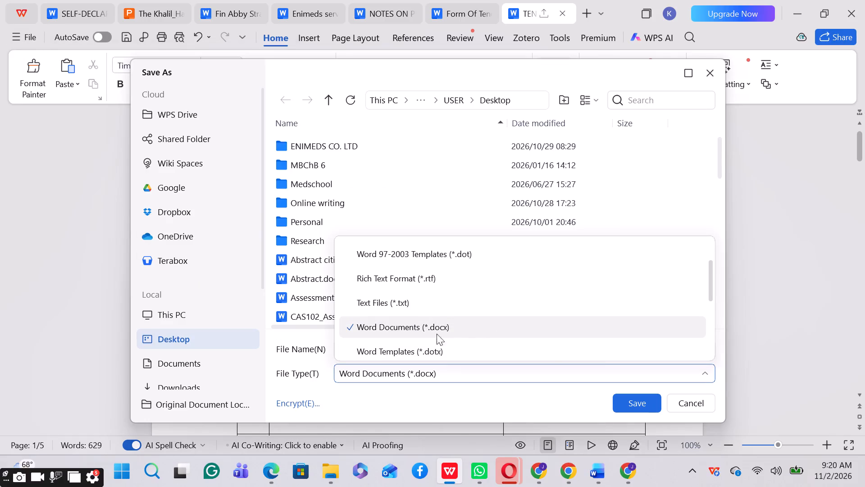
scroll(421, 341, down, 3)
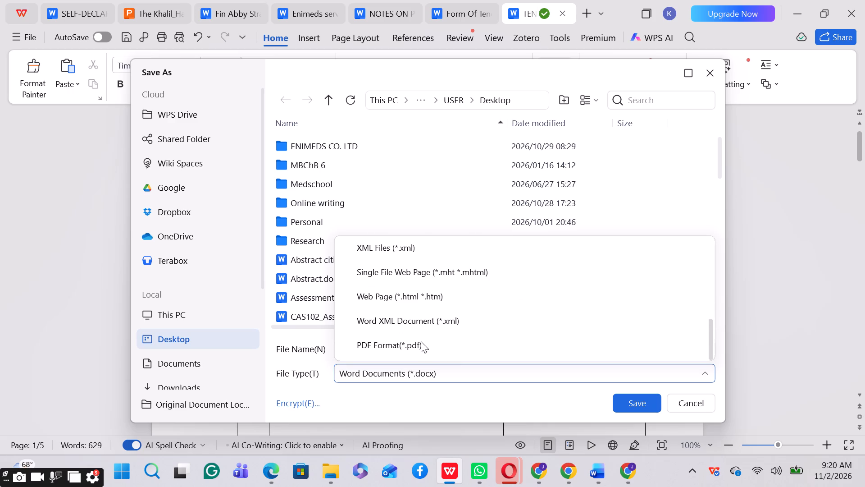
scroll(421, 341, down, 1)
click(410, 343)
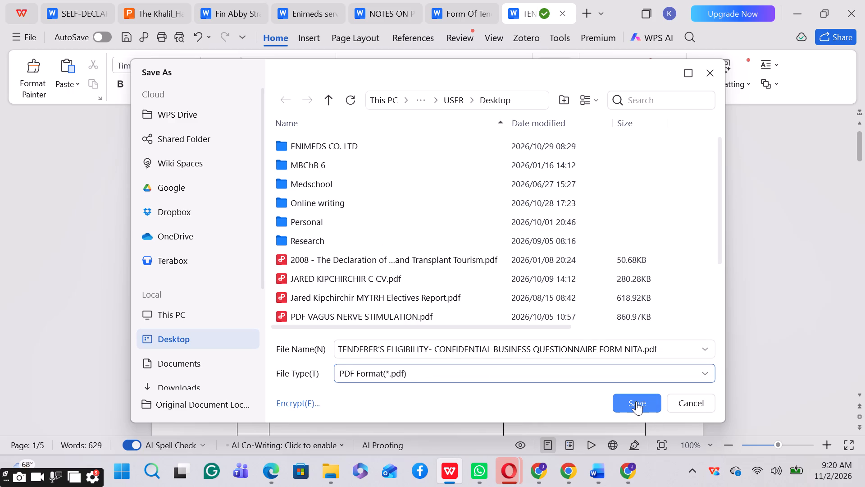
click(636, 401)
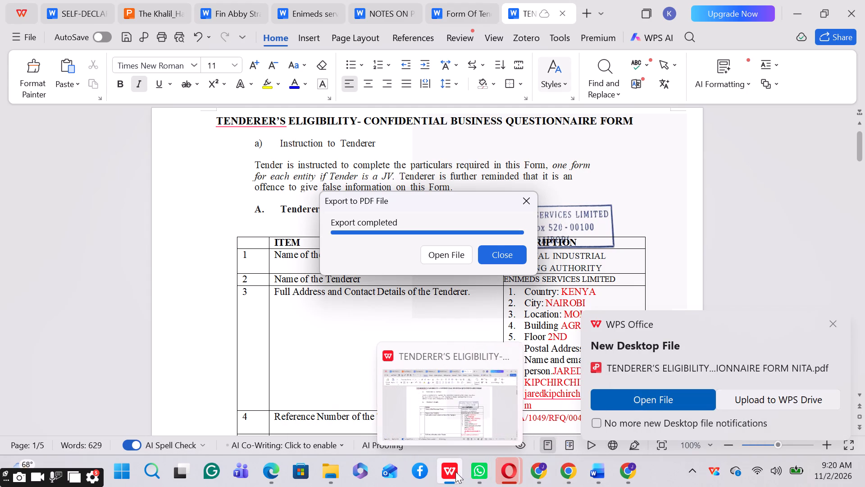
Switch to the eGP Kenya tender page in Chrome and open document upload for the Tenderer's Information and Confidential Business Questionnaire.
click(569, 473)
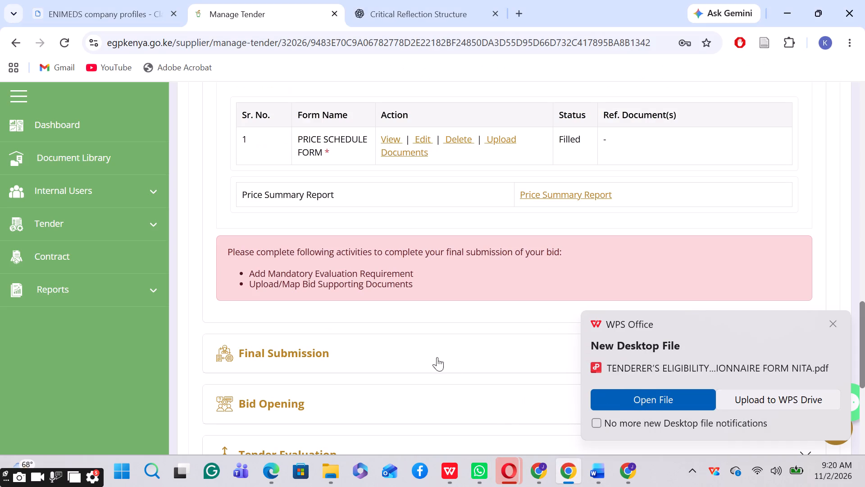
click(835, 318)
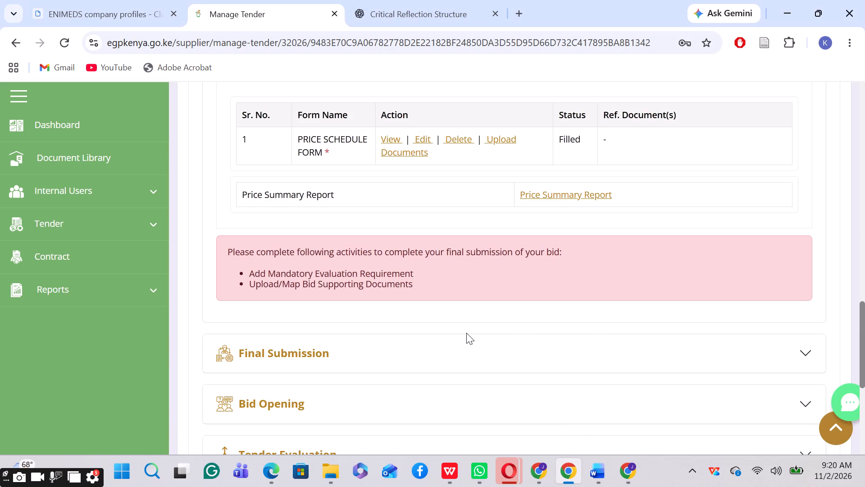
scroll(466, 333, up, 1)
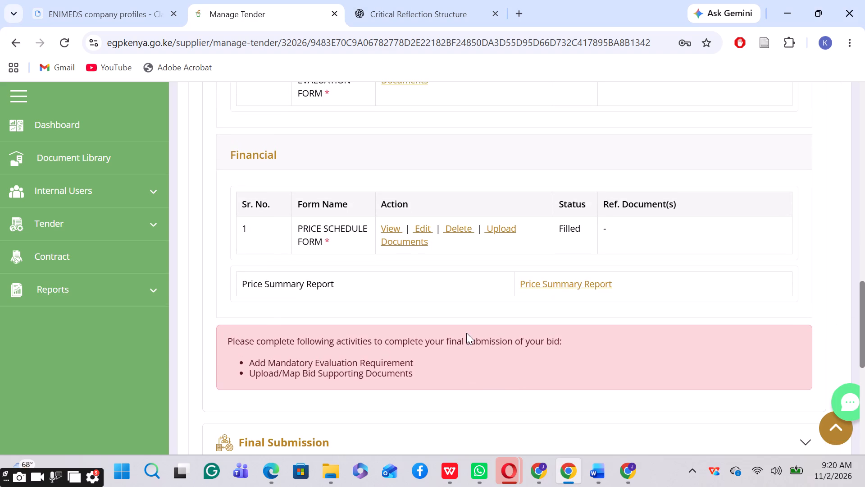
scroll(466, 333, up, 1)
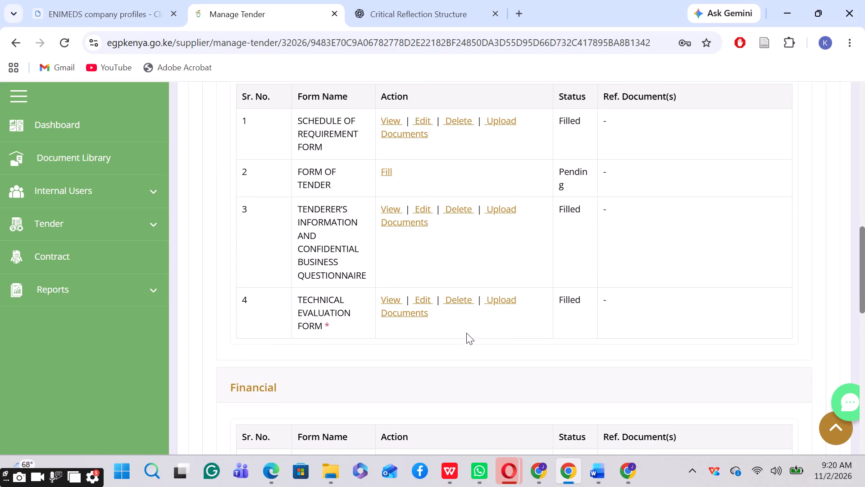
scroll(466, 333, up, 1)
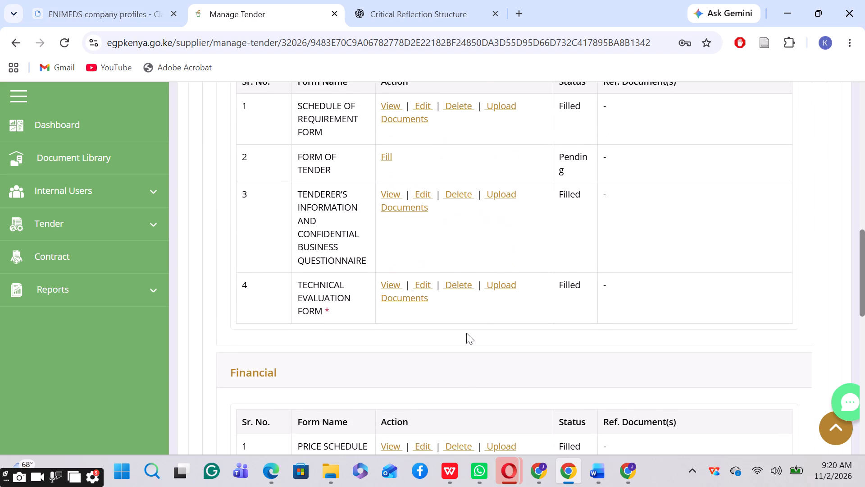
click(497, 197)
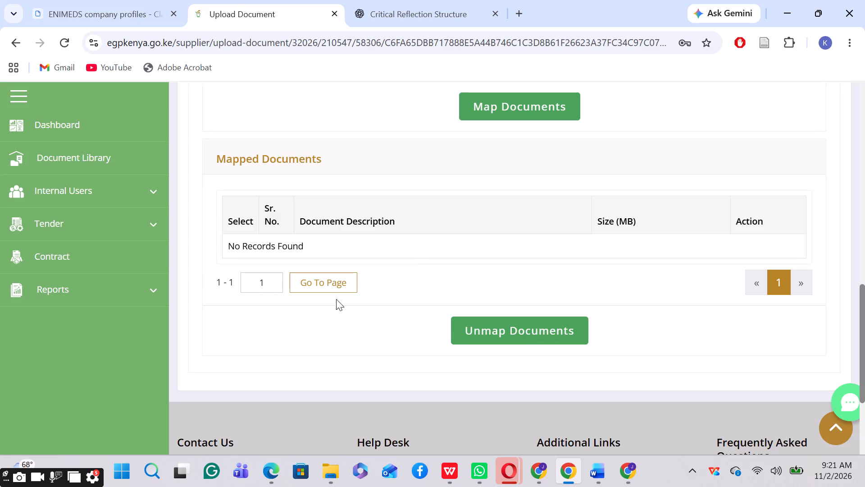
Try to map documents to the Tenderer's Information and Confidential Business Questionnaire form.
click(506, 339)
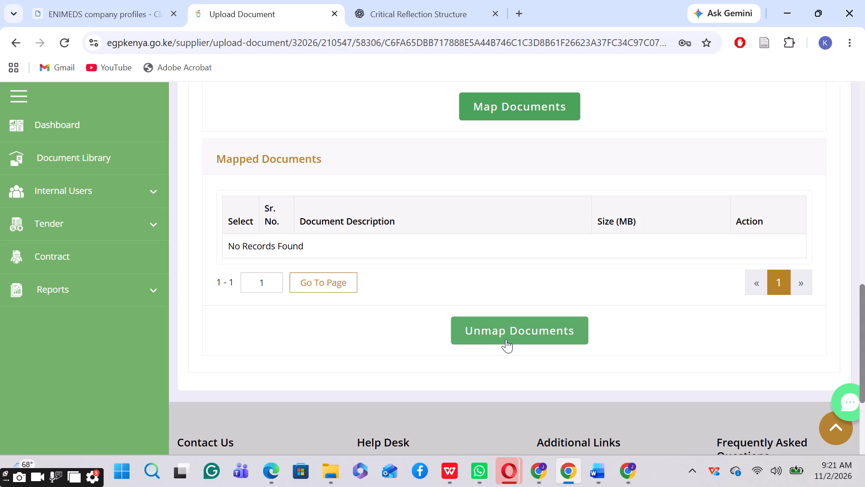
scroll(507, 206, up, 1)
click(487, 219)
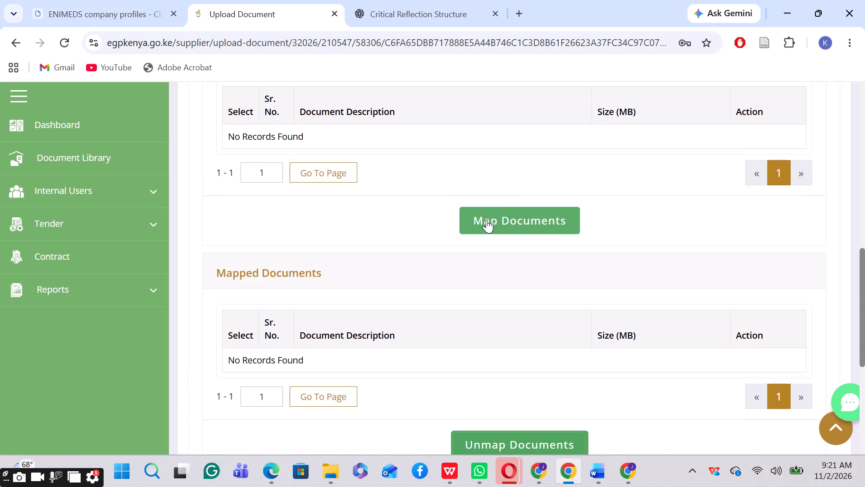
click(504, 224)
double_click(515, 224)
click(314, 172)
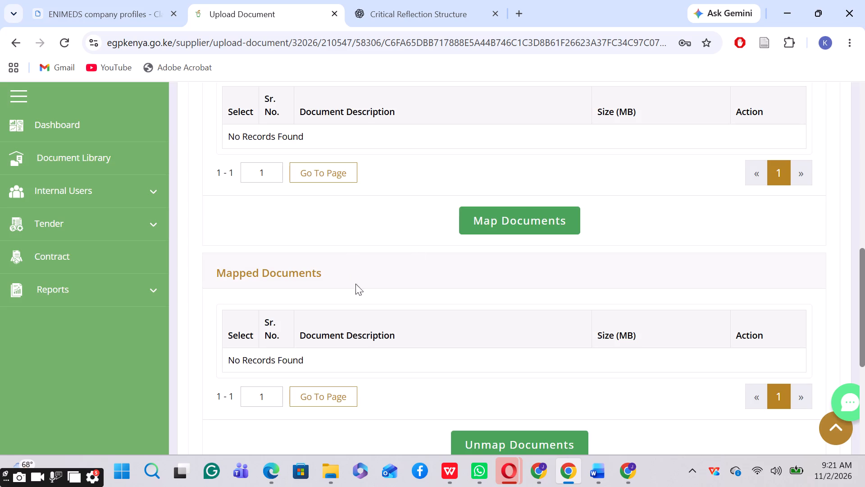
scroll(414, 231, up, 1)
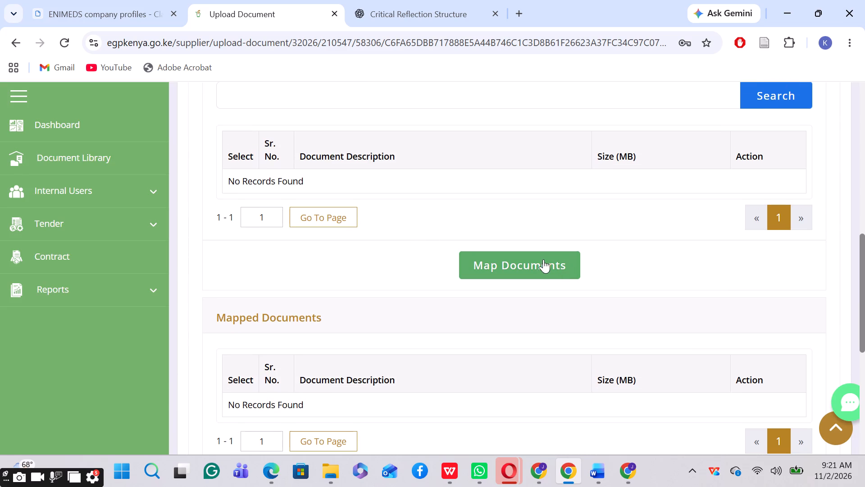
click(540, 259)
Switch the questionnaire form from mapping to uploading a document and browse to the Desktop folder for the file.
scroll(469, 190, up, 3)
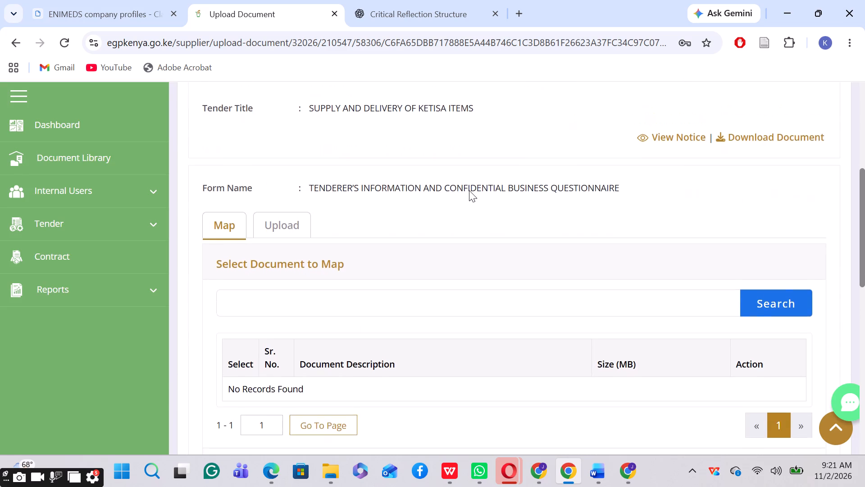
scroll(469, 190, up, 1)
scroll(469, 190, down, 2)
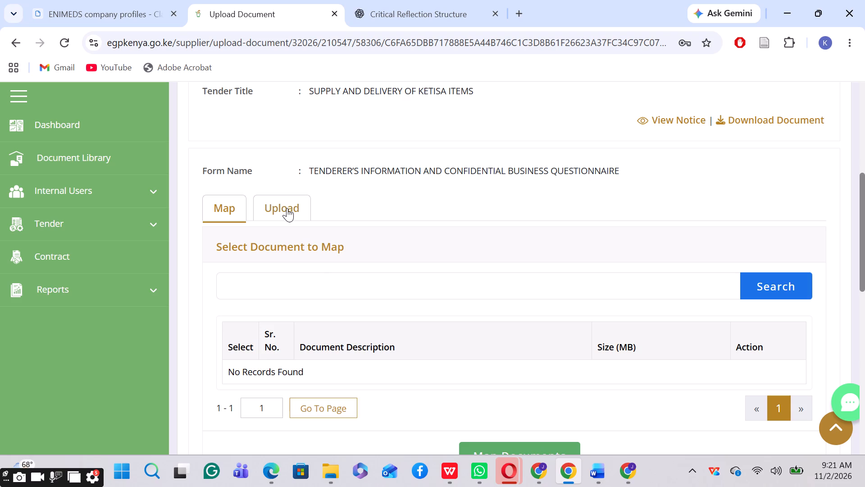
click(287, 208)
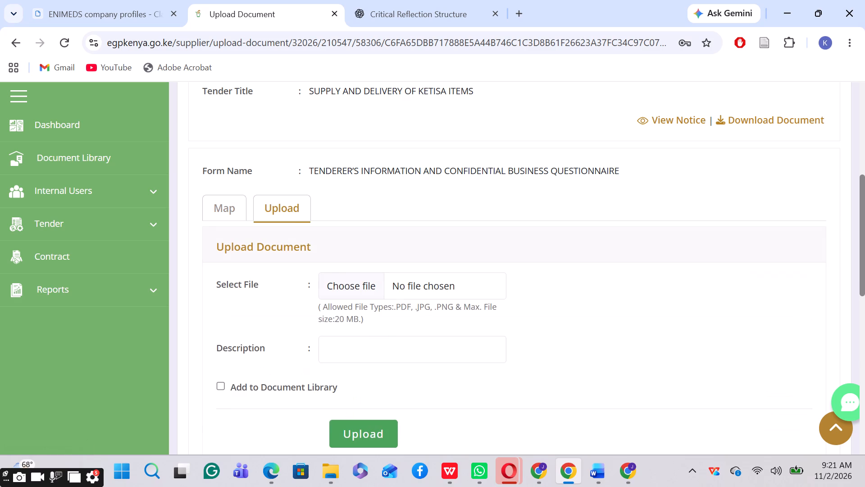
click(357, 293)
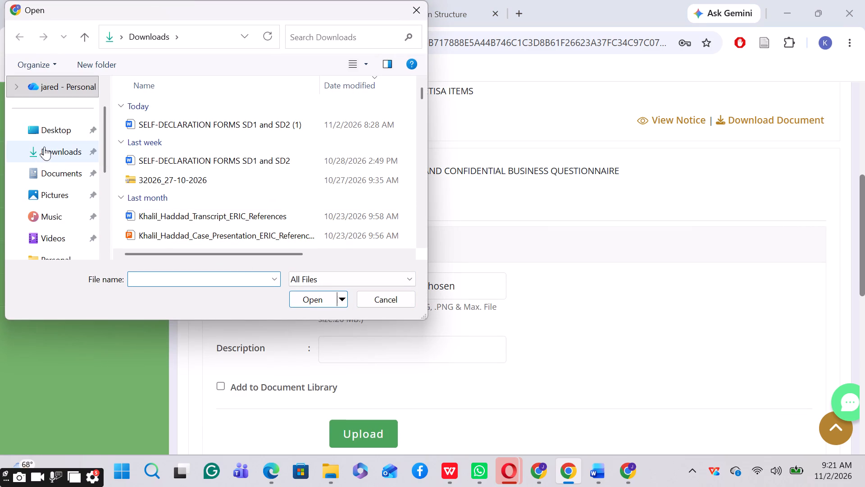
click(53, 129)
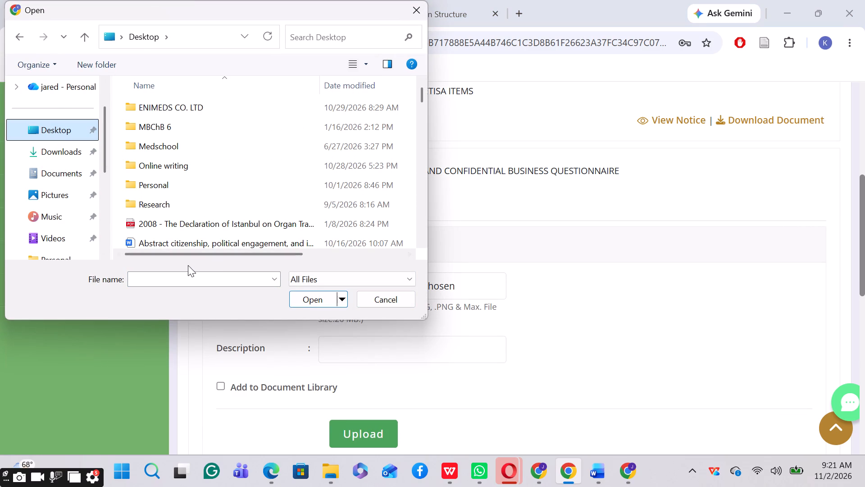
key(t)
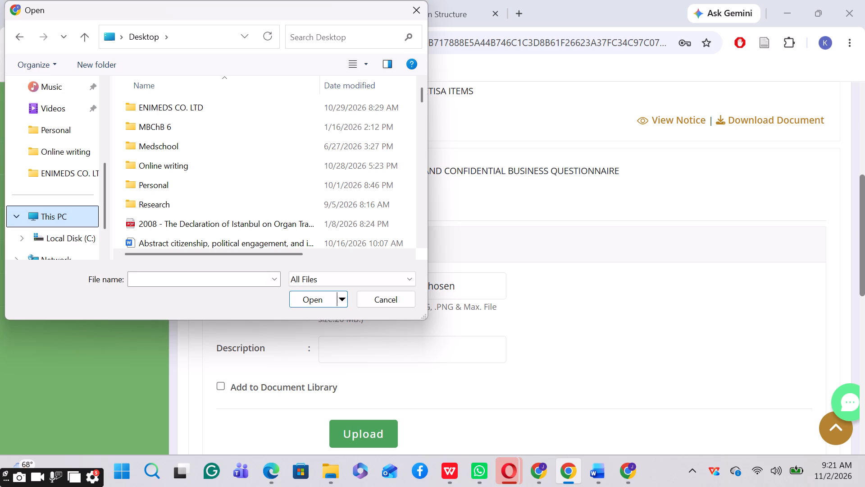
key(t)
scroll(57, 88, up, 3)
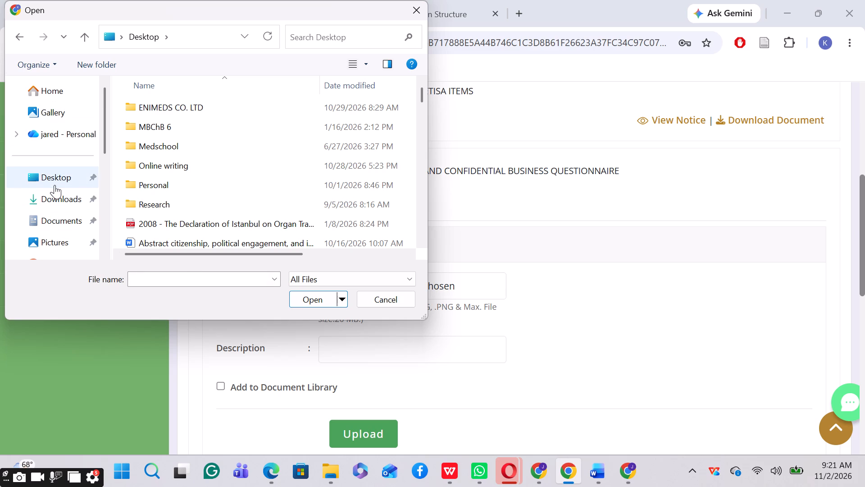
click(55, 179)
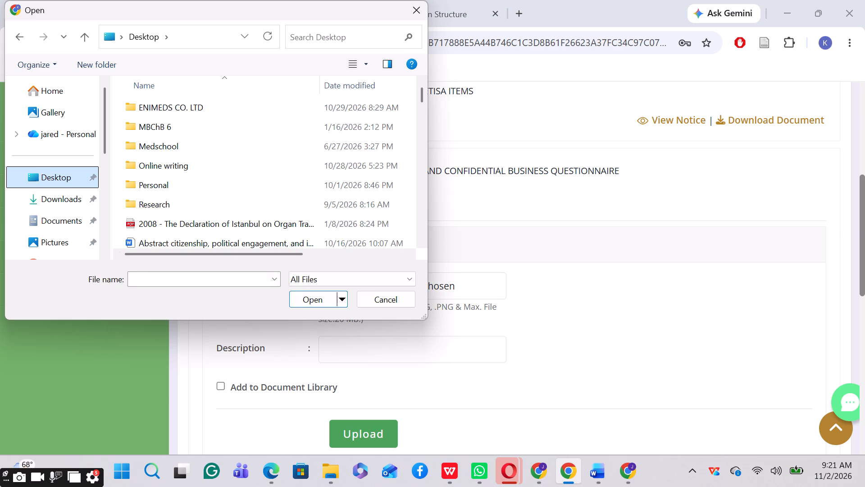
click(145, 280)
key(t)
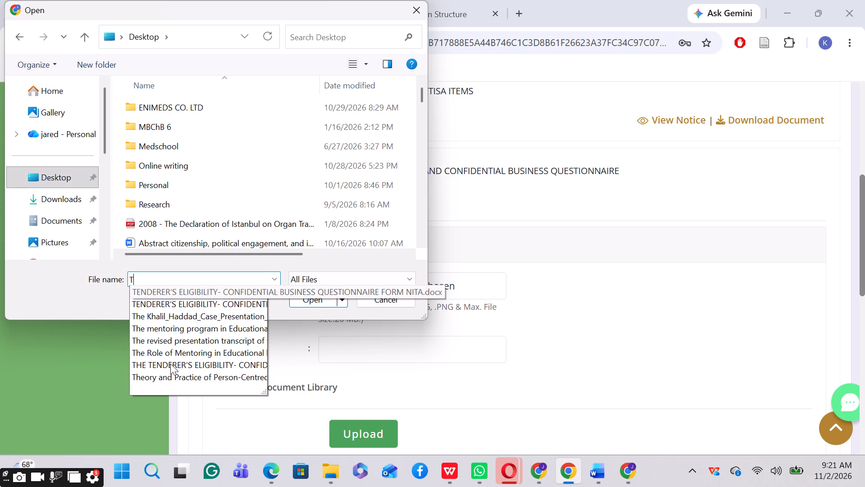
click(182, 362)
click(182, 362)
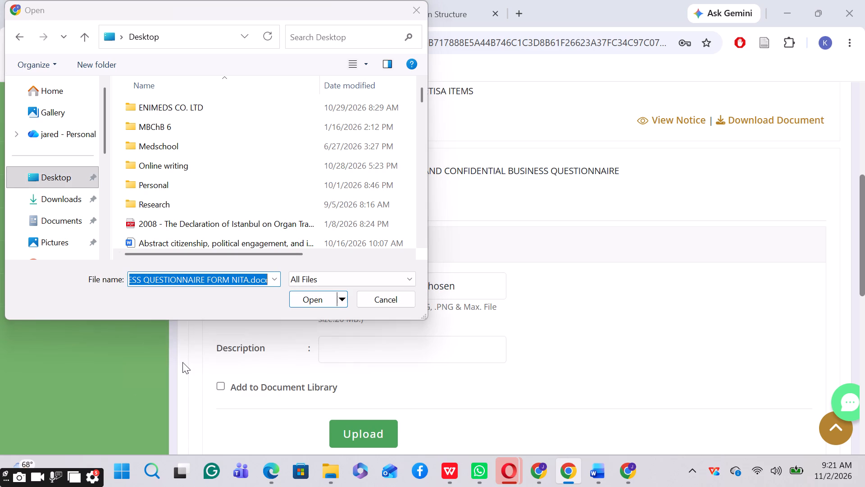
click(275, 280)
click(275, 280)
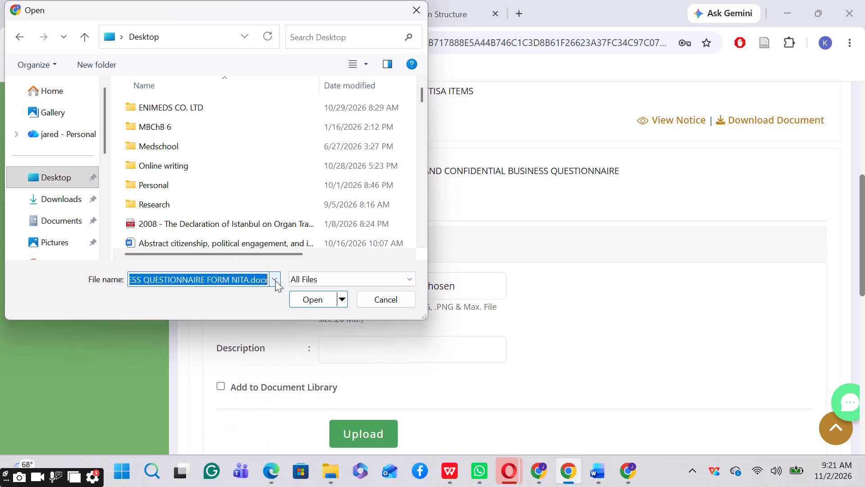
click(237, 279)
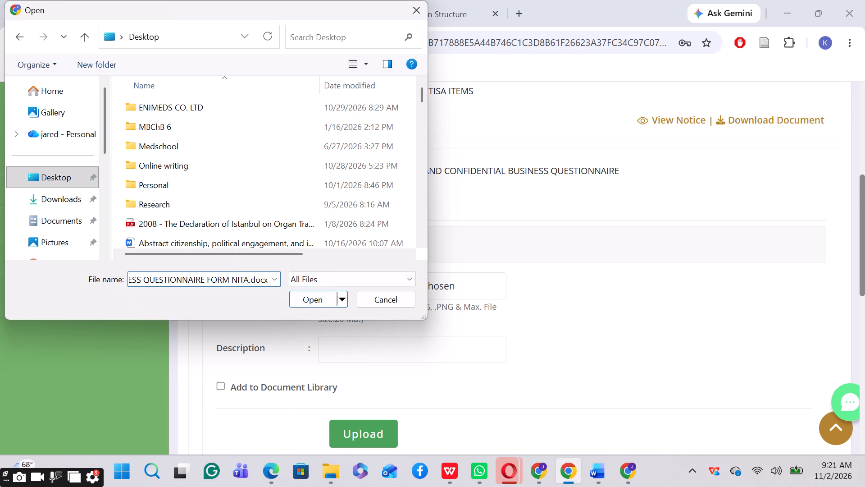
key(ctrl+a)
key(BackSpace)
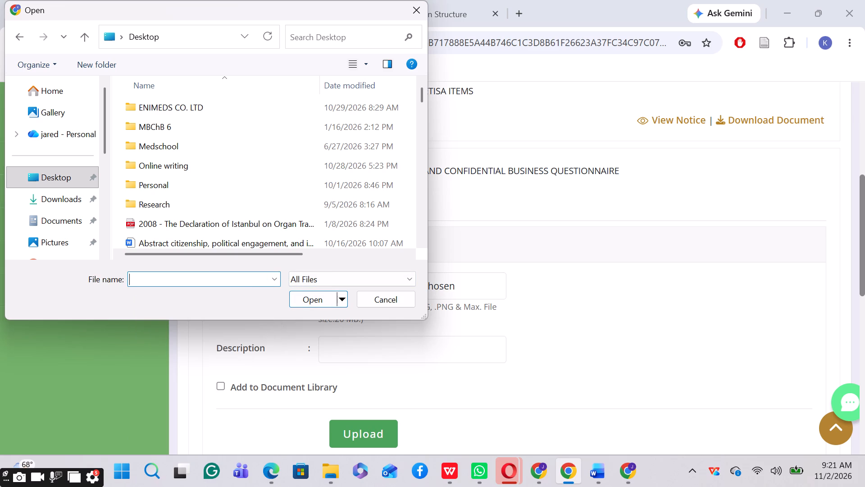
Choose the TENDERER'S ELIGIBILITY- CONFIDENTIAL BUSINESS QUESTIONNAIRE FORM NITA PDF from the Desktop as the file to upload.
scroll(252, 151, down, 3)
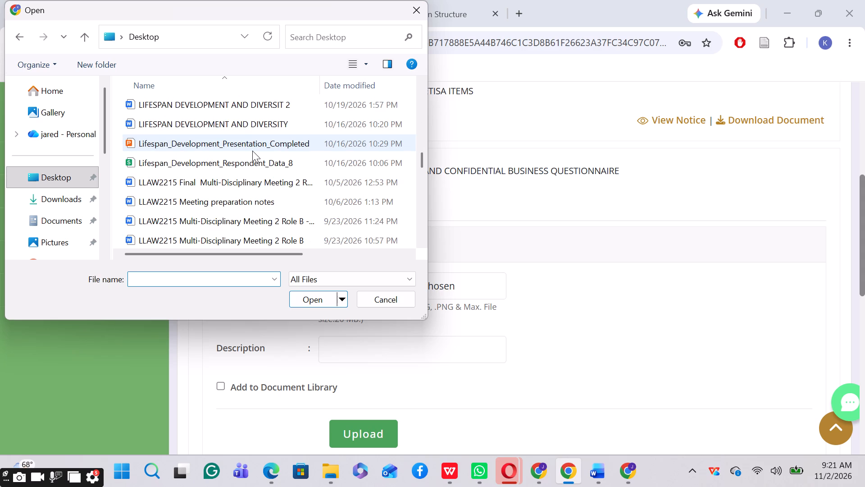
scroll(252, 151, down, 4)
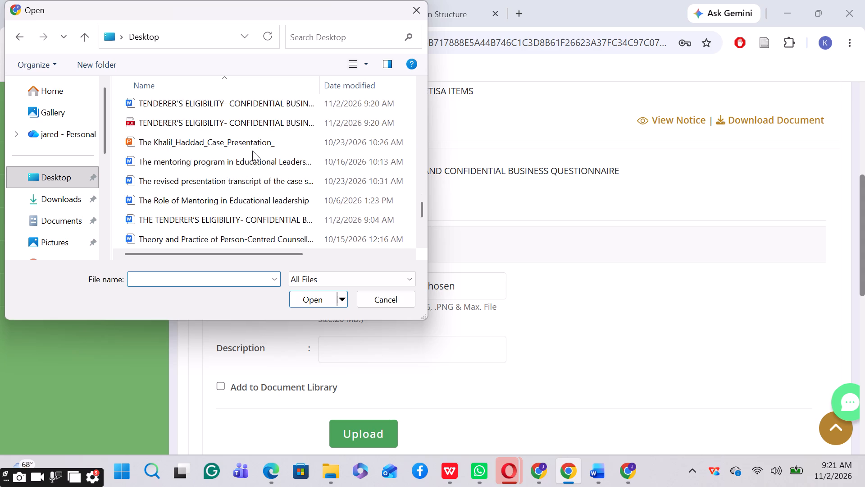
scroll(252, 151, down, 2)
scroll(187, 181, up, 1)
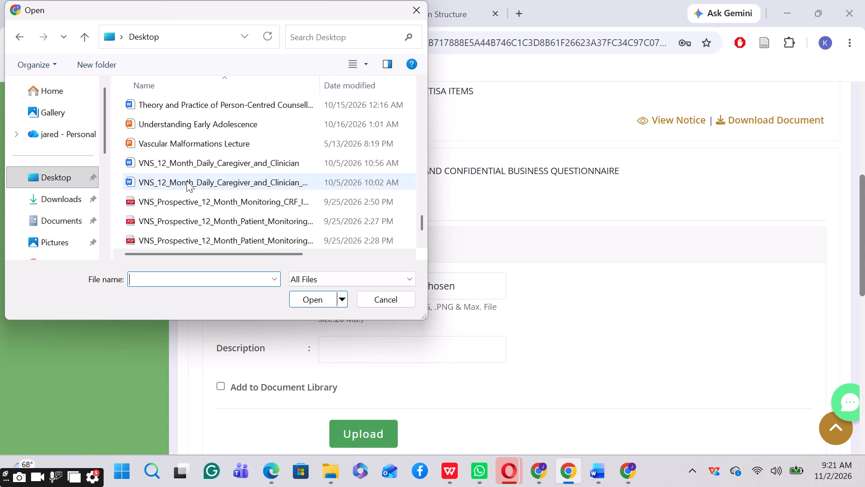
scroll(187, 181, up, 1)
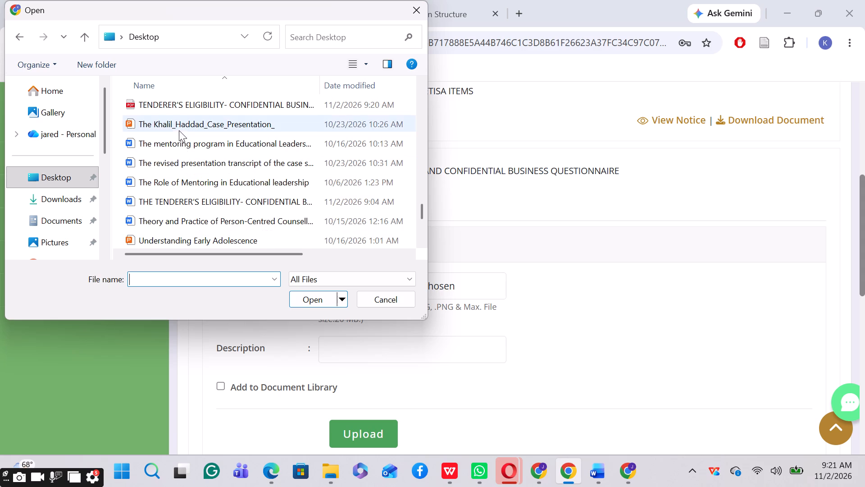
click(185, 109)
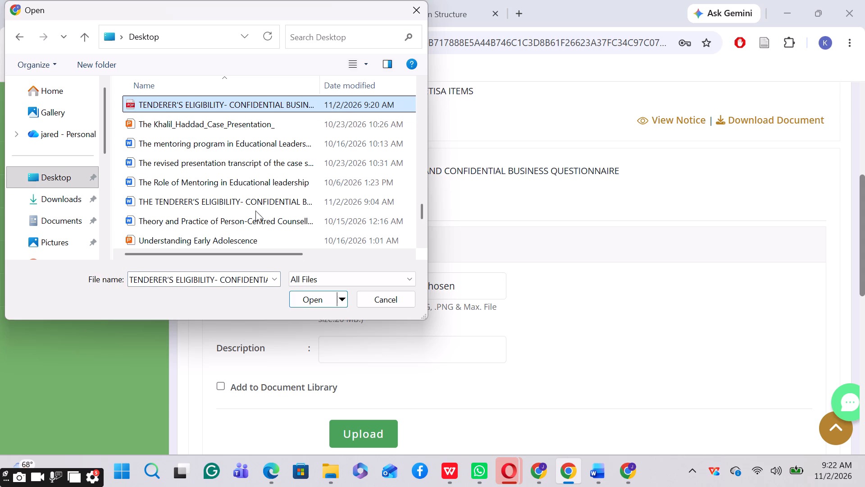
click(297, 300)
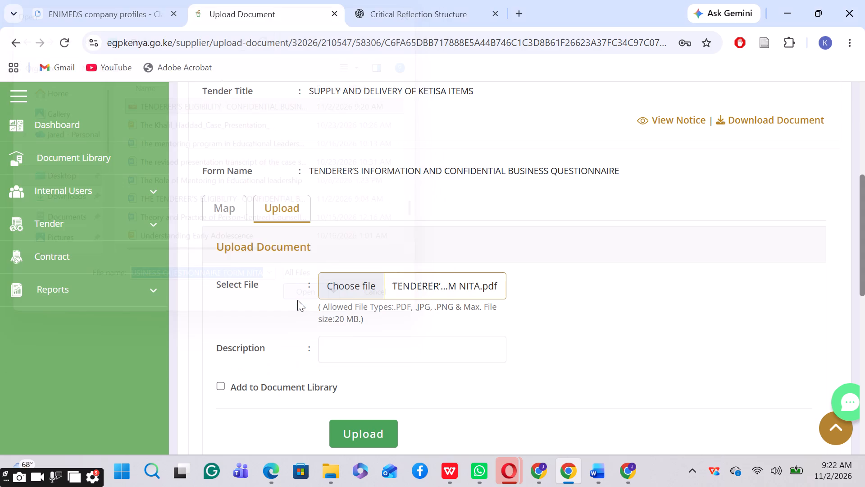
Copy the form name TENDERER'S INFORMATION AND CONFIDENTIAL BUSINESS QUESTIONNAIRE into the description and upload the document.
click(363, 434)
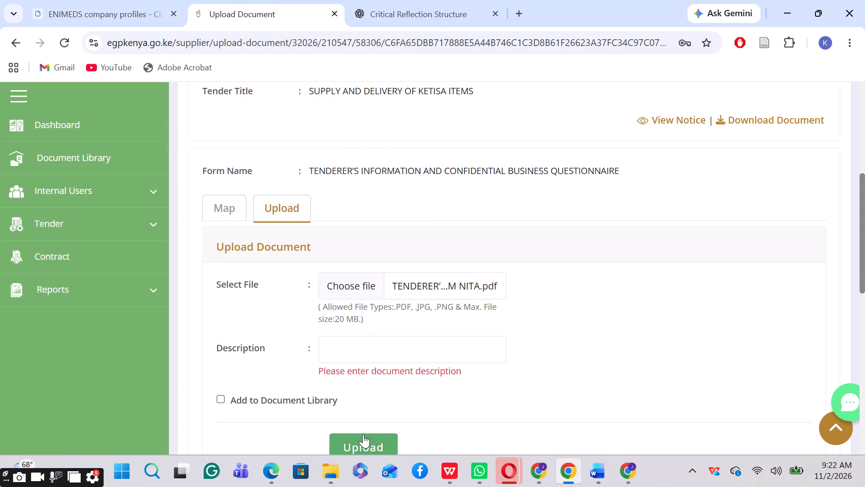
click(365, 346)
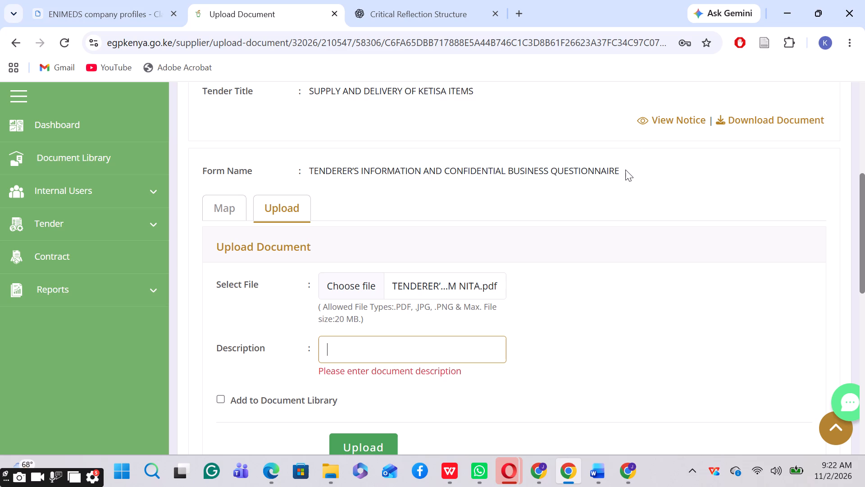
drag(625, 170, 311, 179)
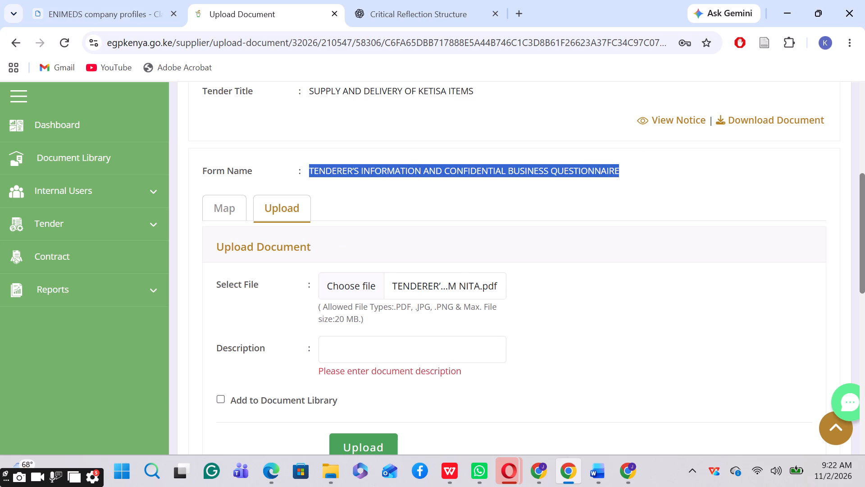
key(ctrl+c)
click(335, 346)
key(ctrl+v)
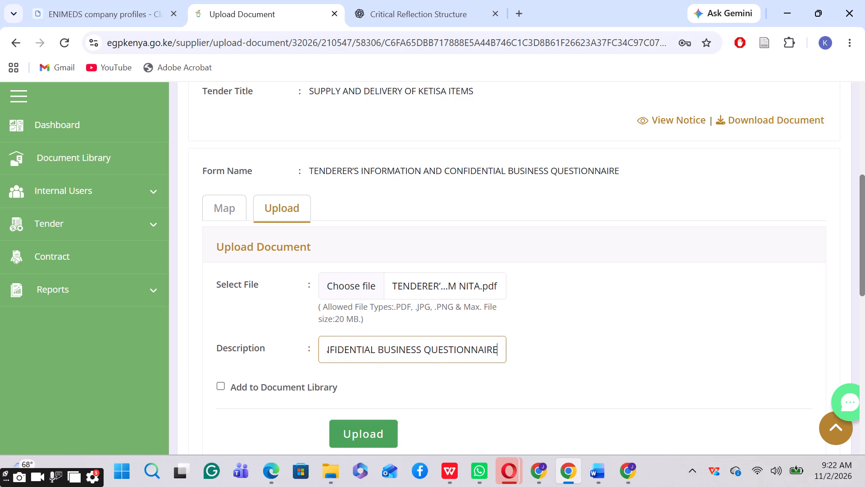
click(368, 425)
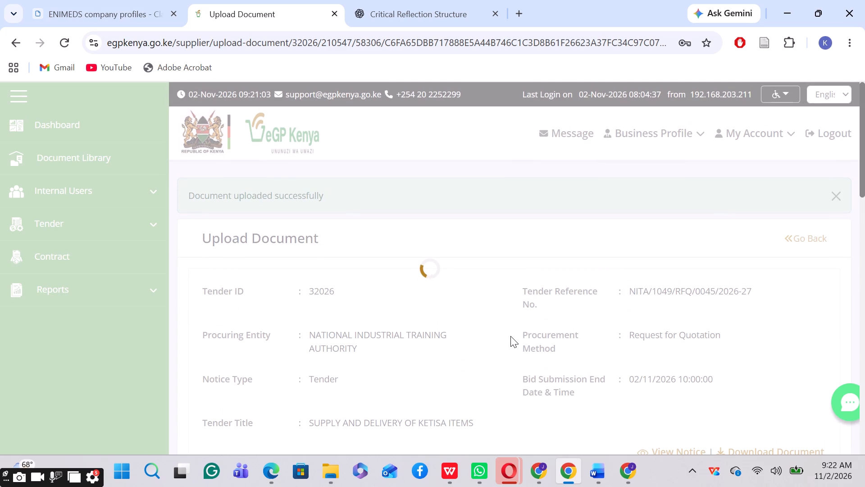
Review the upload page and its Mapped Documents list for the uploaded questionnaire and the tender details.
scroll(510, 336, down, 5)
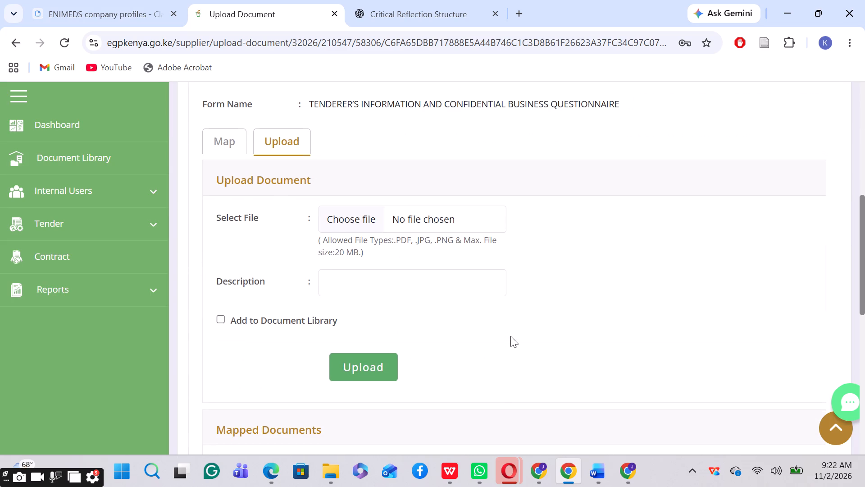
scroll(510, 336, down, 2)
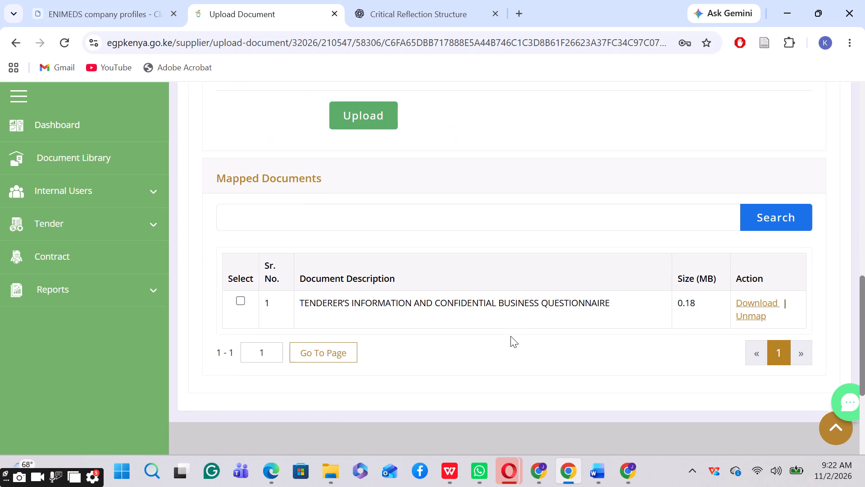
scroll(510, 336, down, 1)
scroll(510, 336, up, 1)
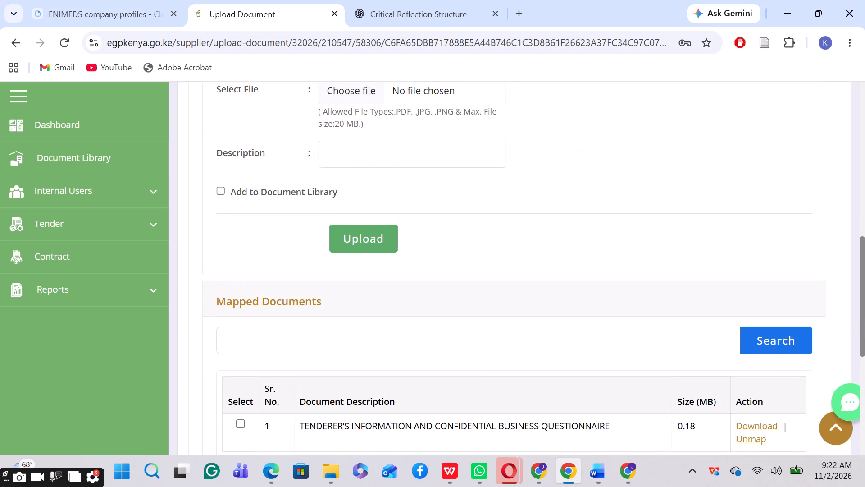
scroll(510, 336, up, 1)
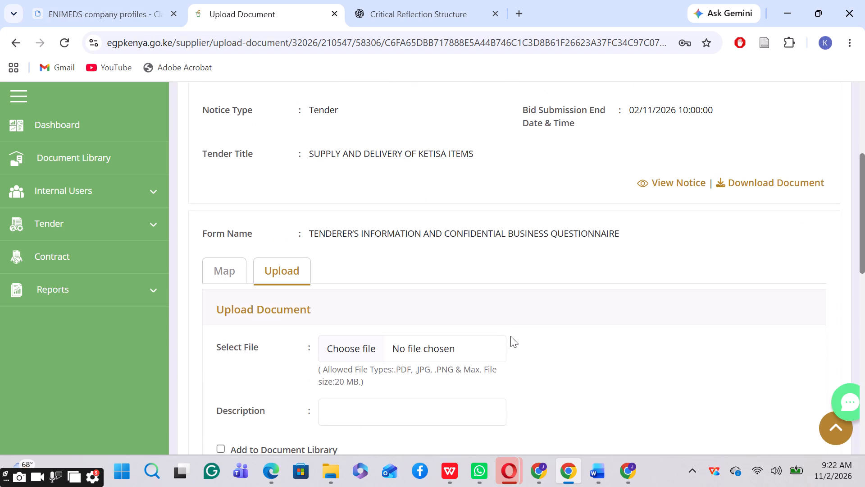
scroll(695, 365, down, 1)
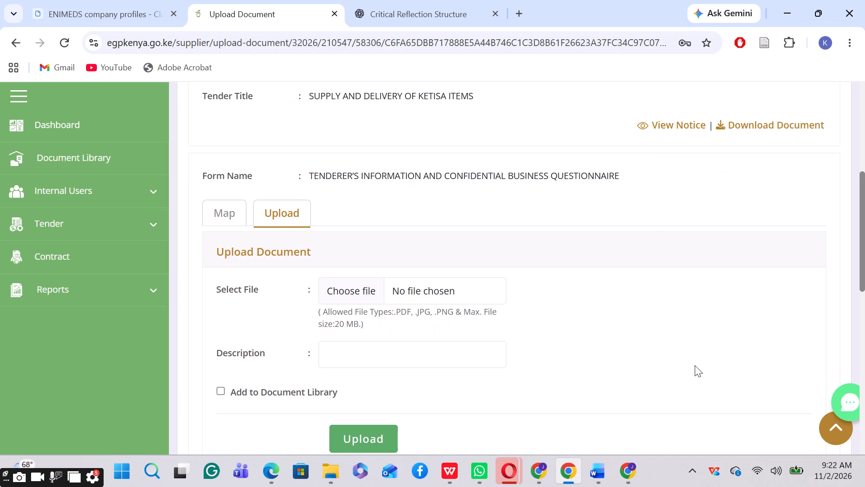
scroll(695, 365, up, 3)
scroll(695, 365, down, 2)
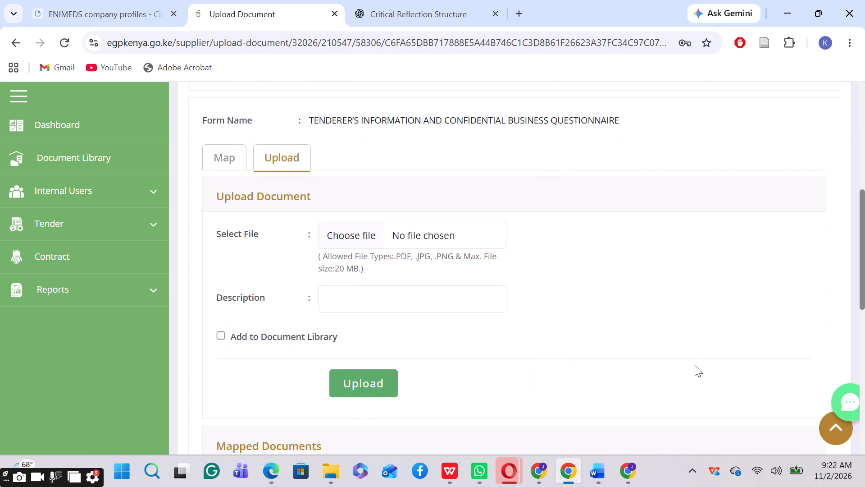
scroll(695, 365, down, 8)
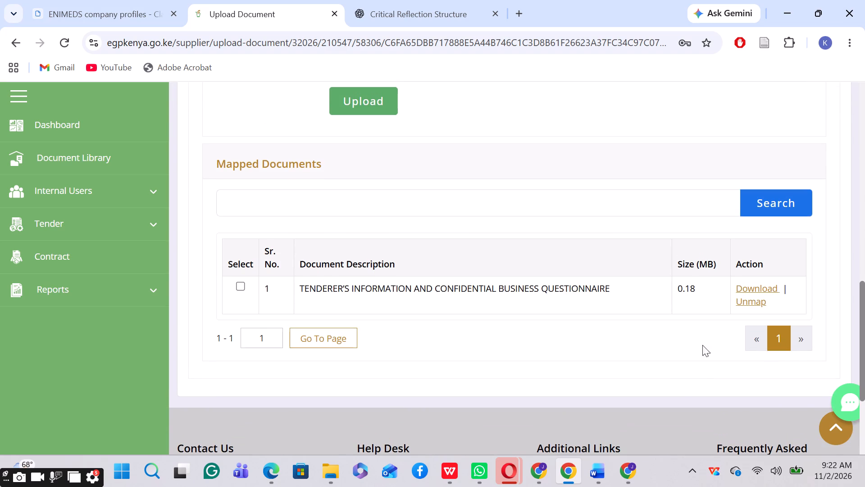
scroll(629, 324, up, 4)
scroll(629, 324, down, 4)
scroll(629, 324, up, 3)
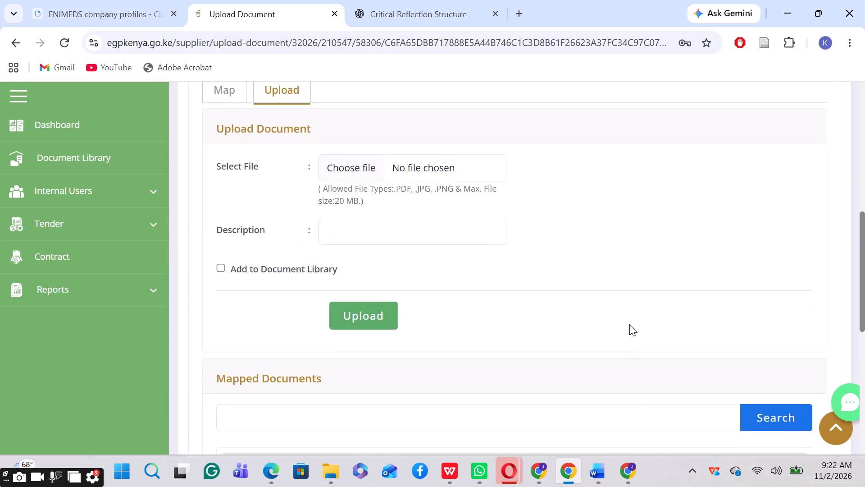
scroll(629, 324, up, 4)
scroll(629, 324, down, 1)
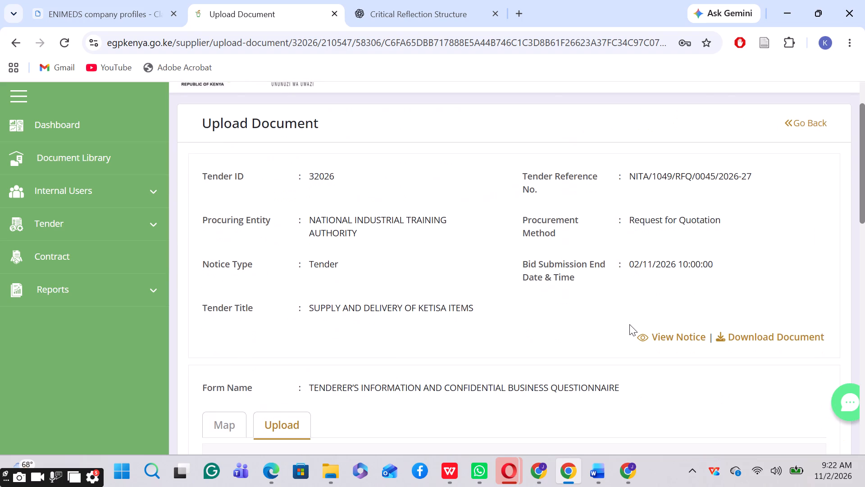
scroll(629, 324, down, 2)
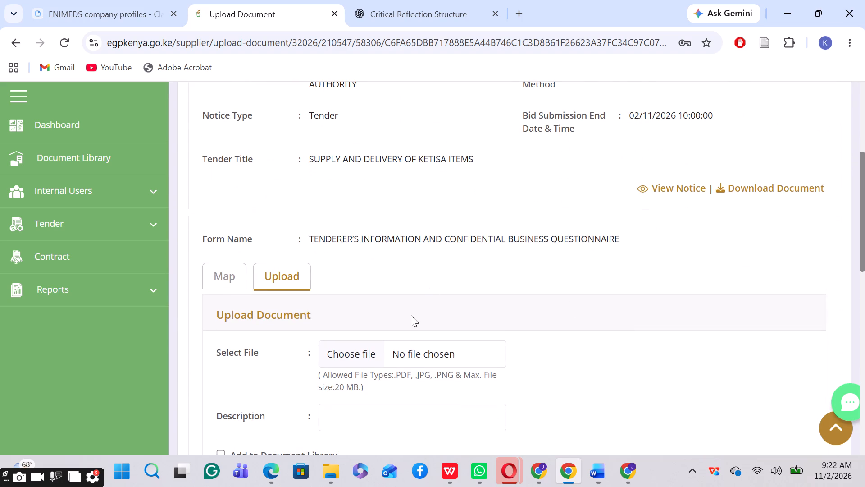
Return to the tender's management page and check the status of the non-financial and financial forms under Bid Preparation.
scroll(509, 334, down, 1)
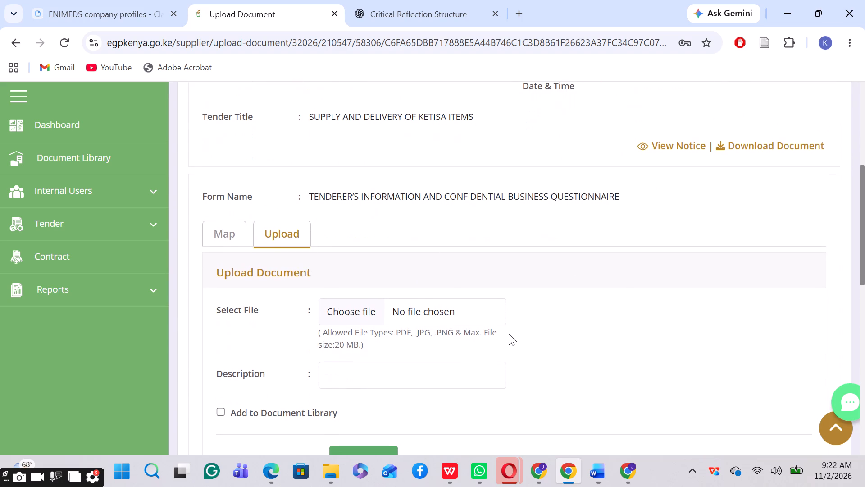
scroll(518, 308, down, 4)
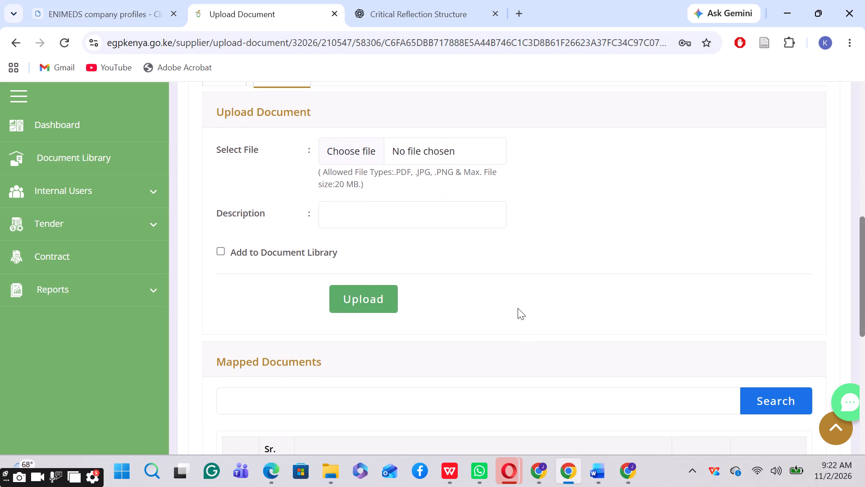
scroll(518, 308, down, 1)
scroll(734, 179, up, 2)
click(795, 107)
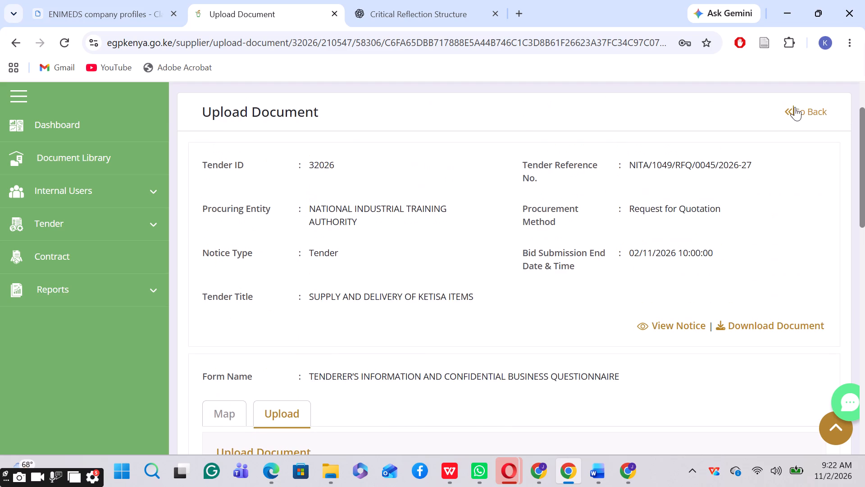
scroll(458, 303, down, 2)
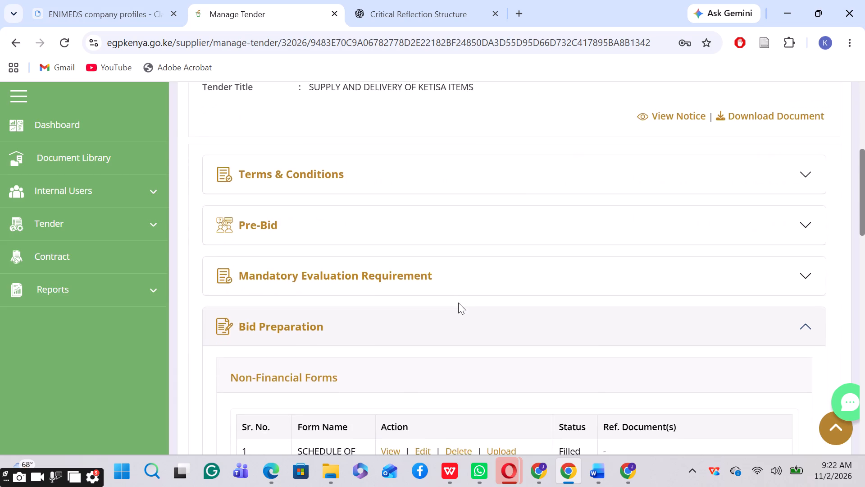
scroll(458, 303, down, 2)
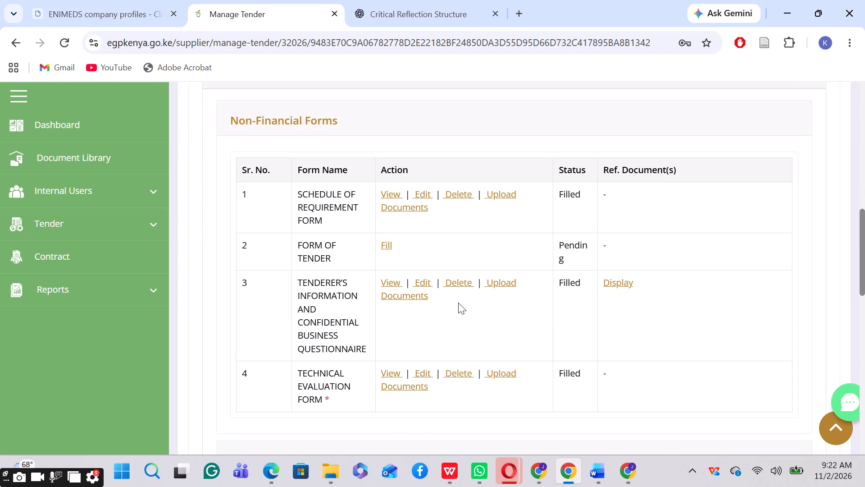
scroll(456, 267, down, 4)
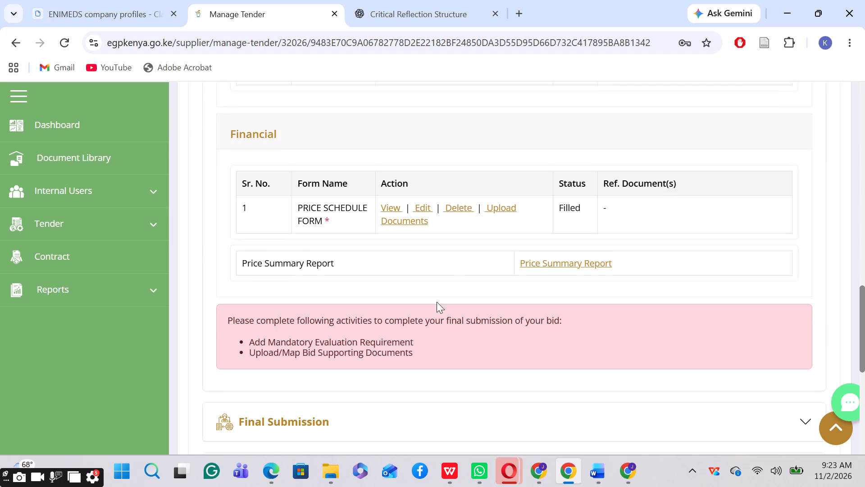
scroll(380, 349, up, 4)
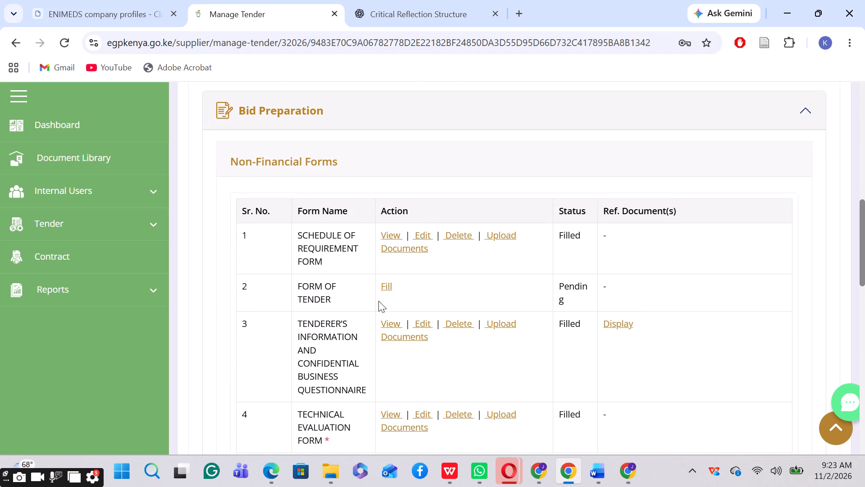
scroll(390, 302, down, 1)
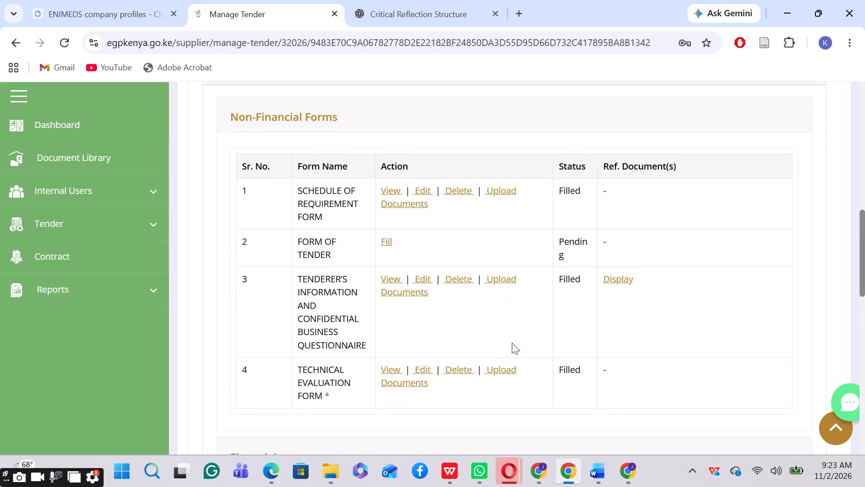
Open document upload for the questionnaire form again and choose the TENDERER'S ELIGIBILITY- CONFIDENTIAL BUSINESS QUESTIONNAIRE FORM NITA PDF from the Desktop.
click(496, 278)
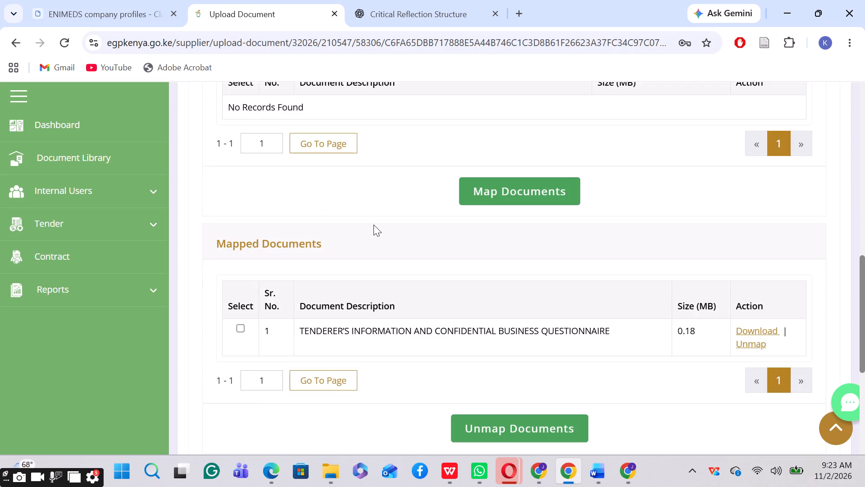
scroll(373, 225, up, 4)
click(278, 246)
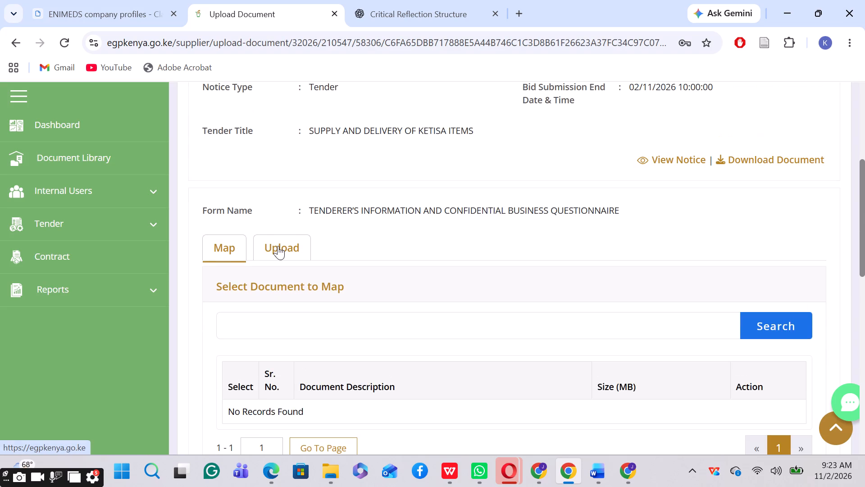
click(364, 327)
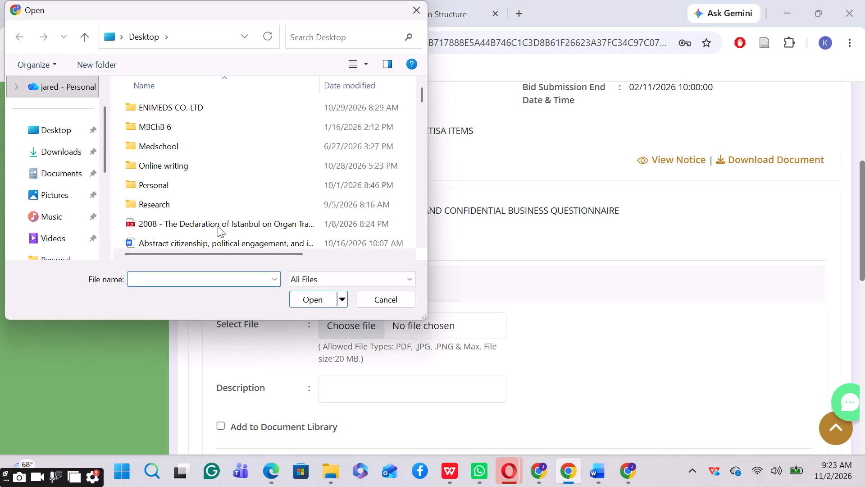
scroll(218, 226, down, 20)
scroll(218, 226, down, 2)
scroll(218, 226, up, 1)
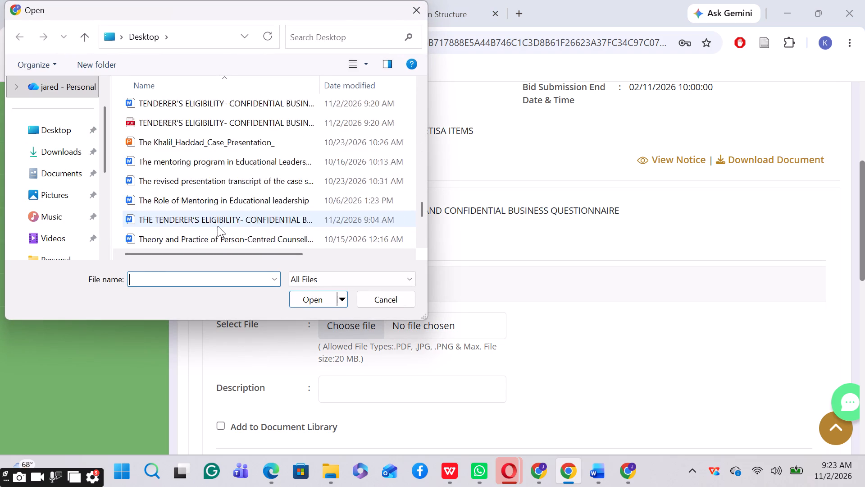
scroll(218, 226, up, 1)
click(200, 110)
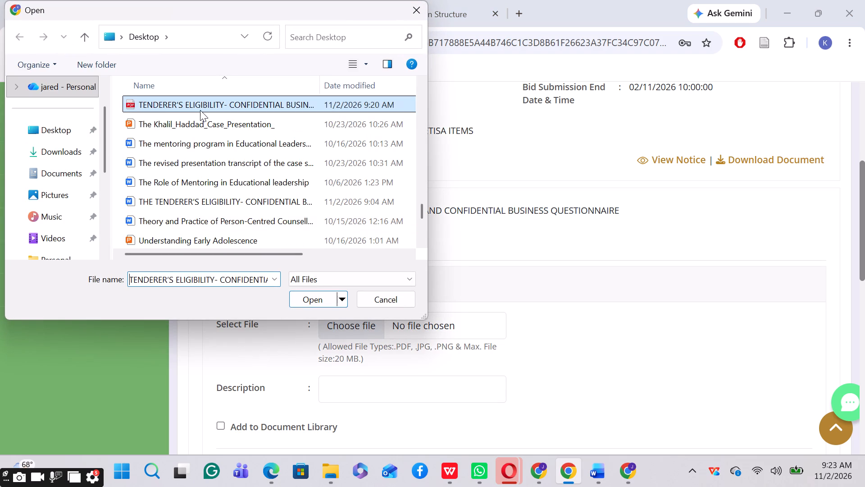
click(319, 303)
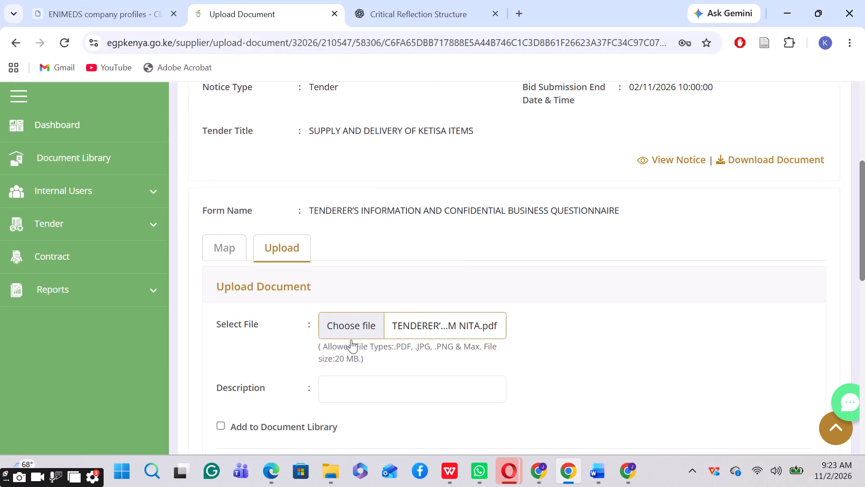
drag(315, 210, 356, 215)
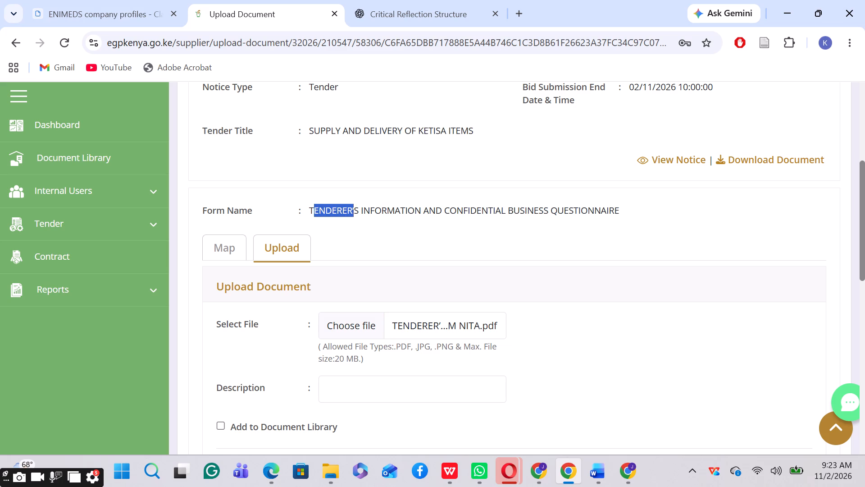
drag(356, 215, 390, 199)
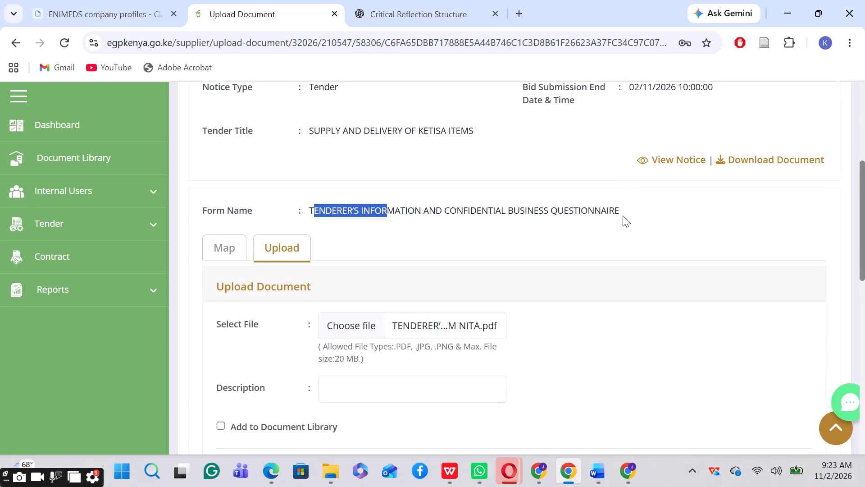
click(615, 209)
click(619, 208)
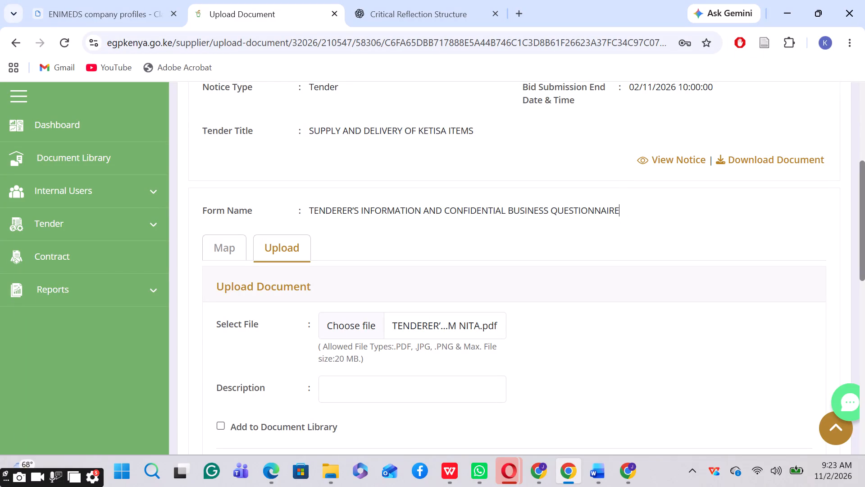
drag(619, 208, 309, 210)
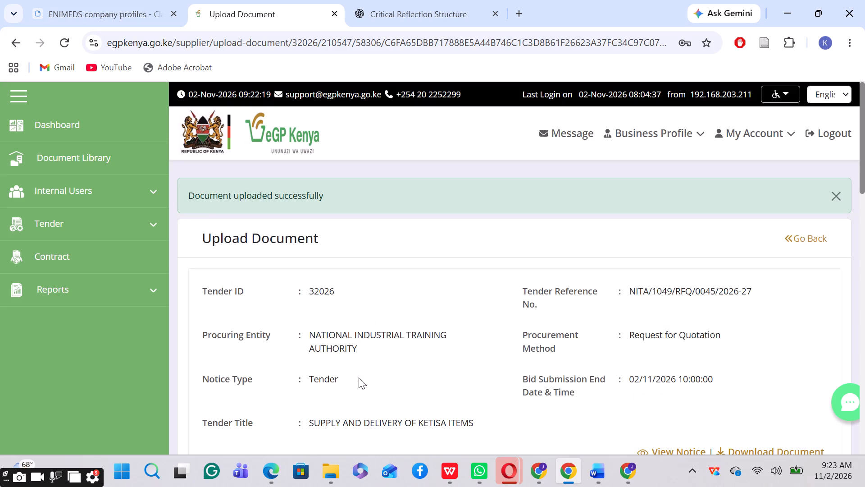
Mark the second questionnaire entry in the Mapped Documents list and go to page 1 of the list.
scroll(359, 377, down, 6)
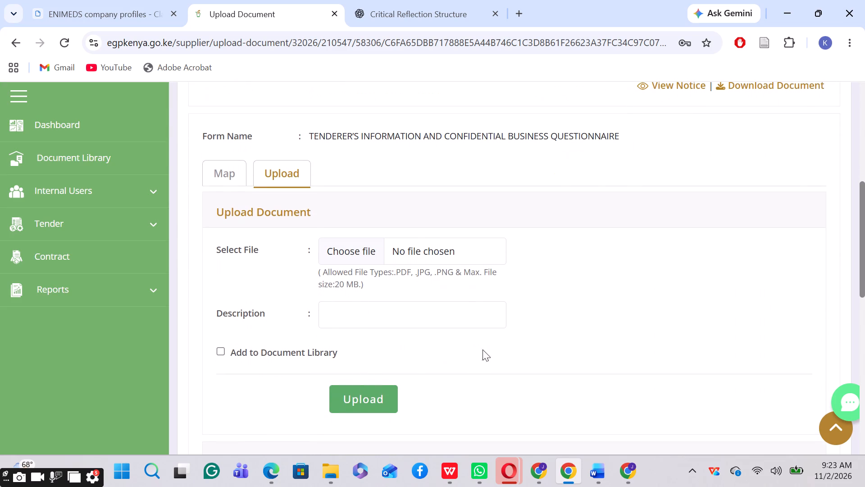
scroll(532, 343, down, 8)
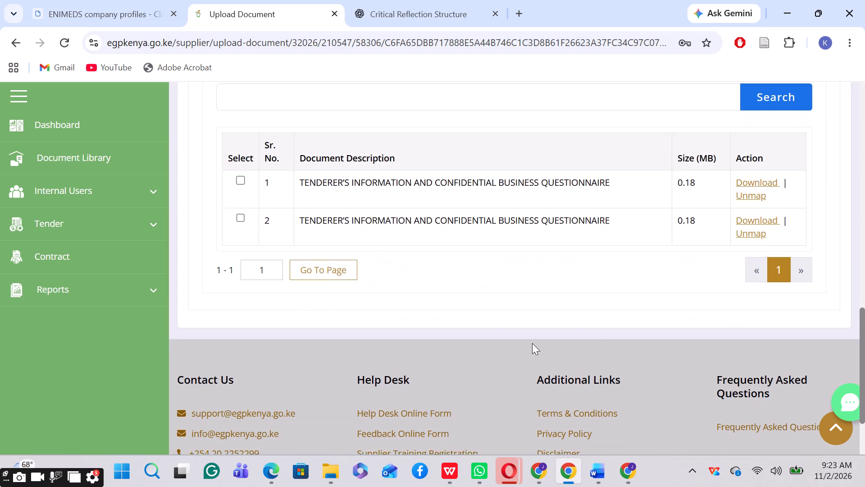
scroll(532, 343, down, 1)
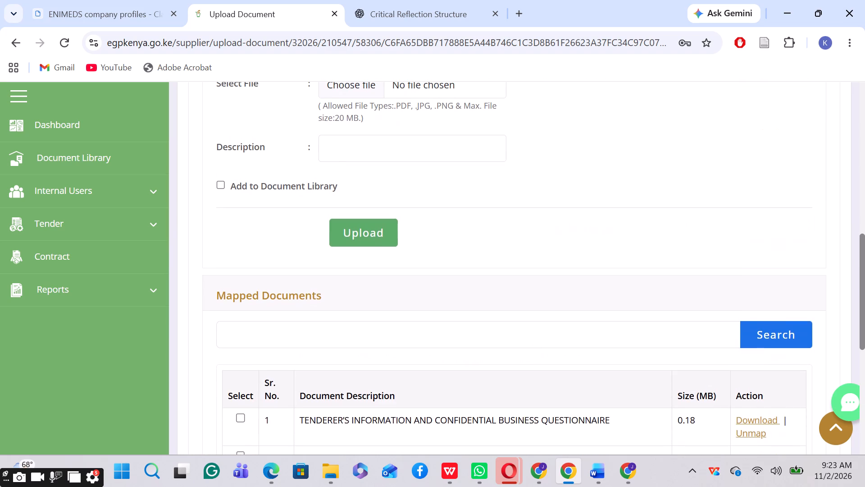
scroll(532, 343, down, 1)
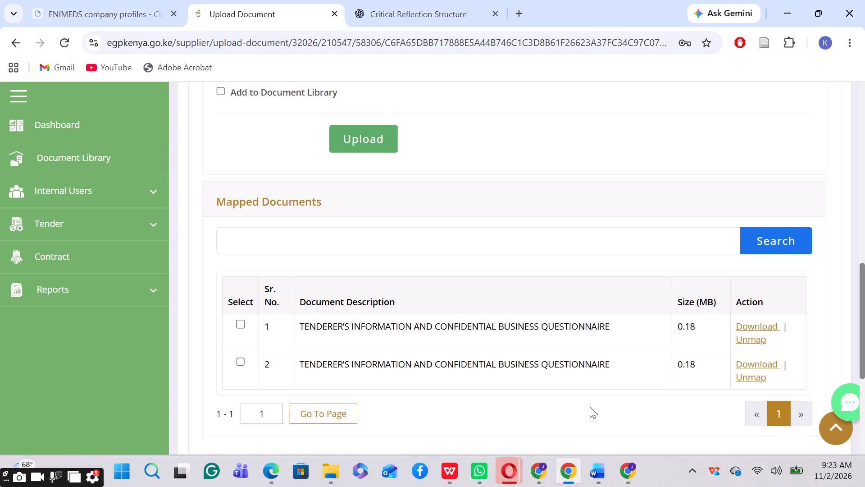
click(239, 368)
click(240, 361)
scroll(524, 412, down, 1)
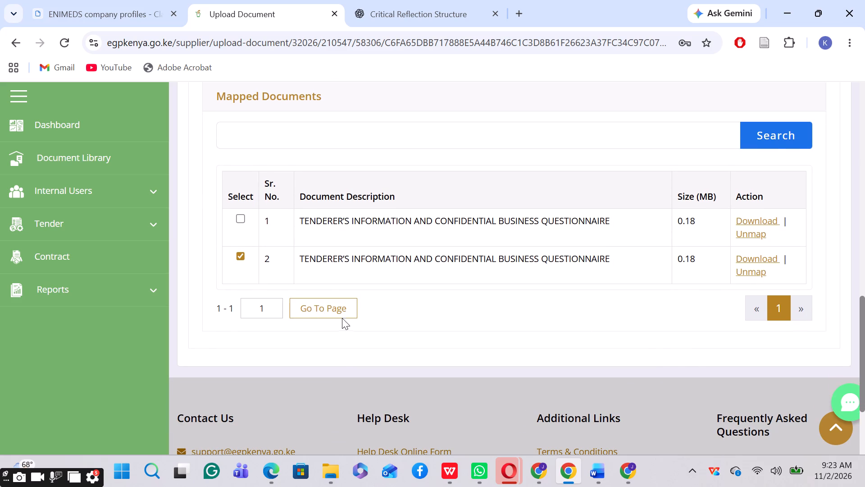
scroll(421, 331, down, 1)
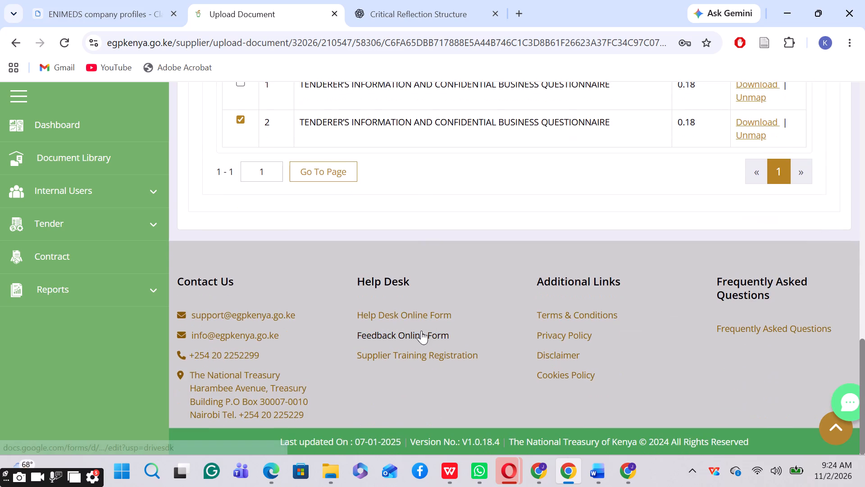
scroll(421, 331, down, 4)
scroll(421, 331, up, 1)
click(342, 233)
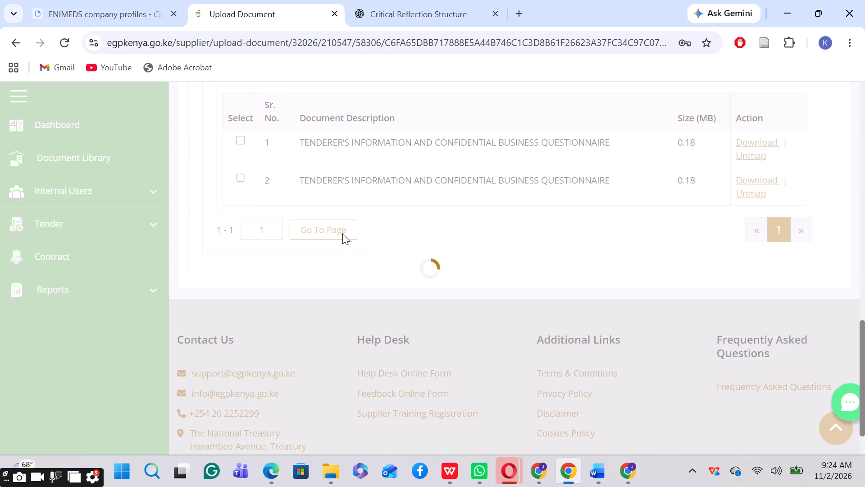
Examine the upload form and the Mapped Documents list for the questionnaire entries and the actions available.
scroll(536, 312, up, 1)
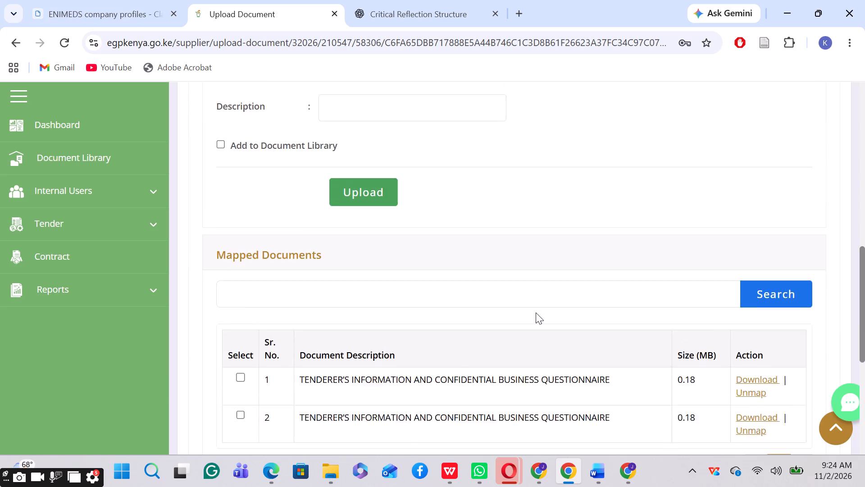
scroll(536, 312, up, 4)
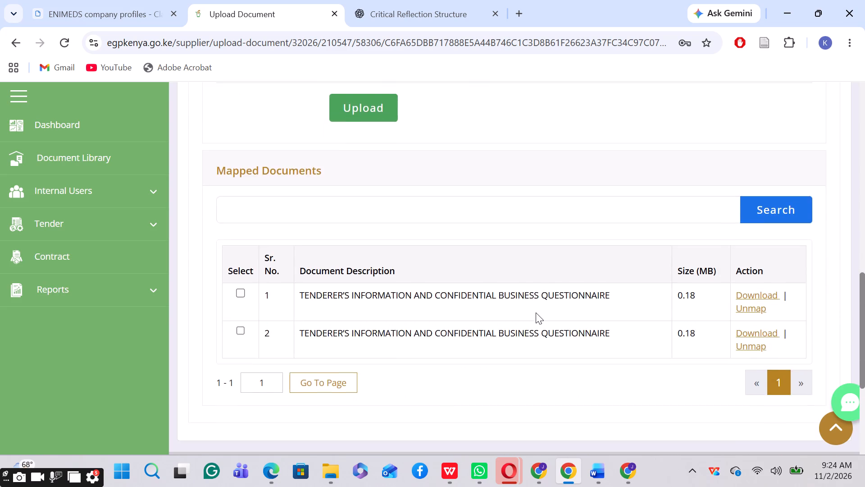
scroll(536, 312, up, 1)
scroll(536, 312, down, 2)
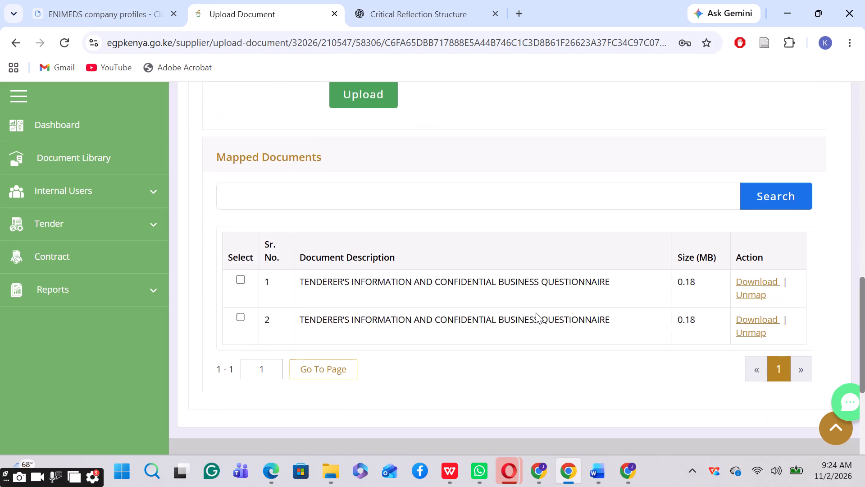
scroll(536, 312, down, 6)
scroll(536, 312, up, 2)
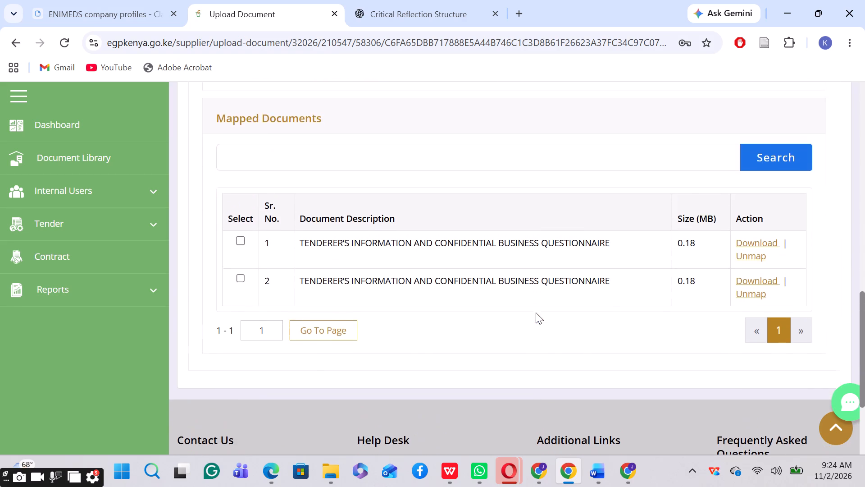
scroll(536, 312, up, 4)
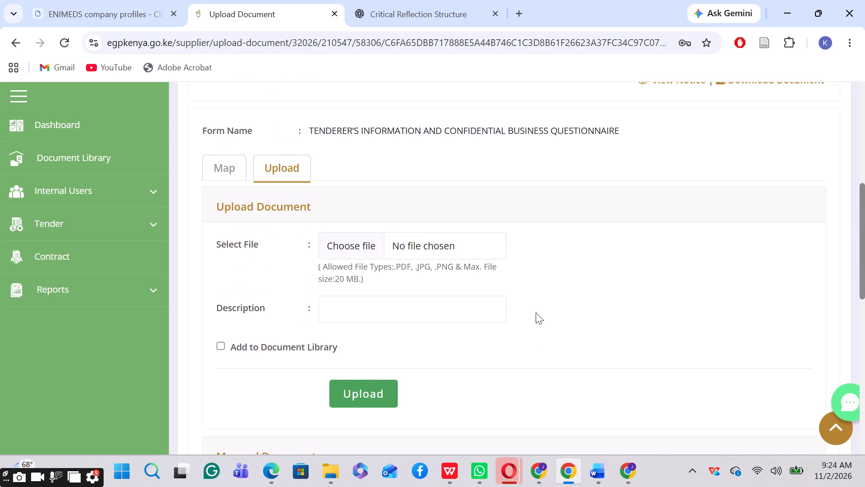
Review the questionnaire's mapped documents and go back from its document upload page to the tender's form list.
scroll(536, 312, down, 2)
scroll(536, 312, up, 1)
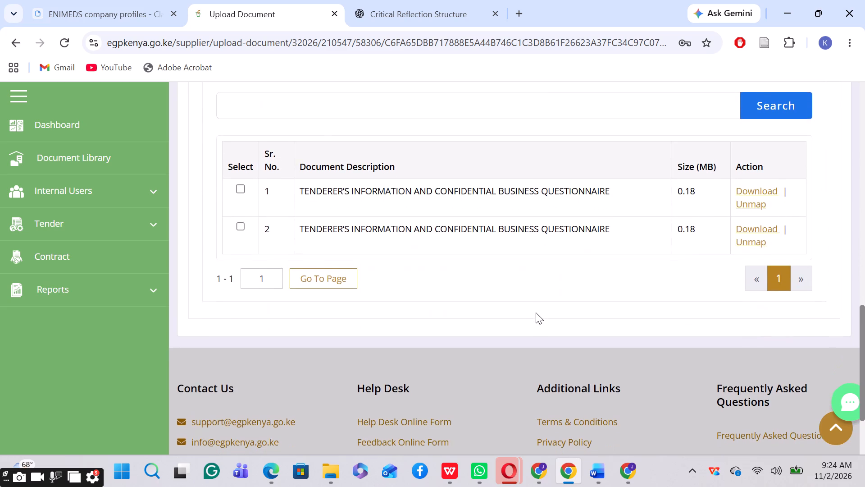
scroll(536, 312, up, 1)
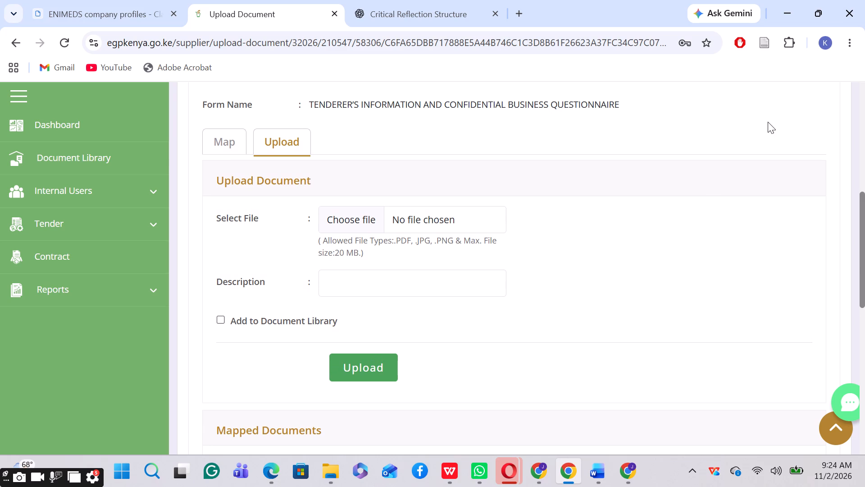
scroll(768, 122, up, 4)
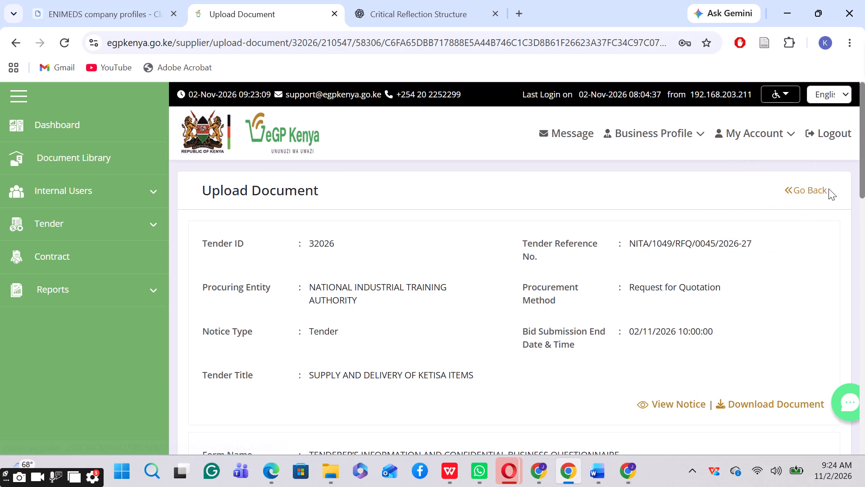
click(828, 188)
click(805, 187)
Open the pending FORM OF TENDER under Non-Financial Forms for filling.
scroll(528, 312, down, 7)
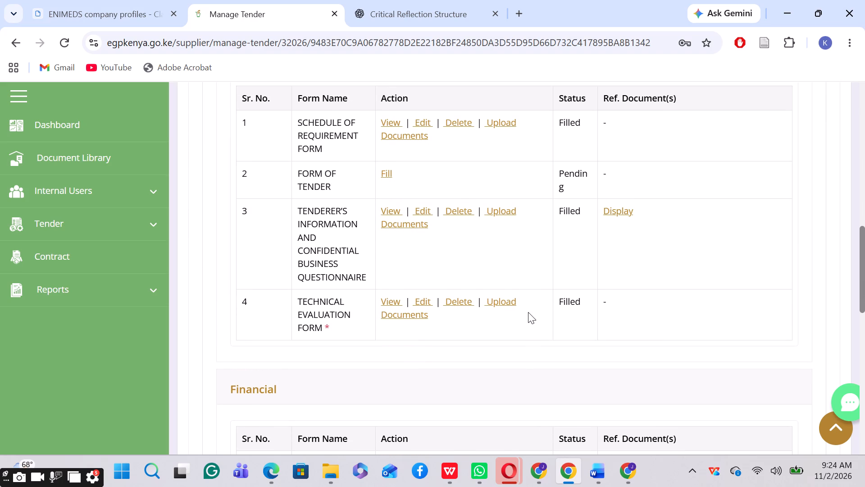
scroll(528, 312, up, 1)
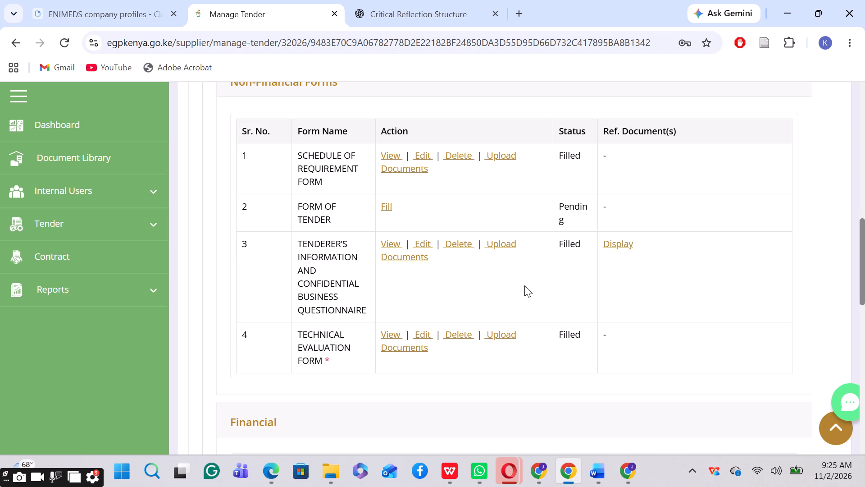
click(389, 210)
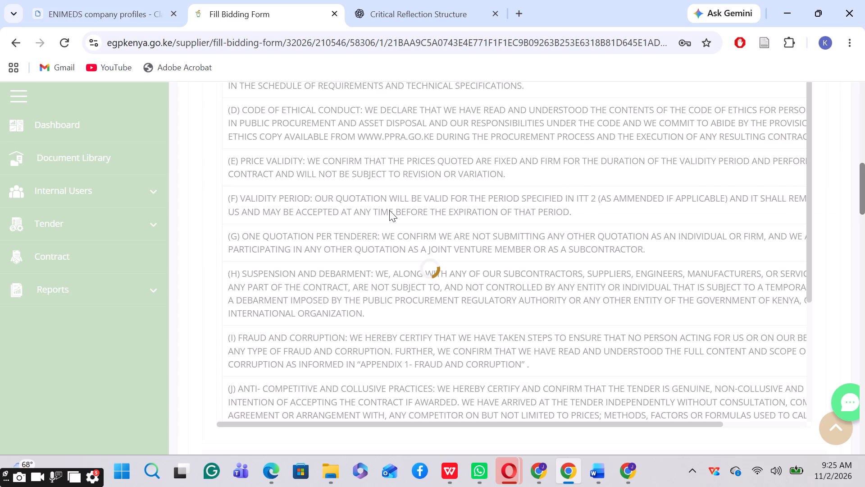
Examine the tender form's declarations and the price tables for Option 1 (one lot) and Option 2 (multiple lots).
scroll(401, 279, down, 6)
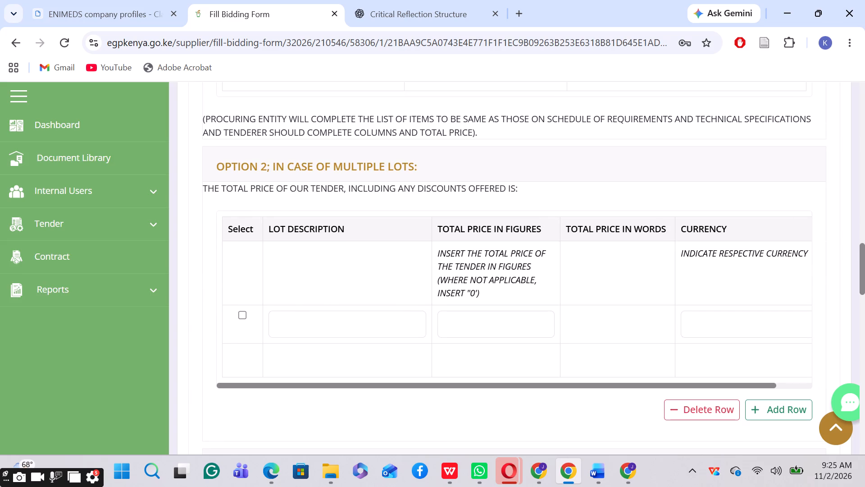
click(296, 325)
scroll(734, 233, left, 3)
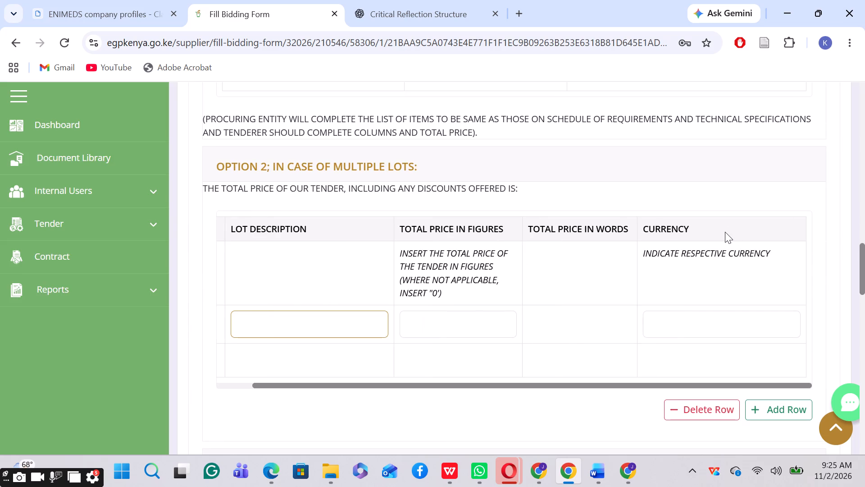
scroll(570, 235, right, 3)
scroll(570, 235, up, 3)
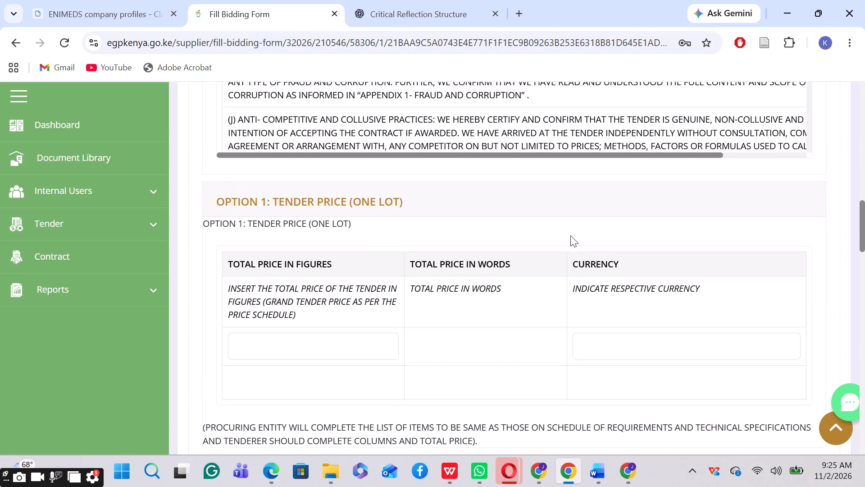
scroll(570, 235, up, 1)
scroll(570, 235, down, 4)
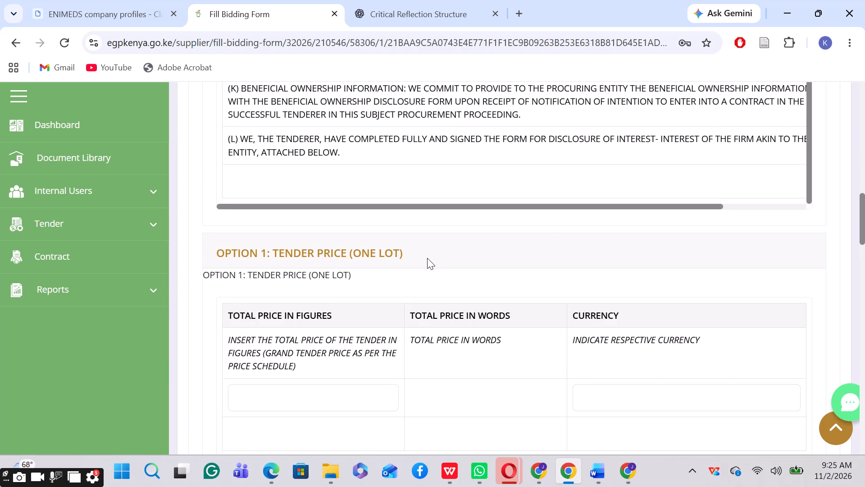
scroll(427, 258, down, 1)
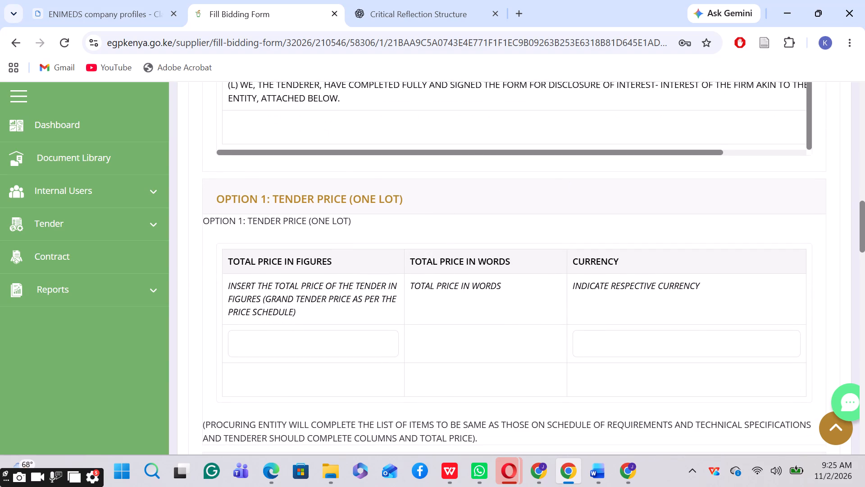
Open the total price in figures entry under OPTION 1: TENDER PRICE (ONE LOT) for editing.
click(253, 344)
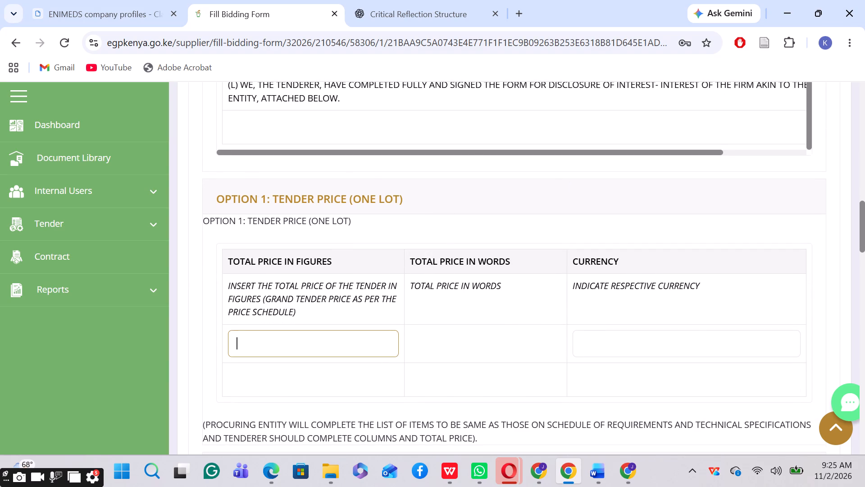
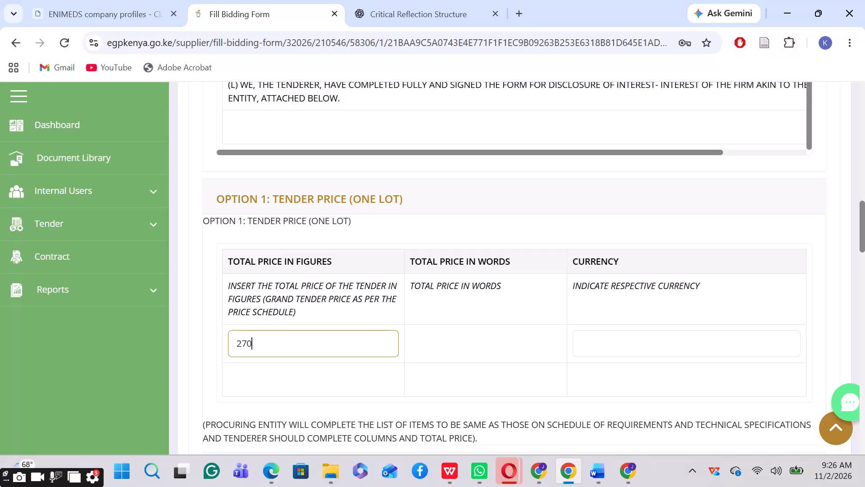
Fill in the Option 1 one-lot tender price as 270068.04 with KSH as the currency.
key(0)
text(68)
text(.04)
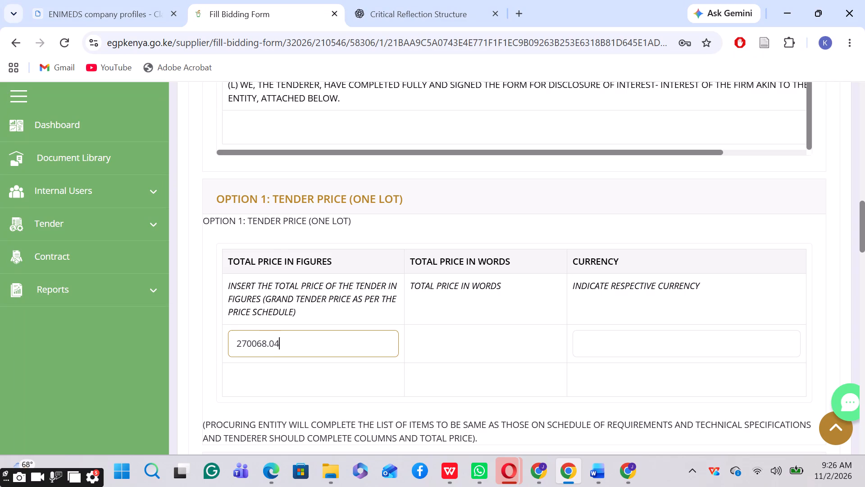
click(453, 345)
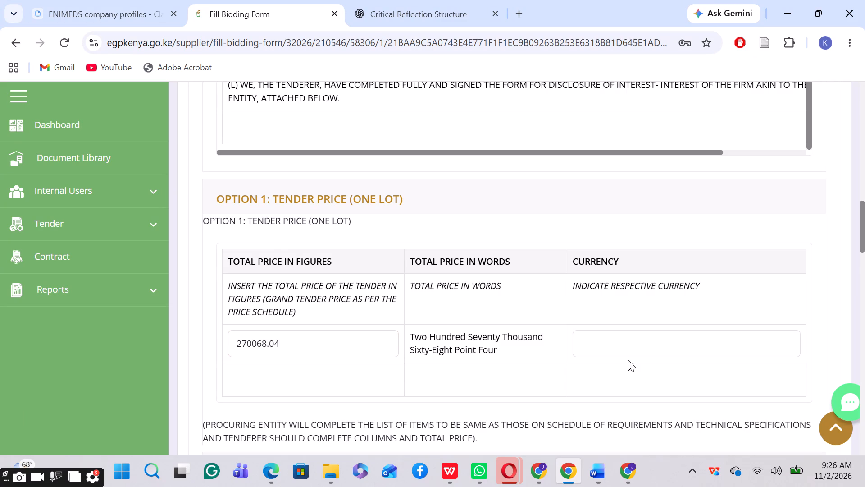
click(616, 347)
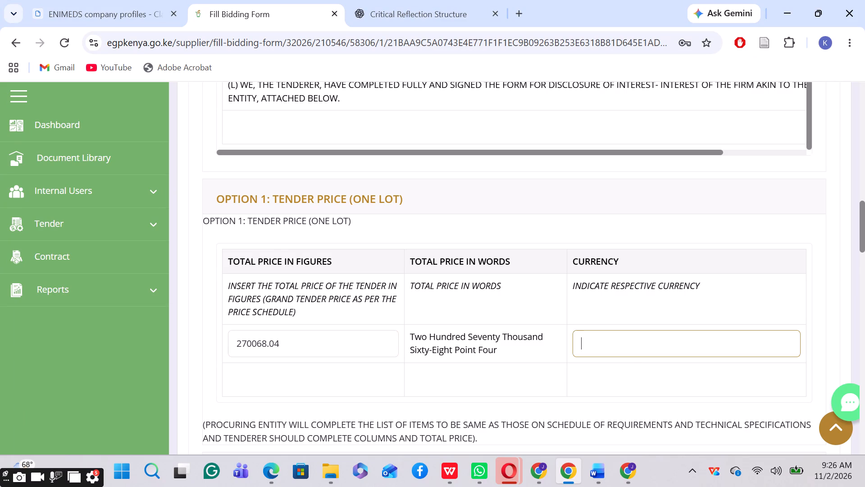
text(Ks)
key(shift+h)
Enter N/A as the lot description in the Option 2 multiple-lots table.
scroll(616, 347, down, 3)
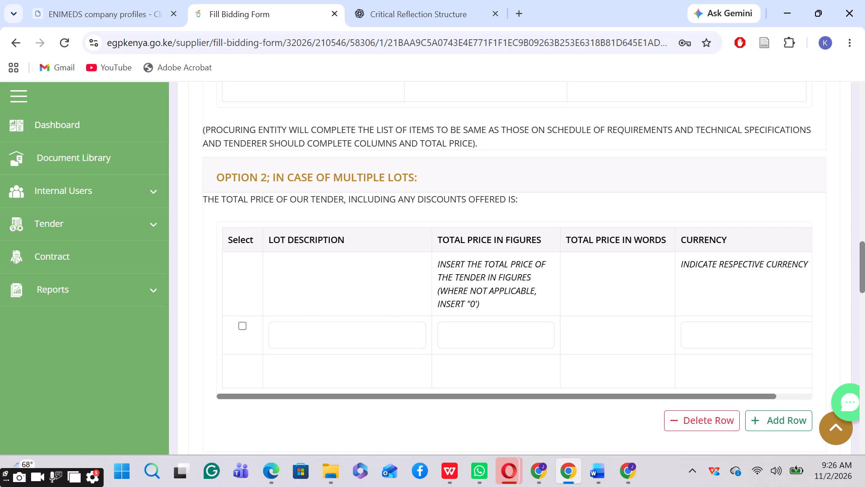
click(321, 342)
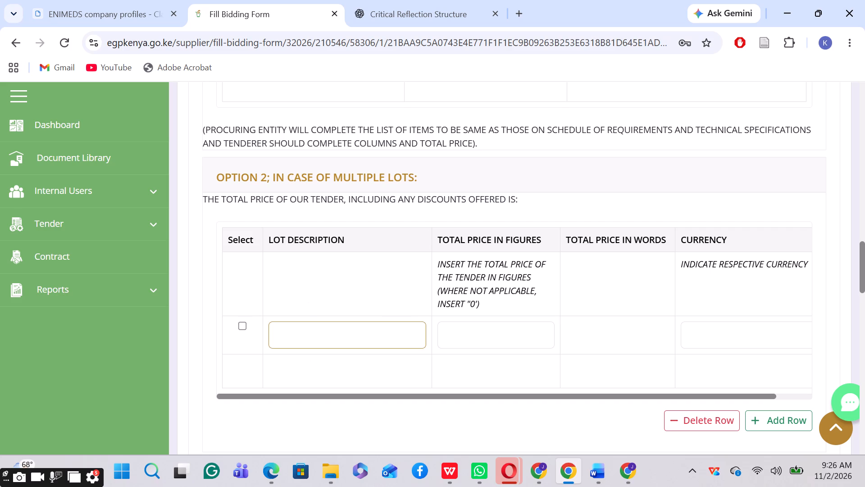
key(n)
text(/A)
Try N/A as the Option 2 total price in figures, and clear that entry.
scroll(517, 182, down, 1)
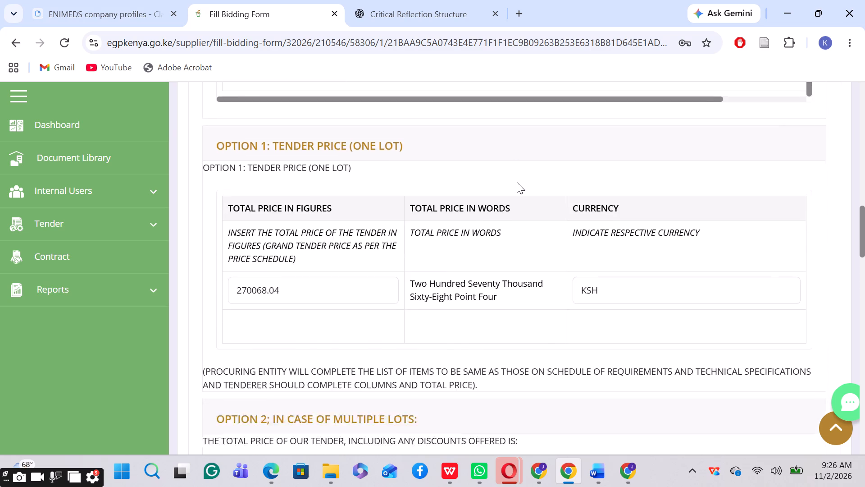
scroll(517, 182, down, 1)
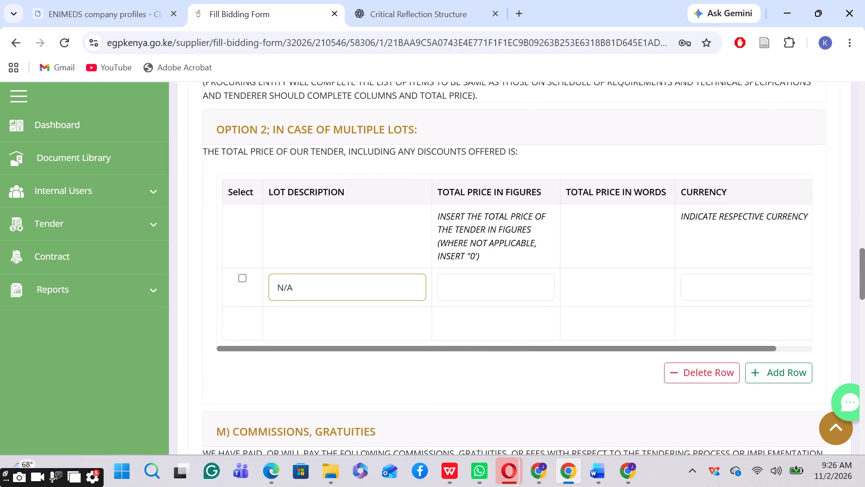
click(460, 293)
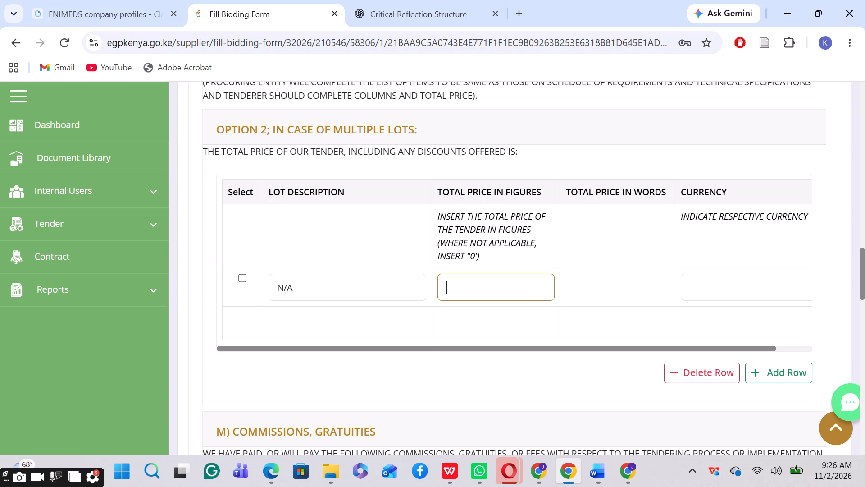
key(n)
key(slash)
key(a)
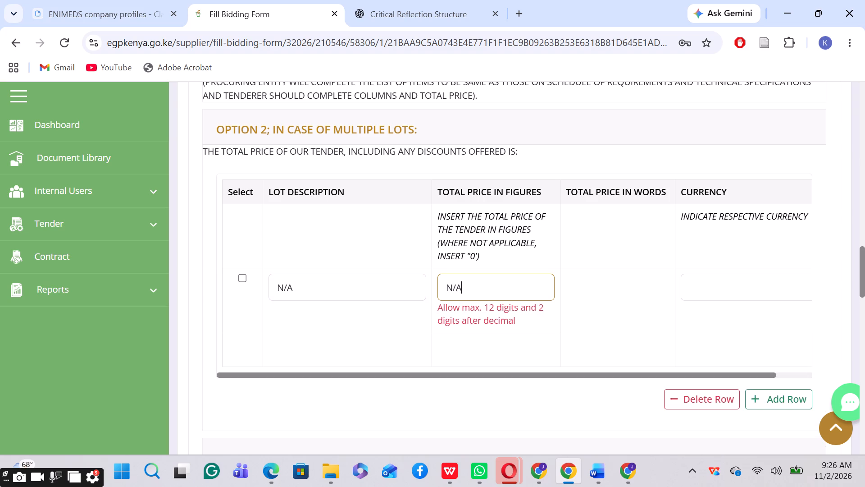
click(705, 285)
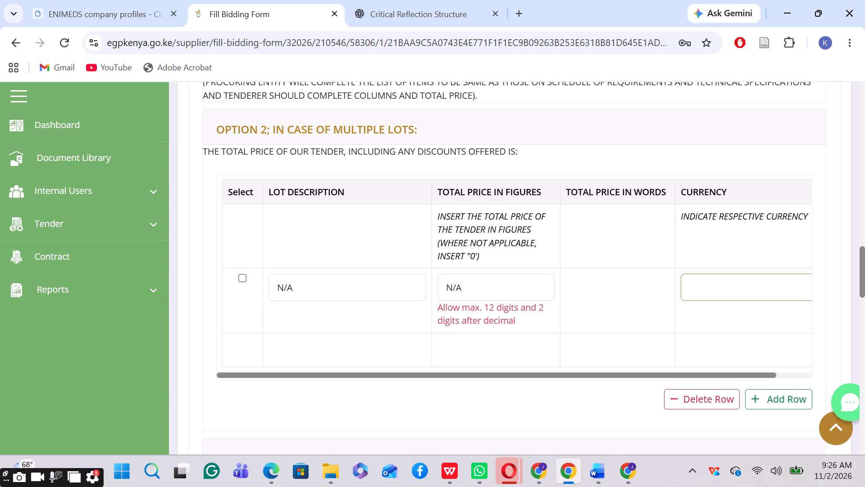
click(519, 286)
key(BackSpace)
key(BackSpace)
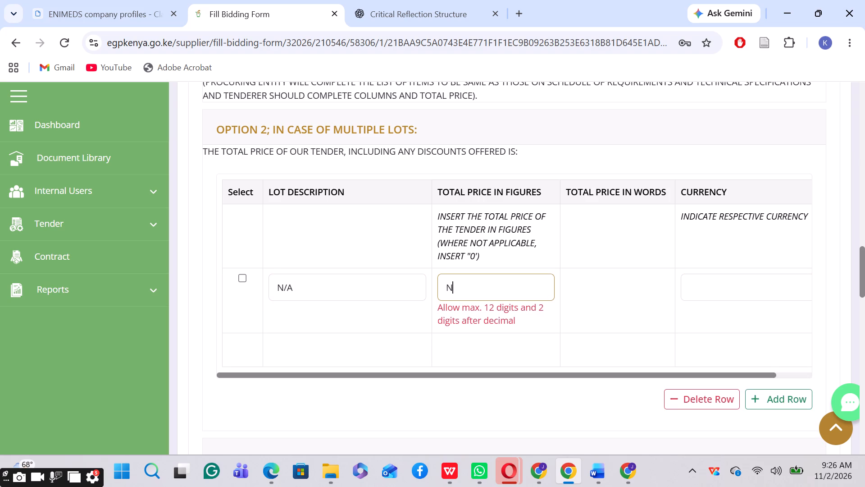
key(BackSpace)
Examine the remaining sections of the tender form, from commissions and gratuities through state-owned enterprise to confirmation and certification.
scroll(519, 286, down, 3)
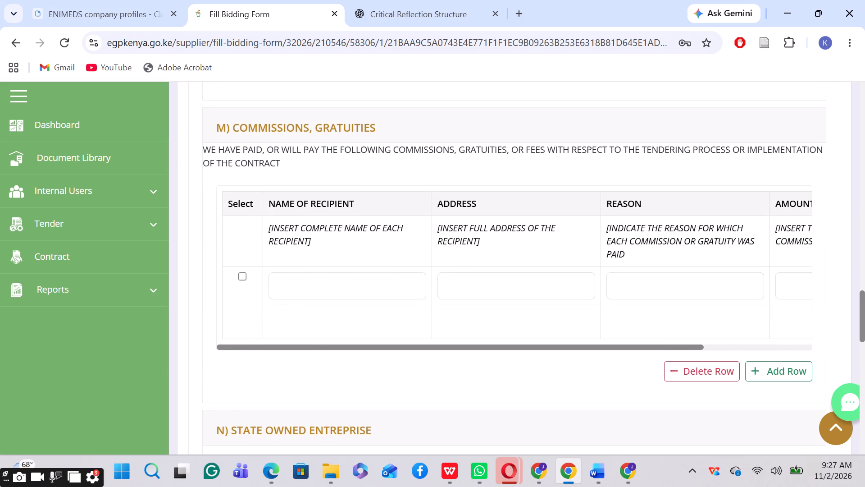
scroll(292, 294, up, 3)
drag(292, 294, 320, 0)
scroll(292, 288, down, 2)
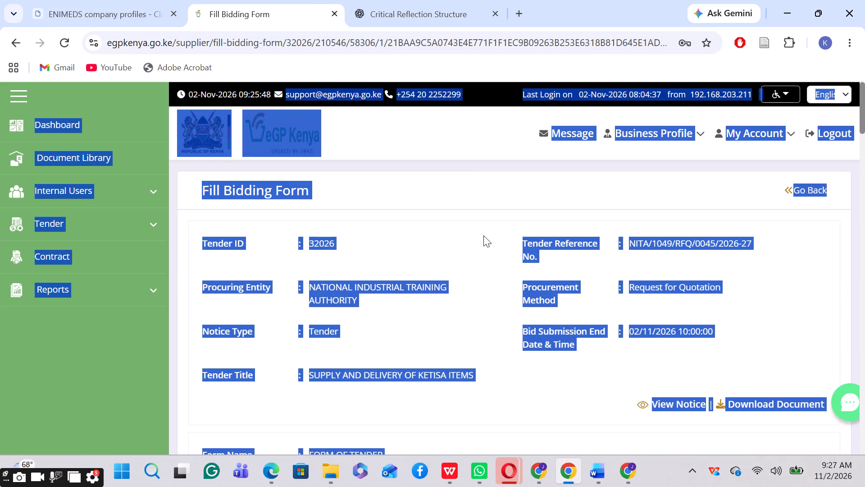
click(480, 244)
scroll(480, 244, down, 6)
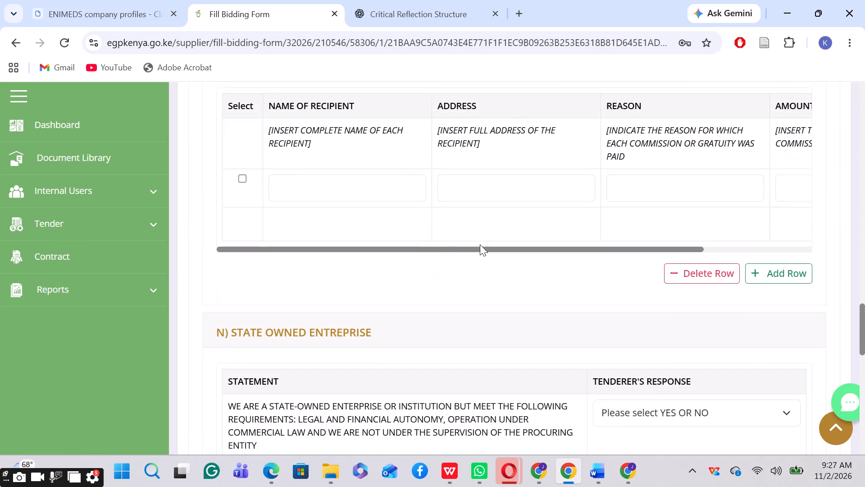
scroll(480, 244, down, 10)
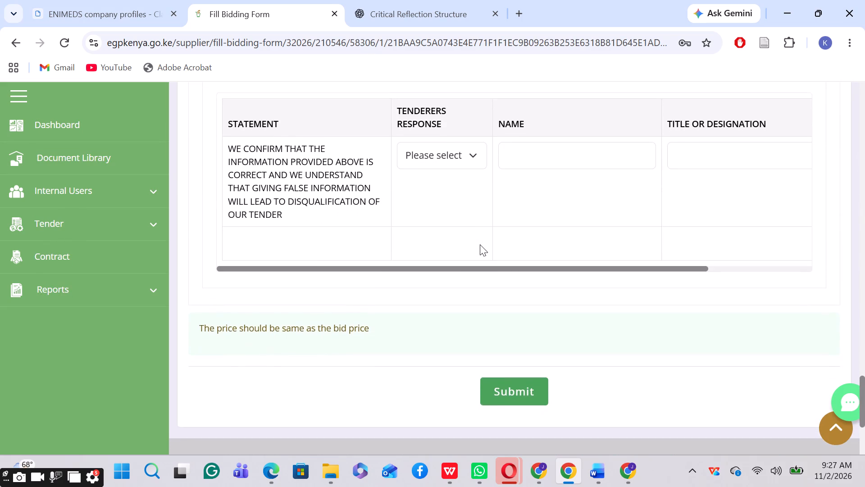
scroll(480, 244, up, 3)
scroll(480, 244, down, 4)
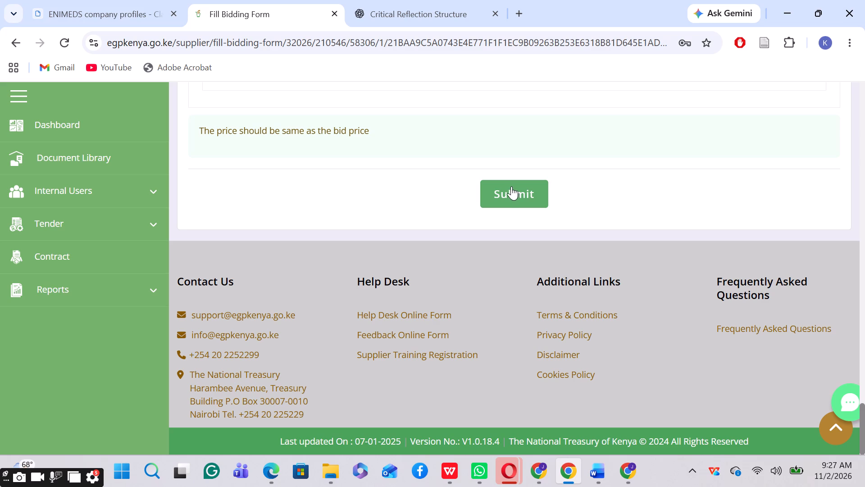
Complete the Confirmation and Certification row with response YES, the director's name and the designation DIRECTOR.
scroll(438, 138, up, 3)
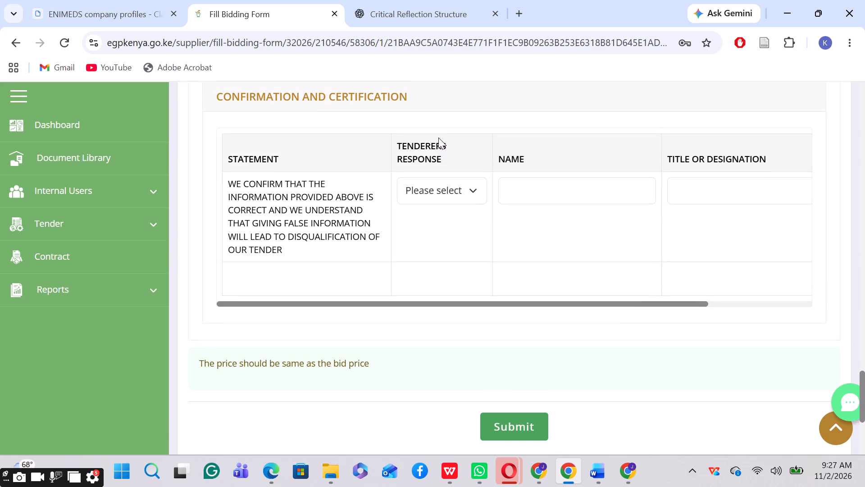
scroll(442, 230, up, 1)
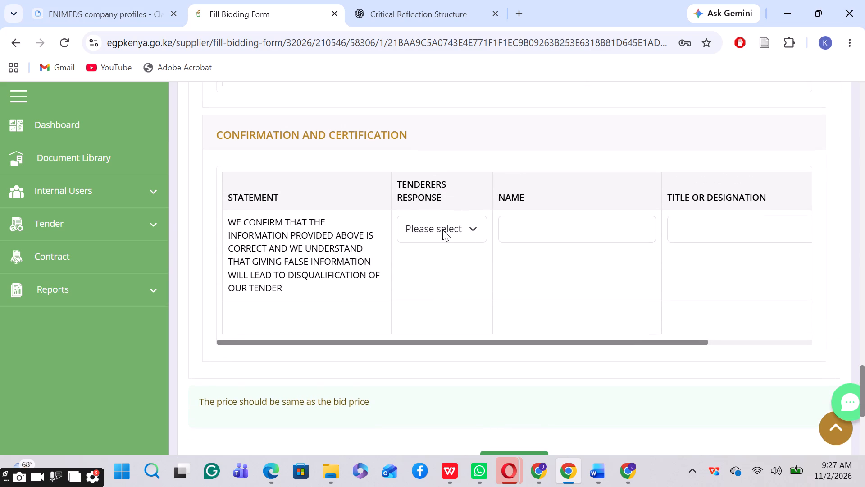
click(476, 230)
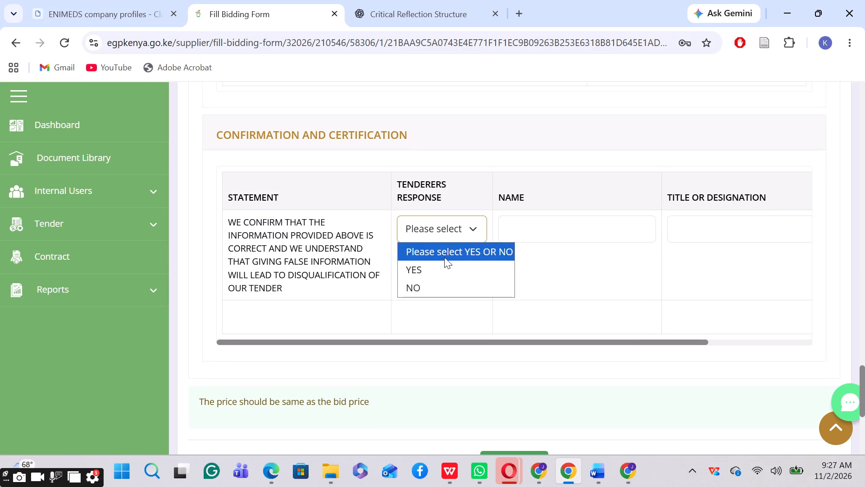
click(439, 265)
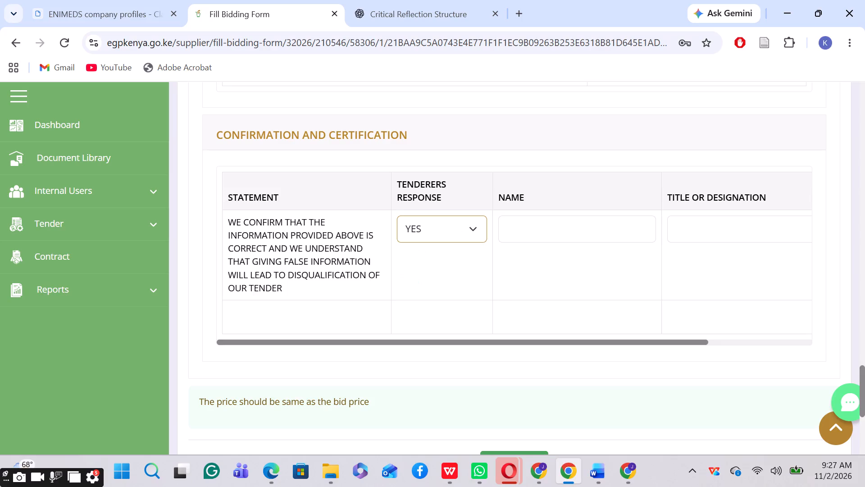
click(558, 232)
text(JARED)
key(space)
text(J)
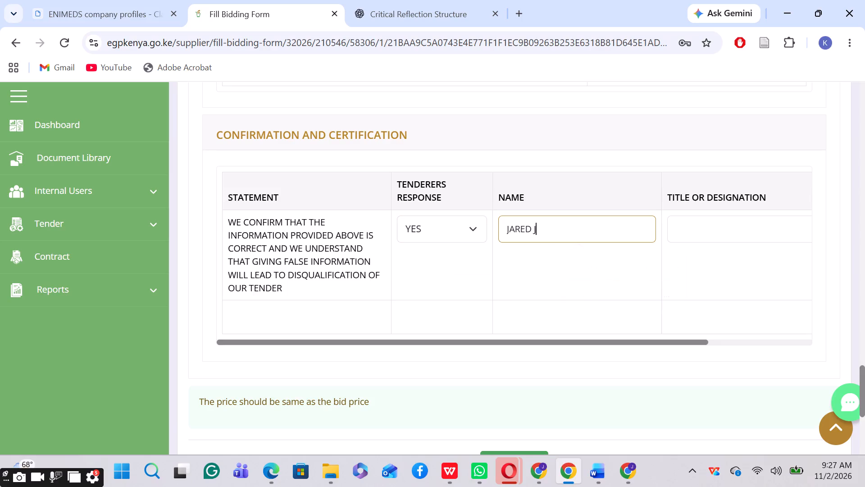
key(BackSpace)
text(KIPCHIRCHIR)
click(701, 230)
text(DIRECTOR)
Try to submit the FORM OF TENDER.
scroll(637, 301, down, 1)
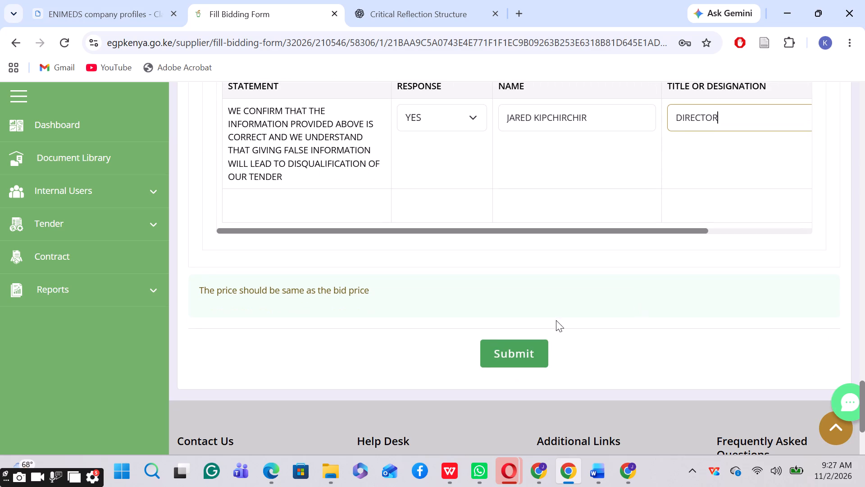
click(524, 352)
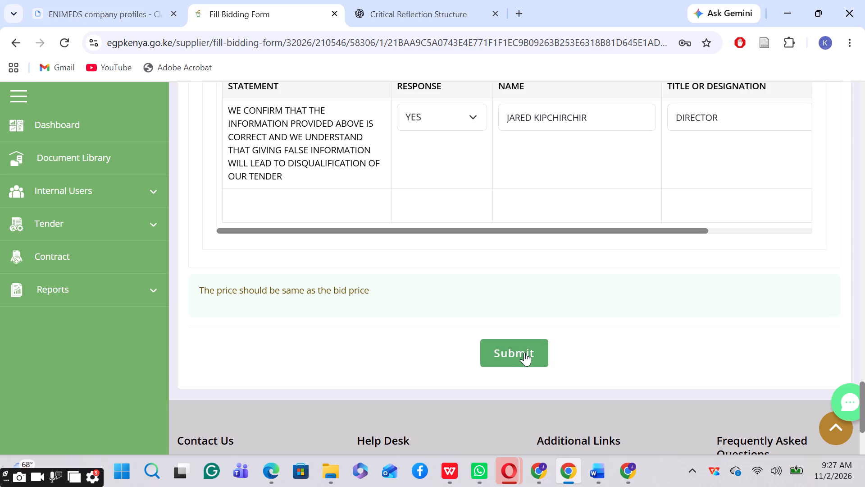
Set the tenderer's response to YES for both statements in section N) State Owned Enterprise.
scroll(485, 292, up, 6)
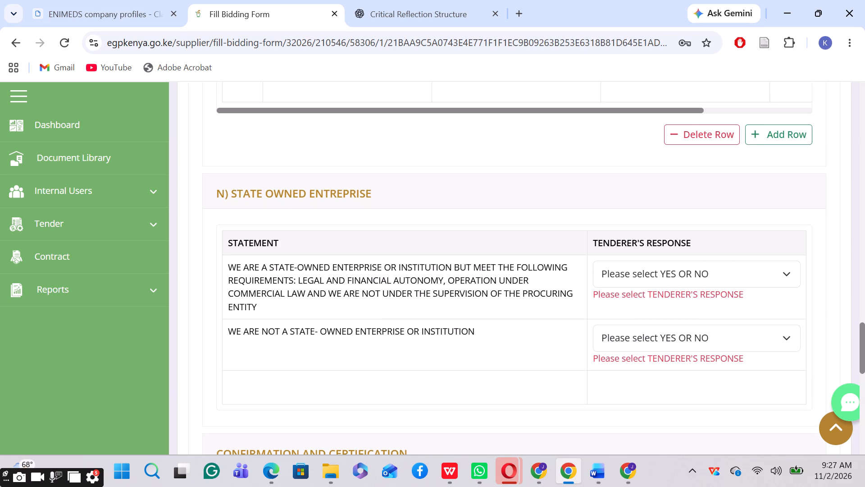
click(788, 280)
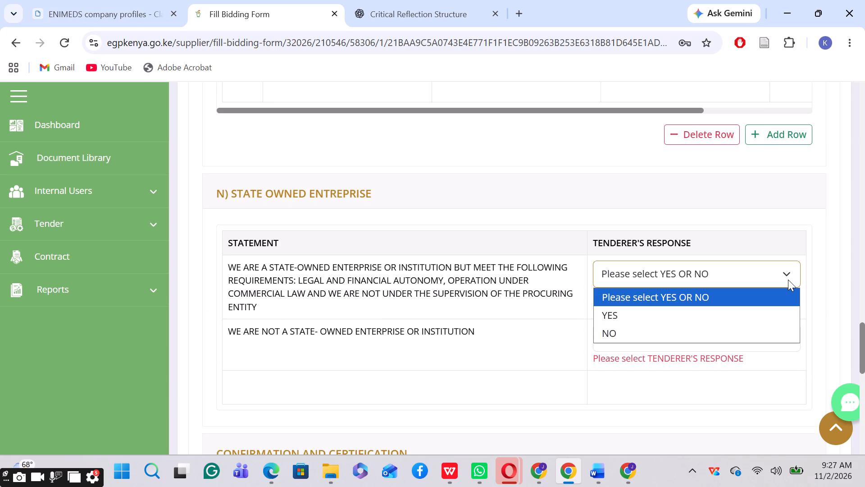
click(609, 310)
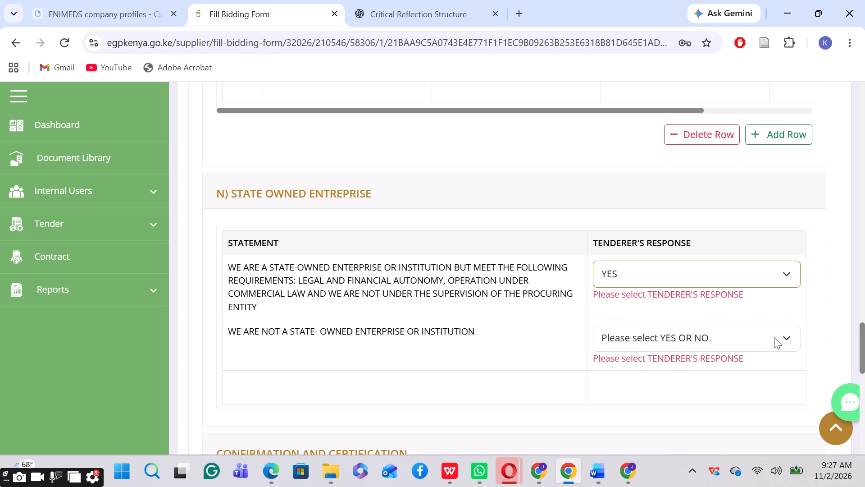
click(787, 335)
click(624, 377)
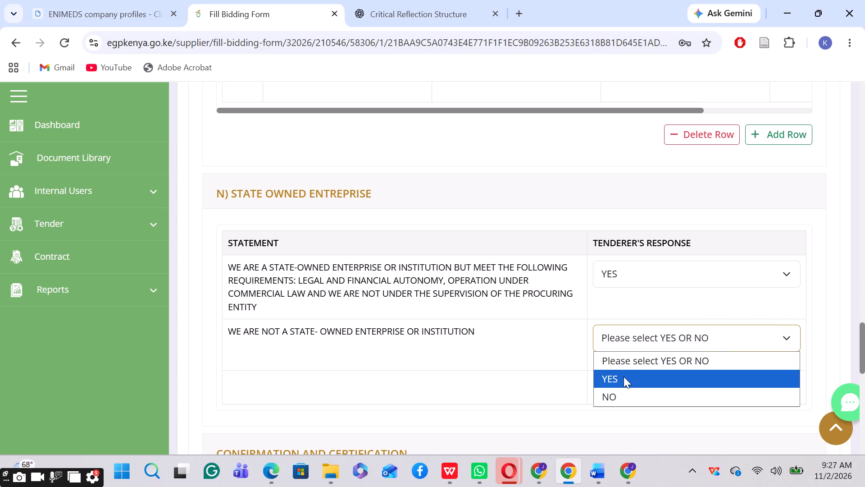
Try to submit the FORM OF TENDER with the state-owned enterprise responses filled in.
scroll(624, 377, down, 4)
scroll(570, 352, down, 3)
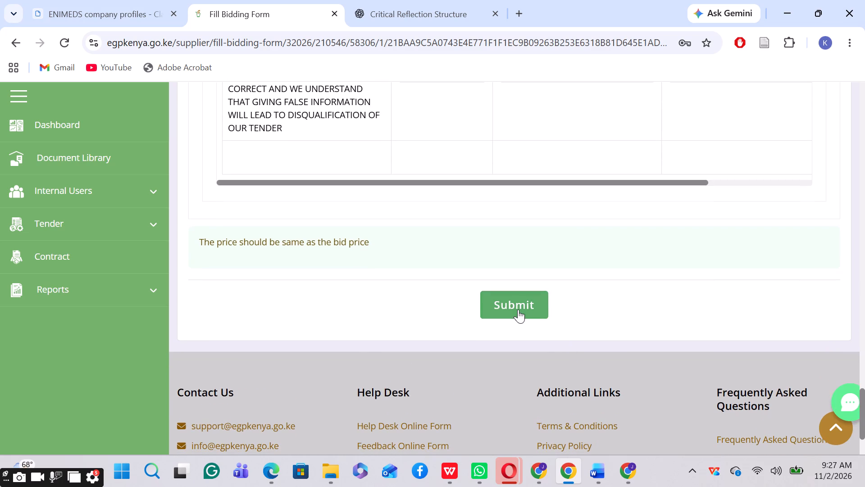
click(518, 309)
Examine the tender form from the declaration and price options to the certification section for required fields still left blank.
scroll(509, 251, up, 1)
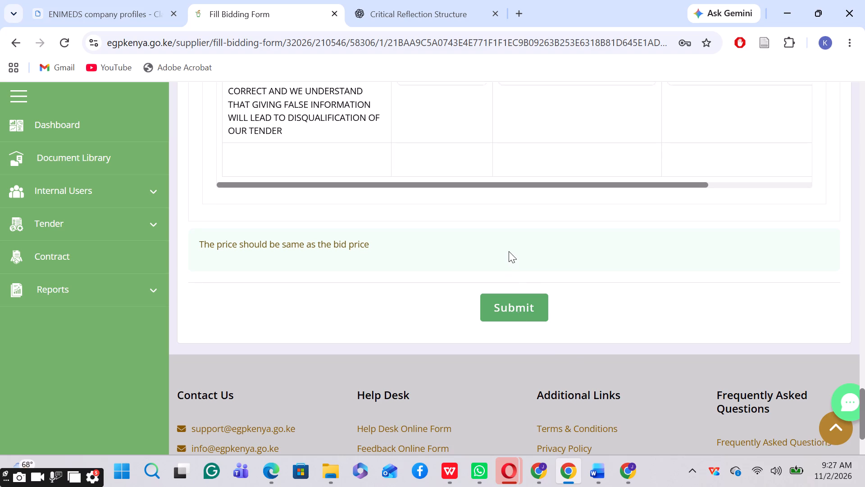
scroll(509, 251, up, 10)
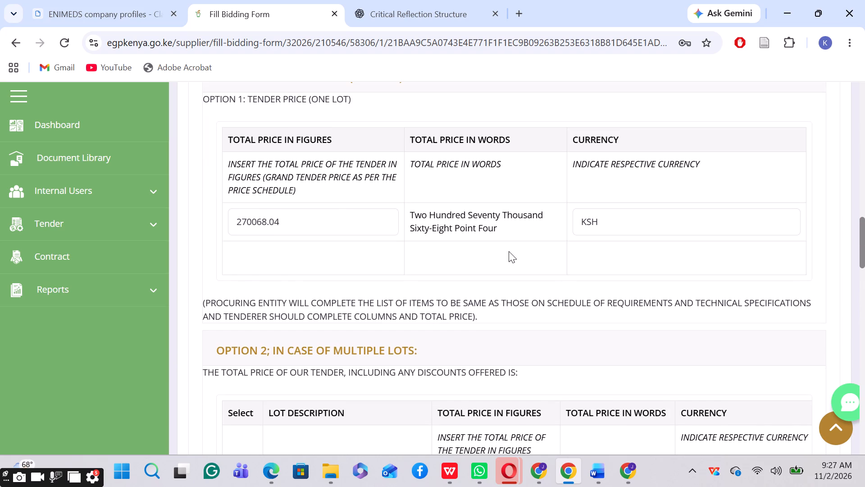
scroll(509, 251, down, 3)
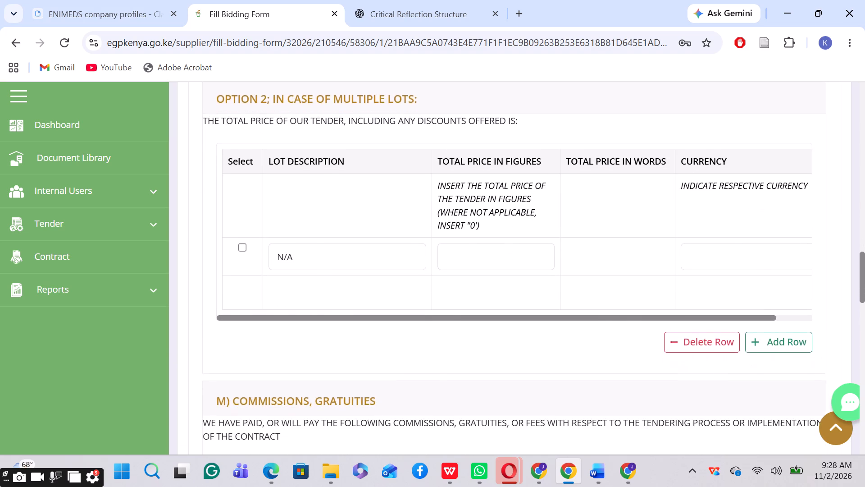
scroll(509, 251, down, 1)
scroll(509, 251, up, 3)
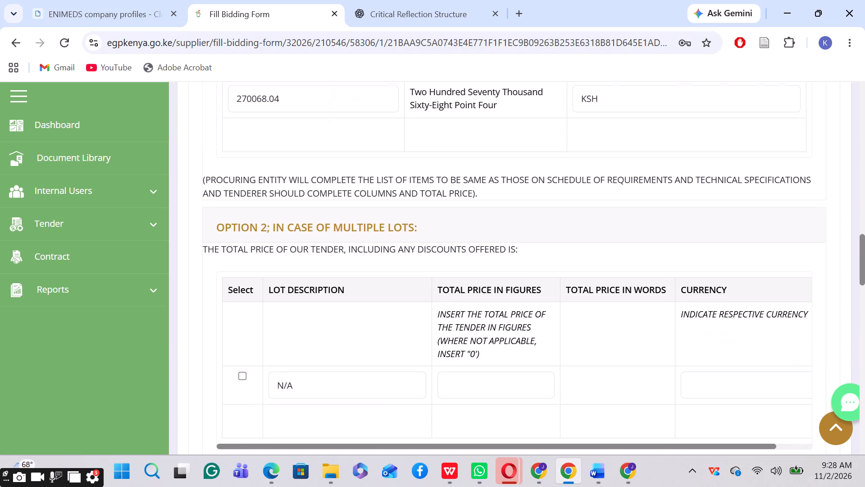
scroll(509, 251, up, 5)
scroll(509, 251, down, 1)
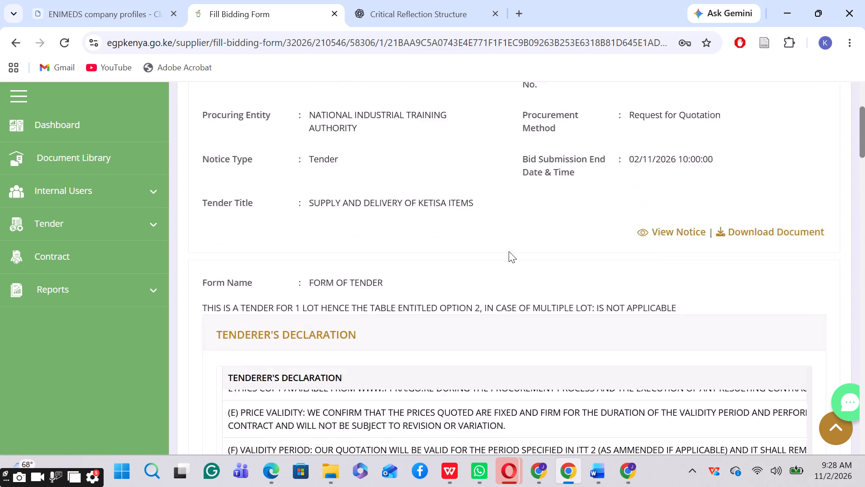
scroll(509, 251, down, 2)
scroll(509, 251, up, 4)
scroll(509, 251, down, 12)
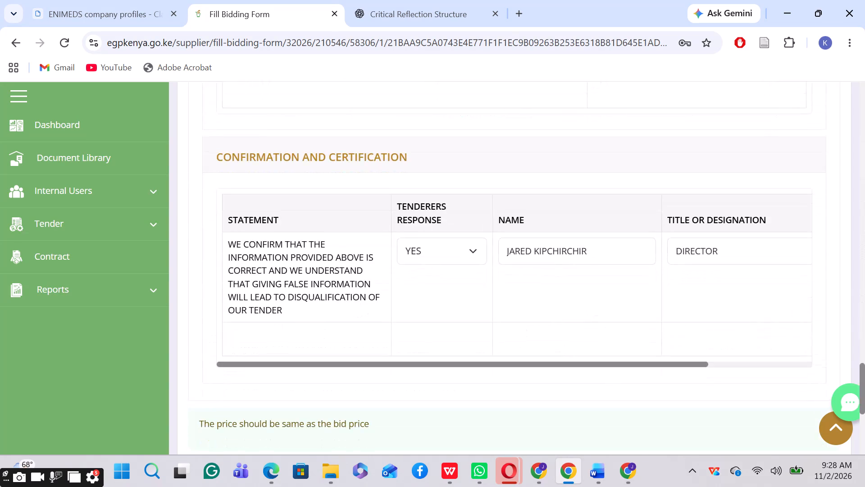
scroll(509, 251, down, 2)
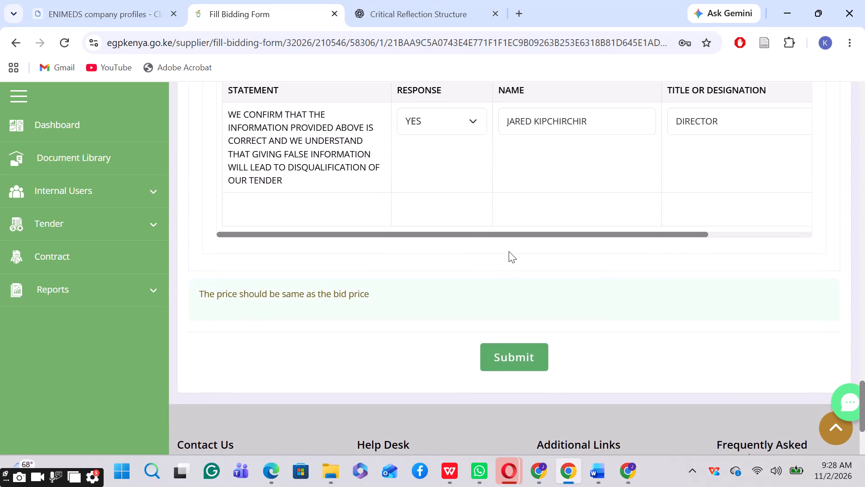
scroll(509, 251, up, 7)
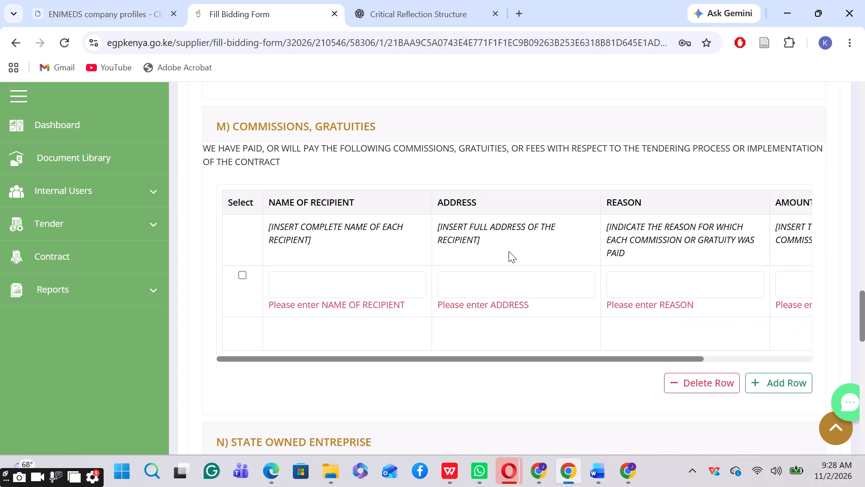
scroll(509, 251, up, 1)
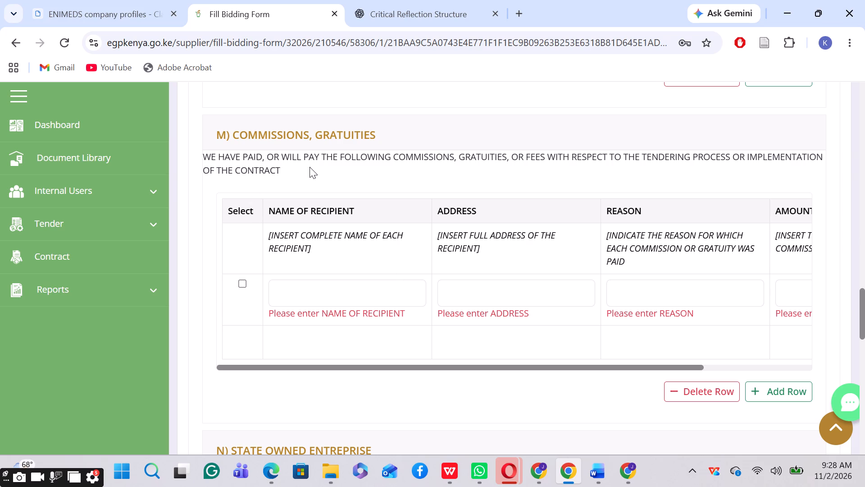
Enter N/A as the recipient name, address, reason and amount in the M) Commissions, Gratuities row.
scroll(310, 167, left, 1)
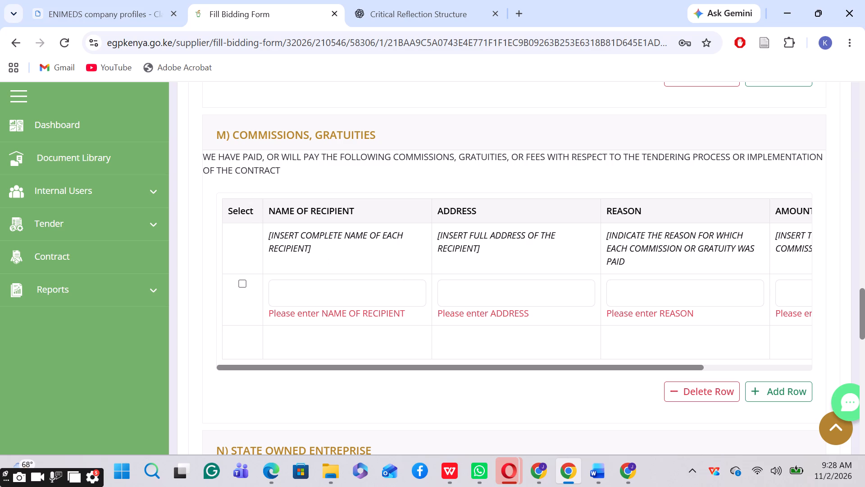
click(303, 298)
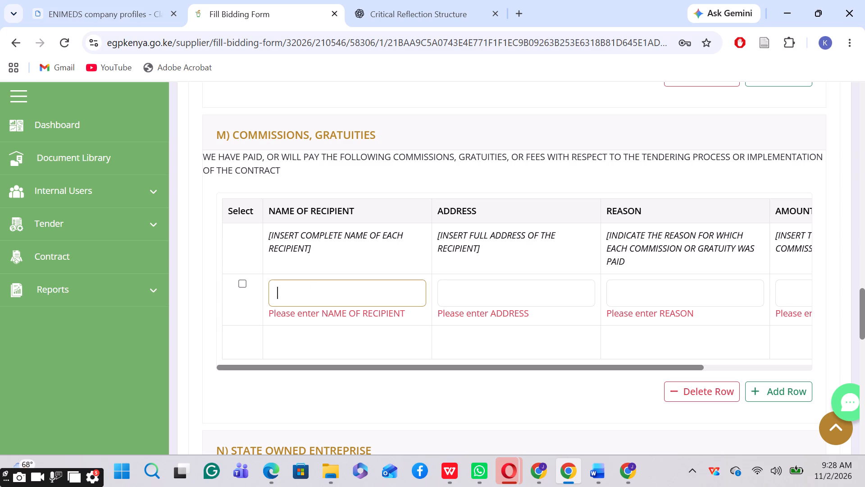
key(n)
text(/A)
click(505, 289)
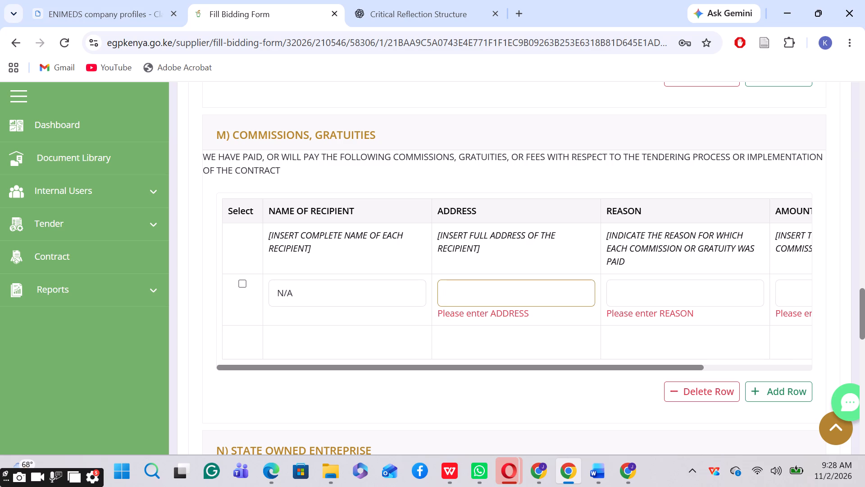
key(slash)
key(BackSpace)
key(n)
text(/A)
click(633, 295)
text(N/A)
click(793, 294)
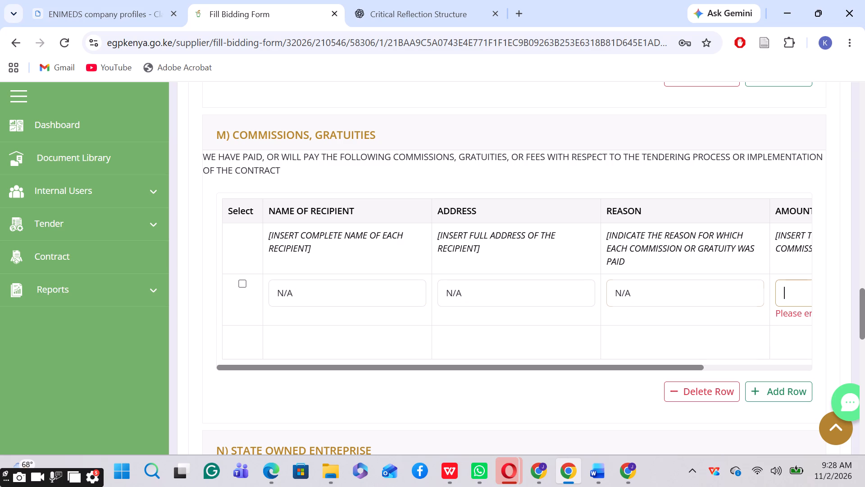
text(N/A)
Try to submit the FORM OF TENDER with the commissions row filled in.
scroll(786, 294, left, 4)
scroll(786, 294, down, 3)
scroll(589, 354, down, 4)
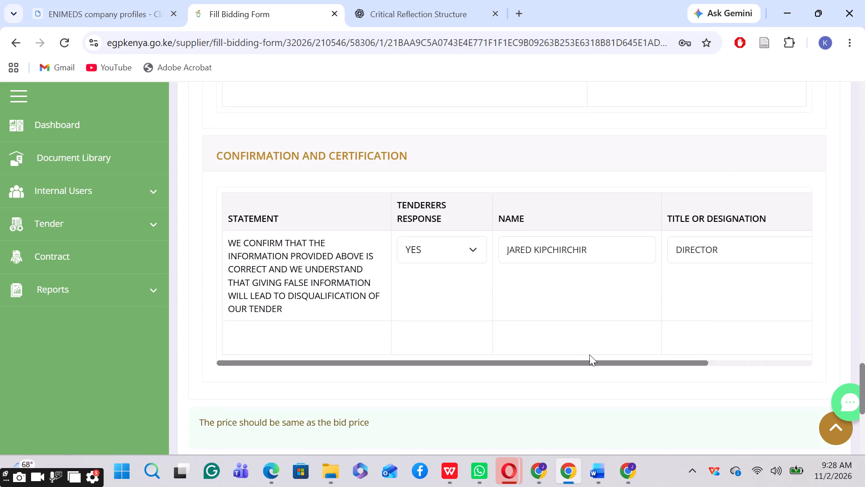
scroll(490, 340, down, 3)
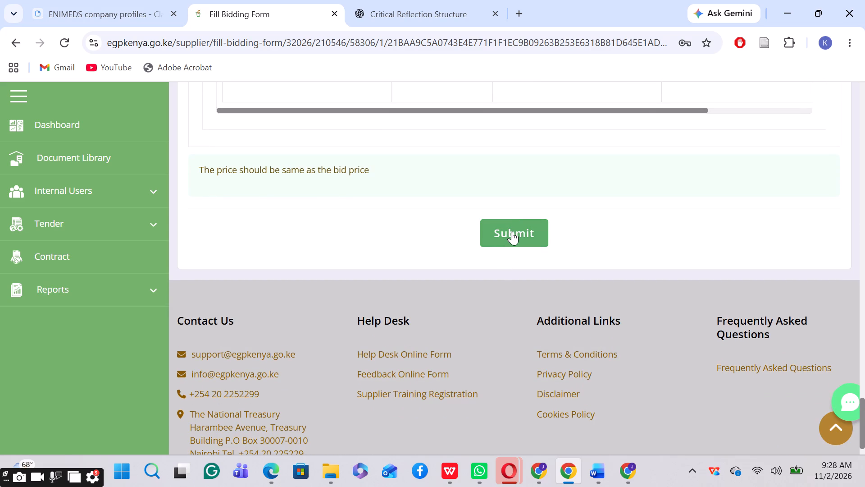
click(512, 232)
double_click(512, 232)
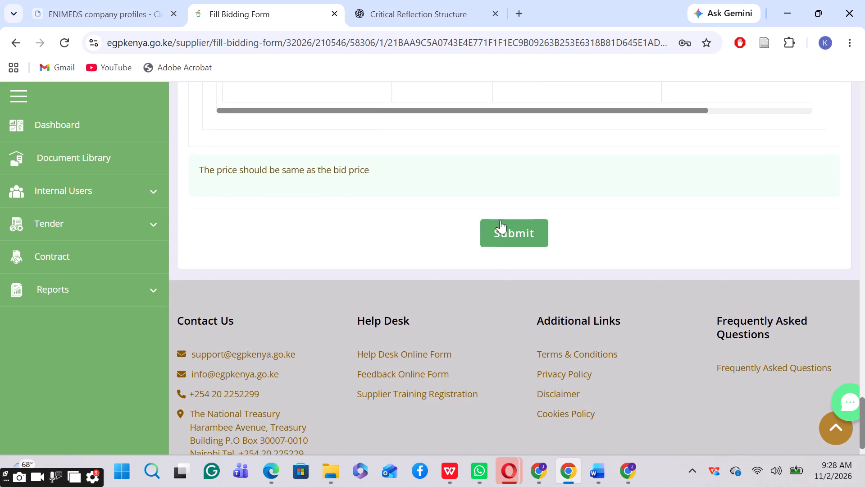
Examine the tender declaration, the Option 1 and Option 2 price tables and the commissions section for entries that may block submission.
scroll(469, 170, up, 8)
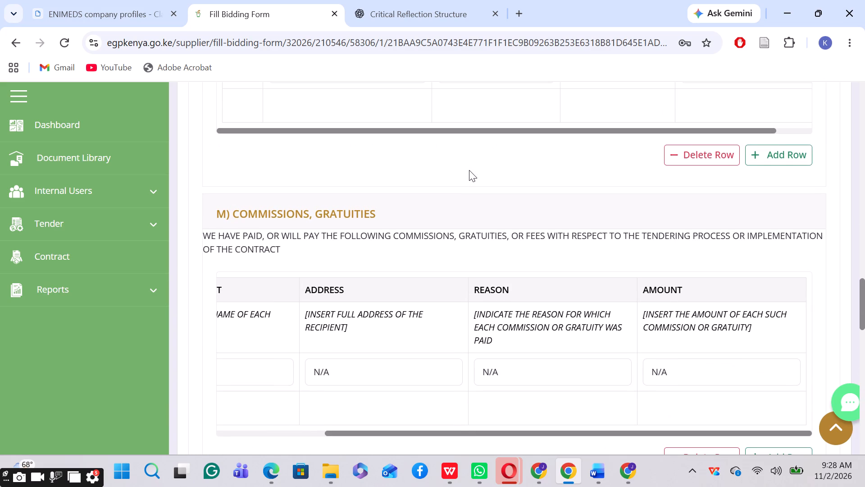
scroll(493, 349, right, 5)
scroll(493, 349, up, 2)
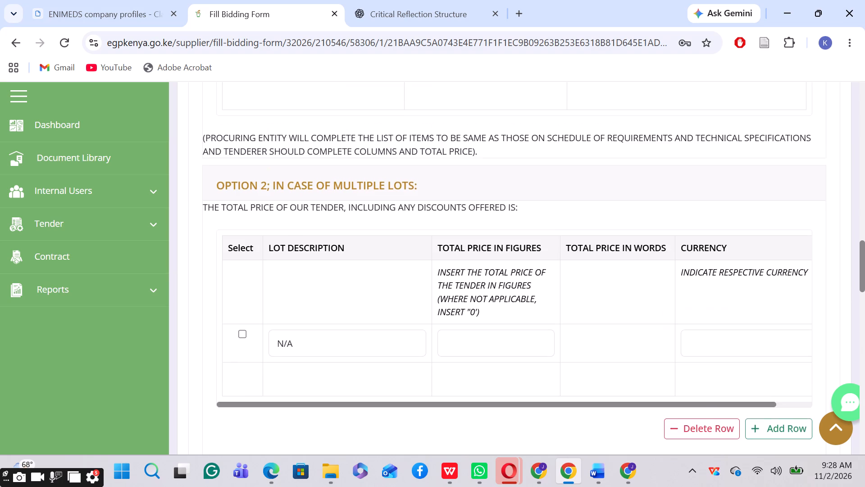
scroll(493, 349, up, 5)
scroll(493, 349, down, 4)
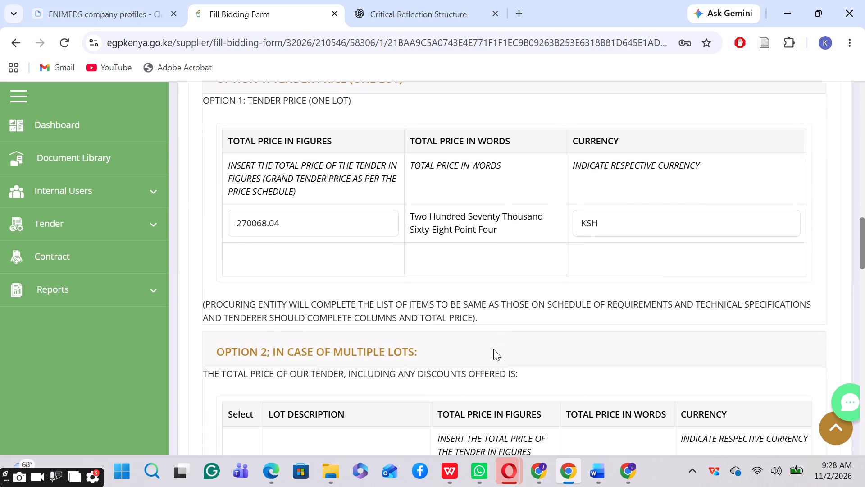
scroll(493, 349, down, 1)
scroll(493, 349, up, 2)
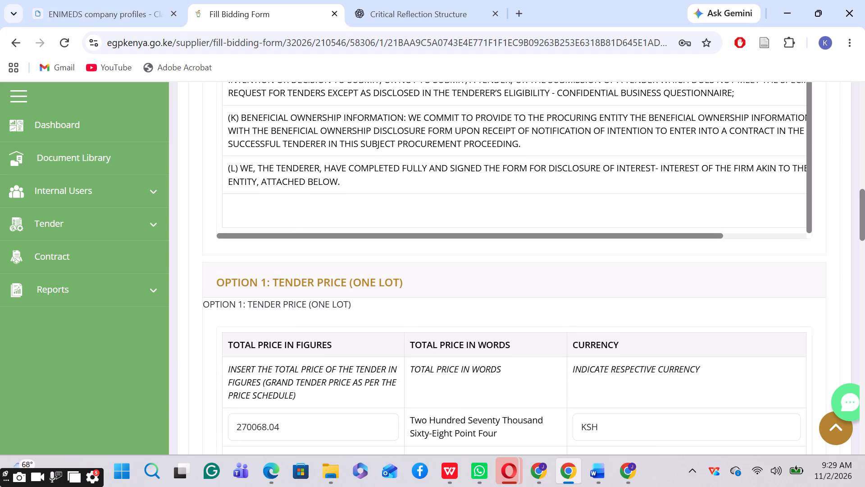
scroll(493, 349, down, 2)
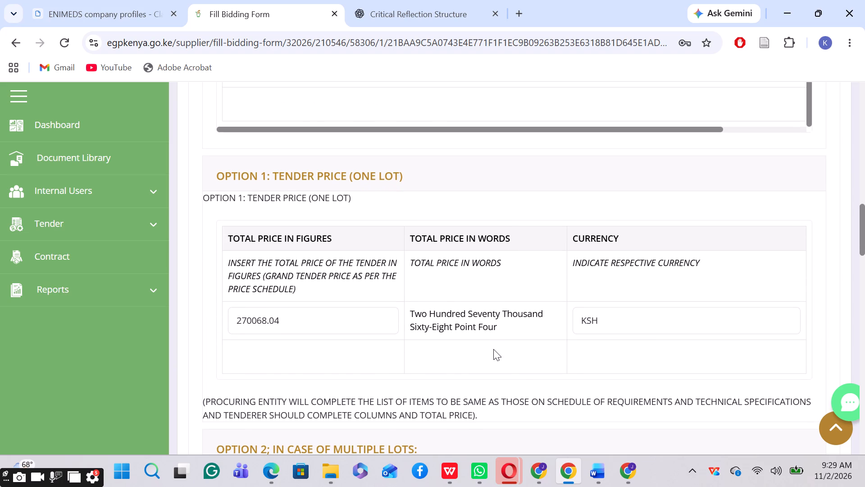
scroll(493, 349, down, 4)
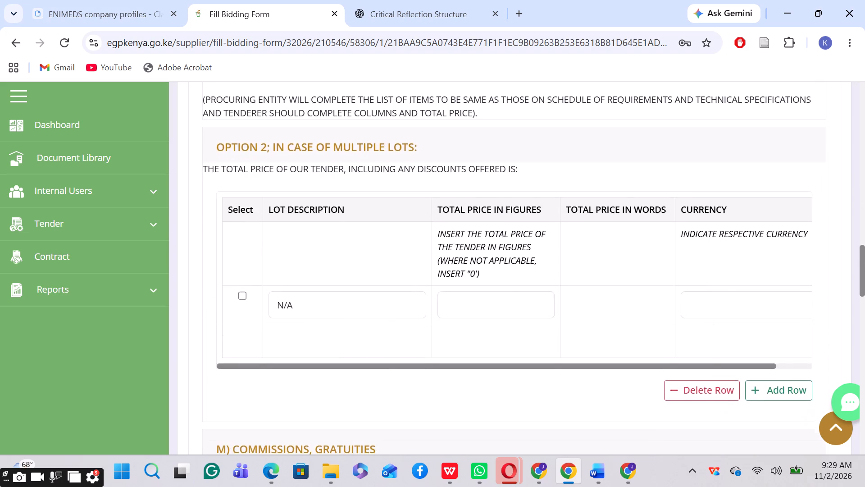
scroll(493, 349, down, 4)
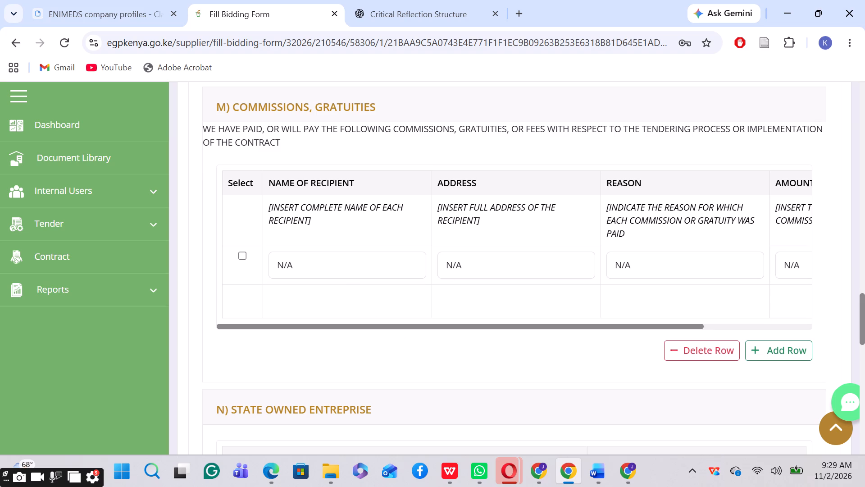
scroll(488, 273, up, 4)
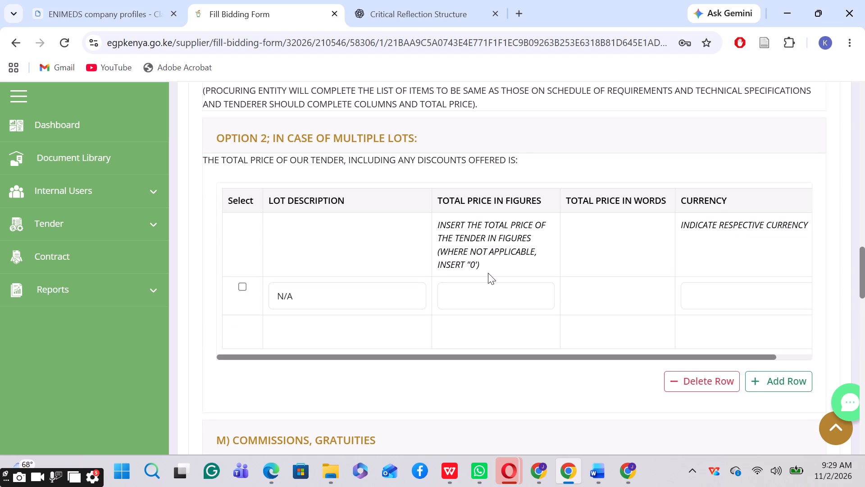
scroll(488, 273, down, 3)
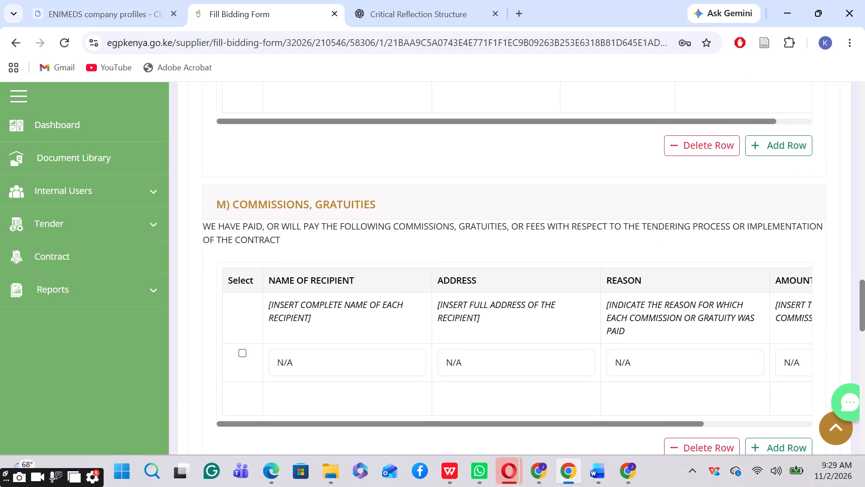
Replace the recipient's address in the M) Commissions, Gratuities row with 1.
click(480, 355)
key(BackSpace)
key(BackSpace)
key(BackSpace)
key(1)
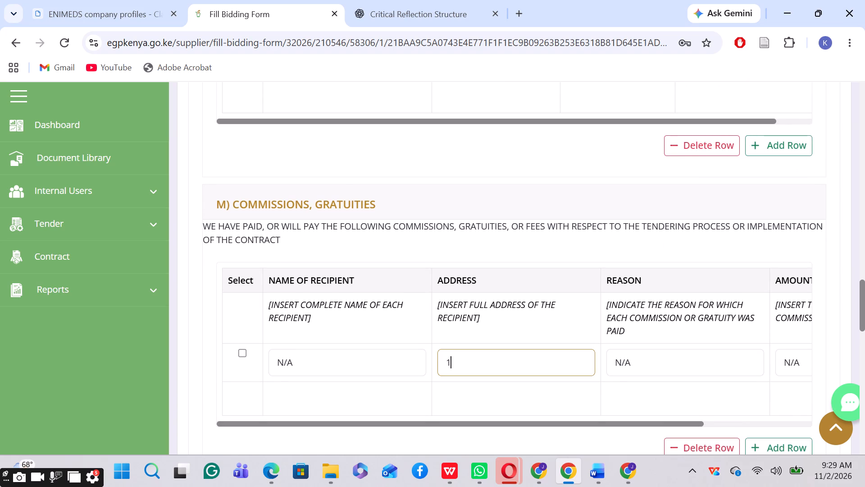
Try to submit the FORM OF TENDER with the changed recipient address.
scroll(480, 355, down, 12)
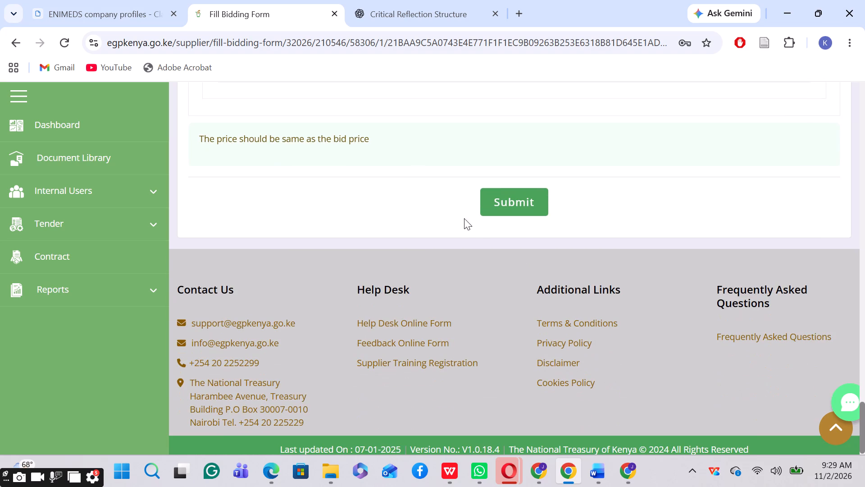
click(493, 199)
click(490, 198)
Find the missing entry in the FORM OF TENDER's Confirmation and Certification table and set its date to 2 November 2026.
scroll(422, 161, up, 6)
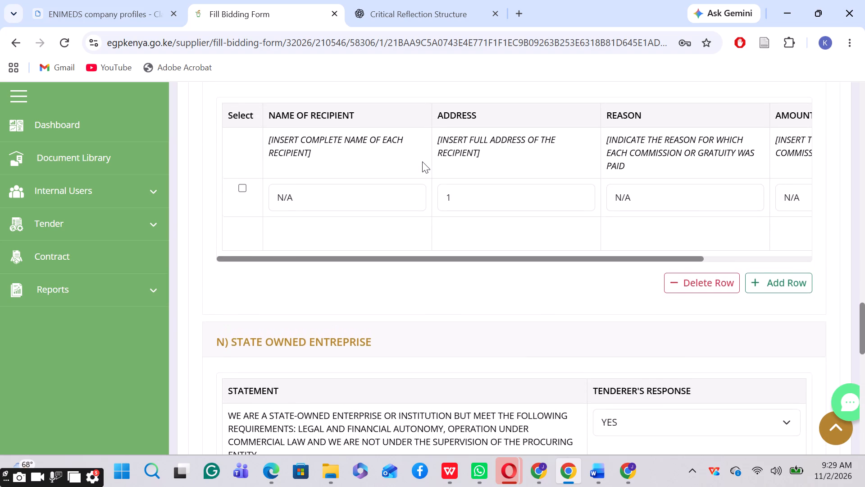
scroll(422, 161, up, 4)
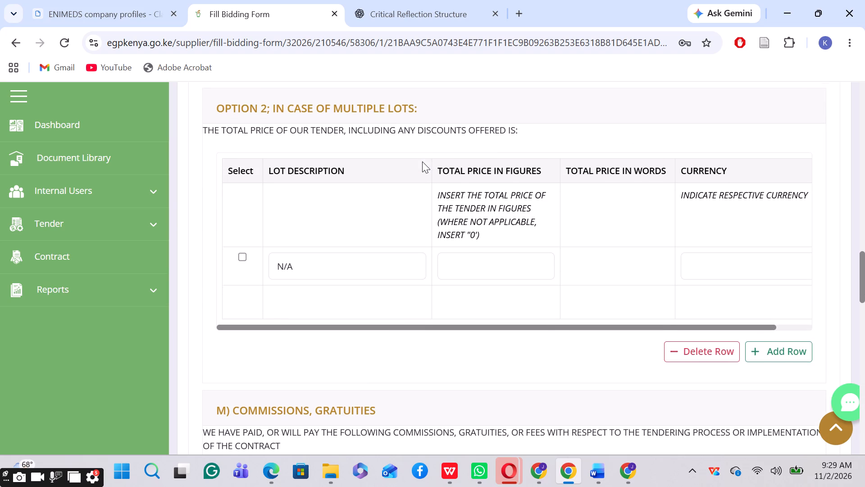
scroll(470, 264, down, 8)
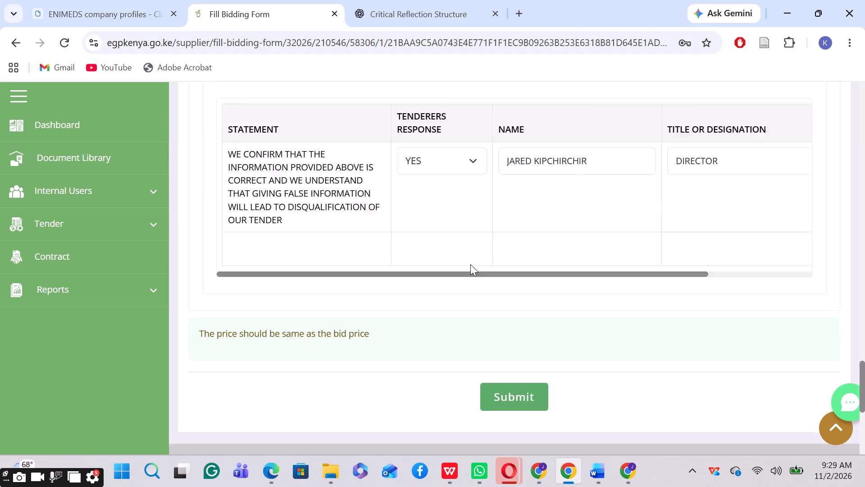
scroll(470, 264, down, 1)
scroll(470, 264, up, 1)
scroll(533, 270, left, 6)
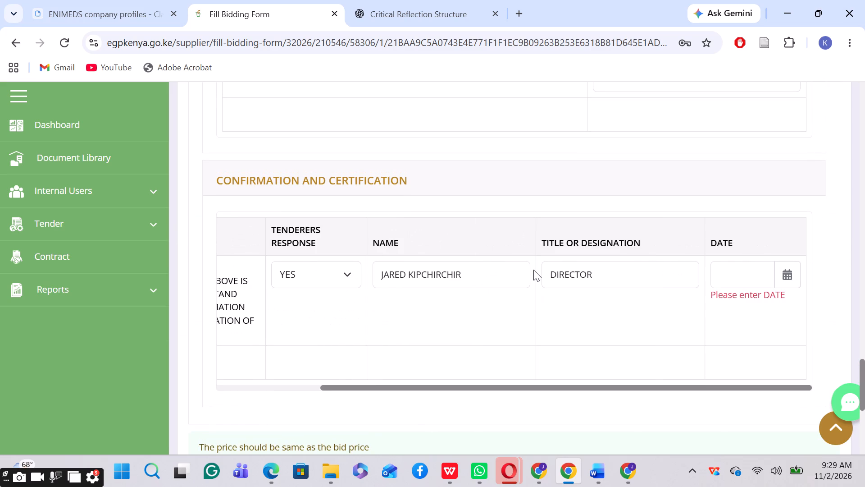
scroll(533, 270, left, 1)
click(792, 273)
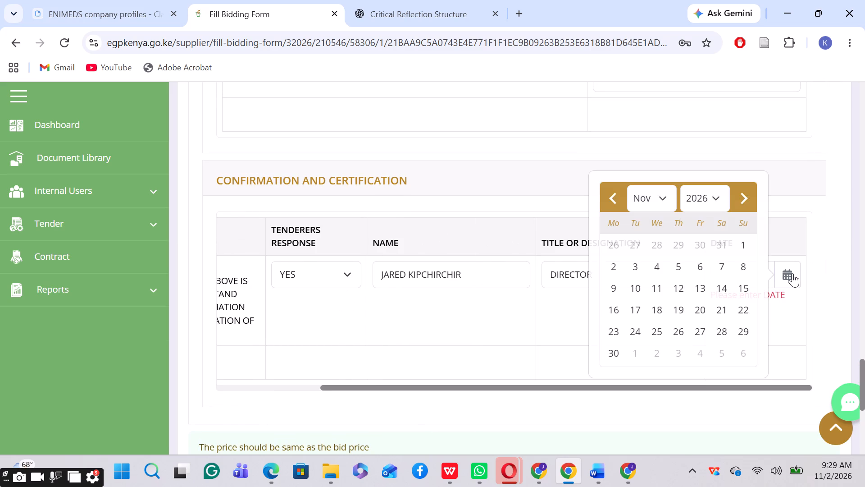
click(615, 271)
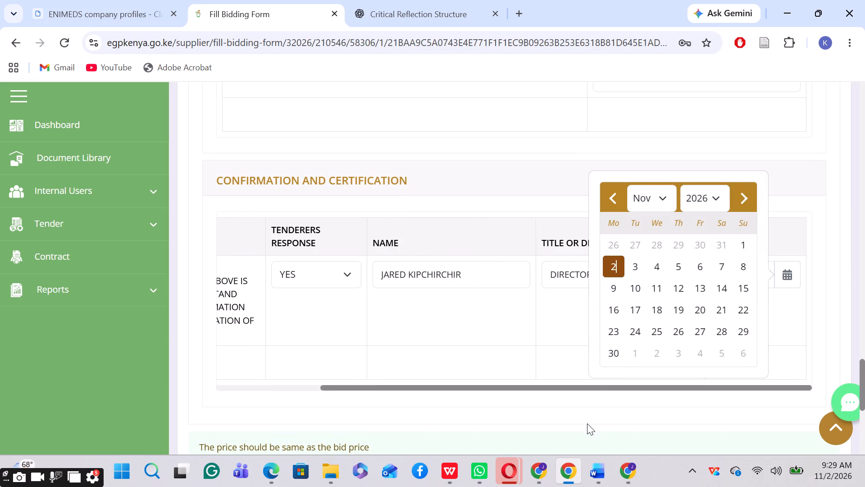
click(587, 423)
Recheck the completed sections of the FORM OF TENDER and submit it with the certification date filled in.
scroll(544, 353, up, 1)
scroll(544, 353, right, 2)
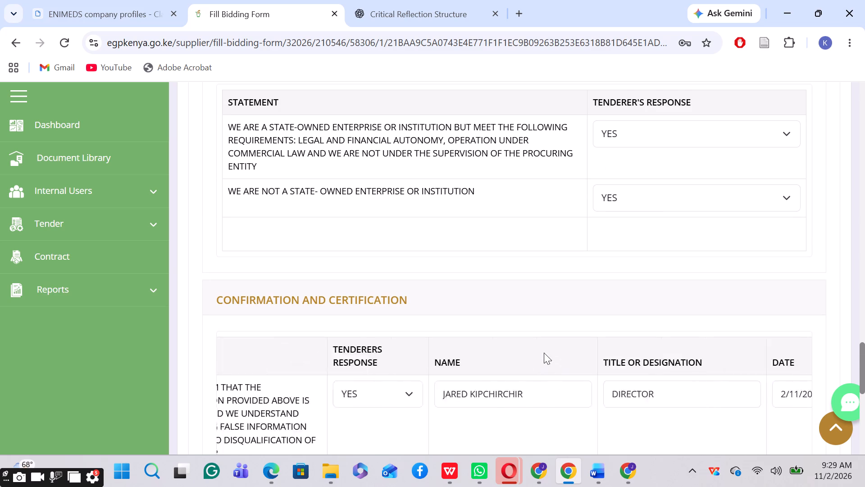
scroll(544, 353, right, 1)
scroll(466, 276, right, 4)
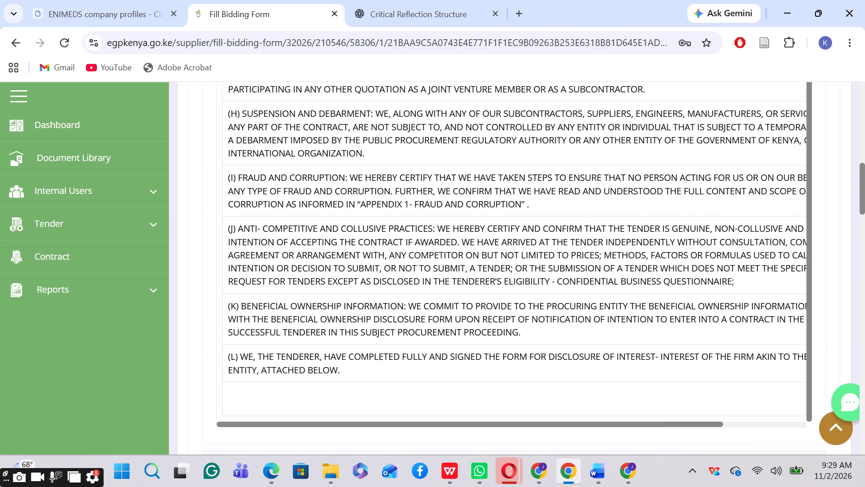
scroll(439, 270, down, 8)
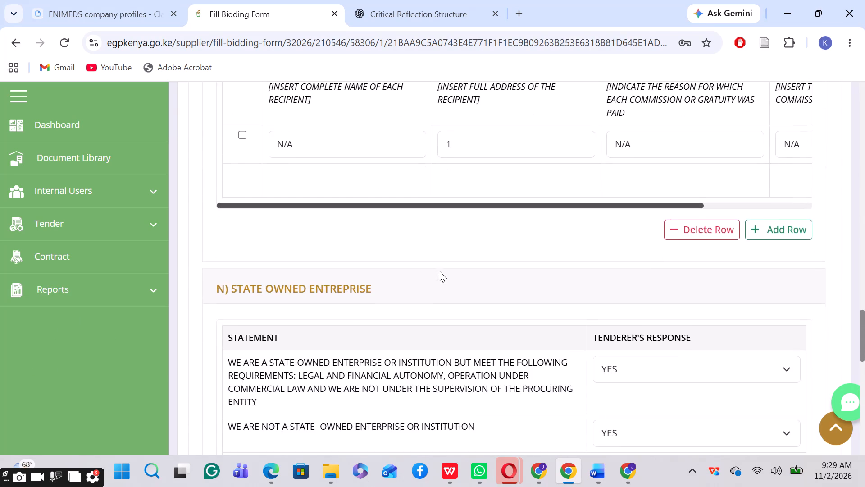
scroll(439, 271, down, 3)
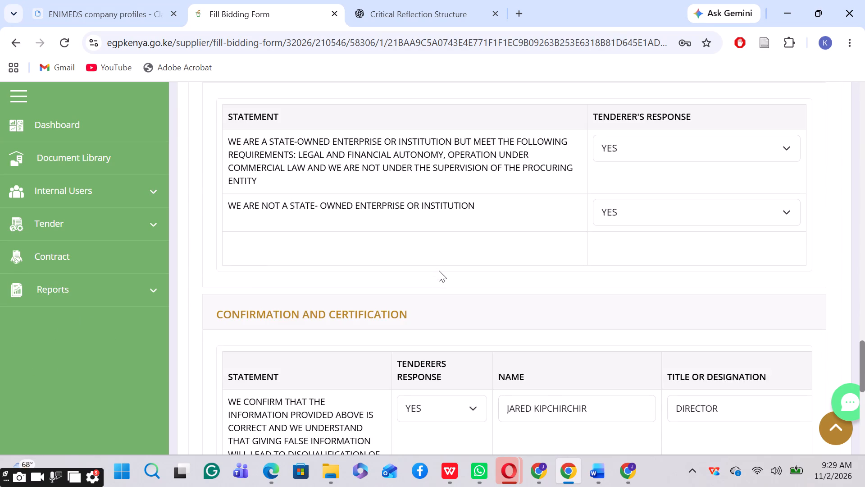
scroll(439, 271, up, 1)
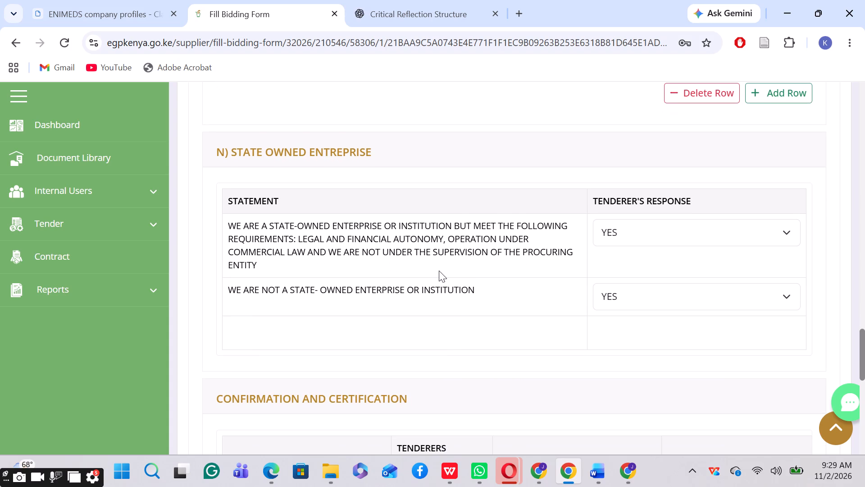
scroll(498, 285, down, 5)
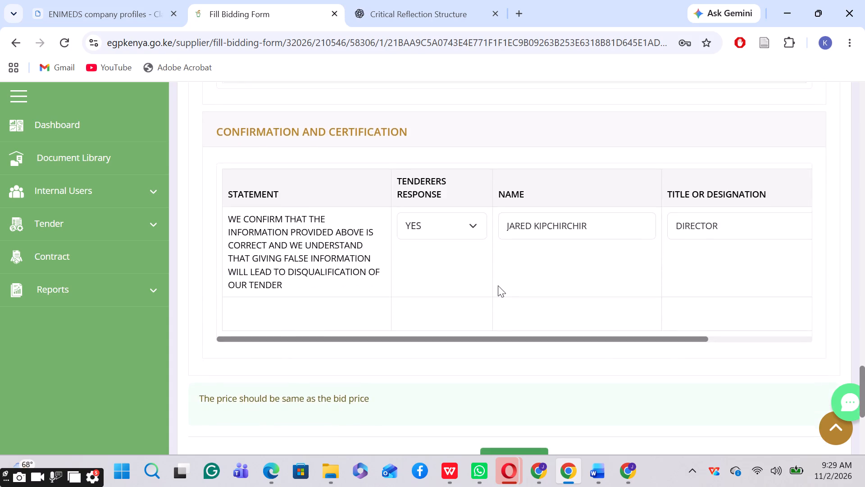
scroll(498, 285, down, 3)
click(508, 205)
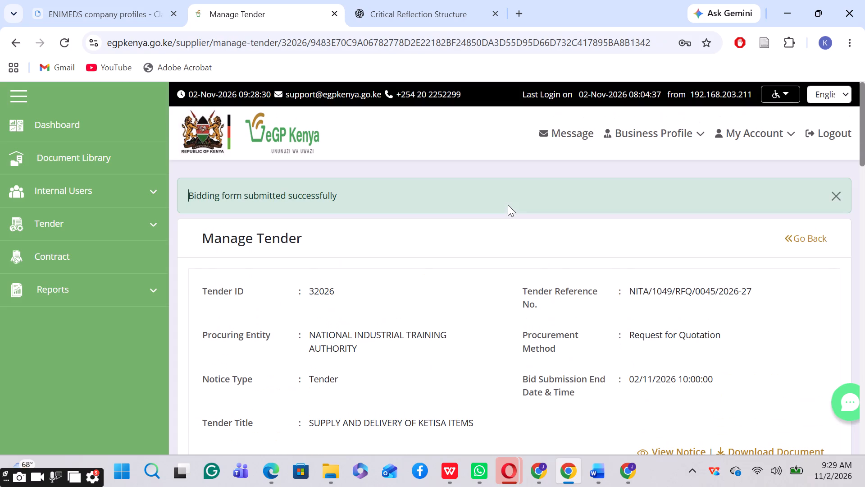
Reopen the submitted FORM OF TENDER, answer NO to being a state-owned enterprise in section N, and resubmit it.
scroll(452, 326, down, 2)
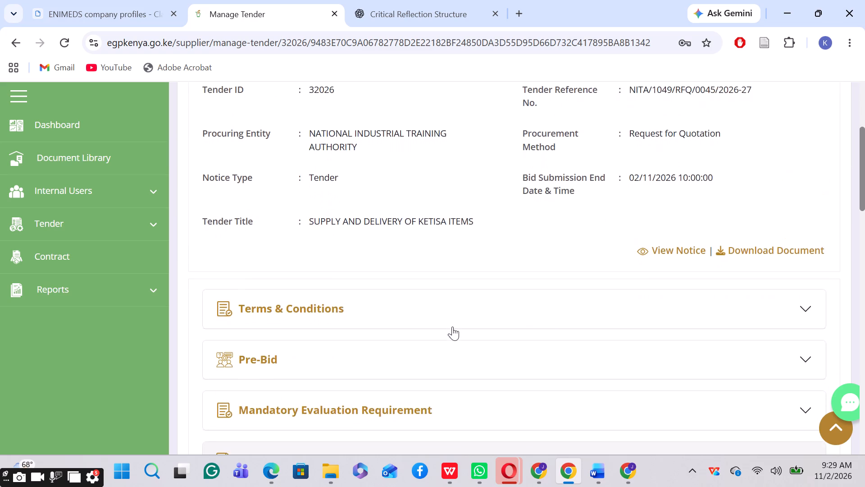
scroll(452, 326, down, 3)
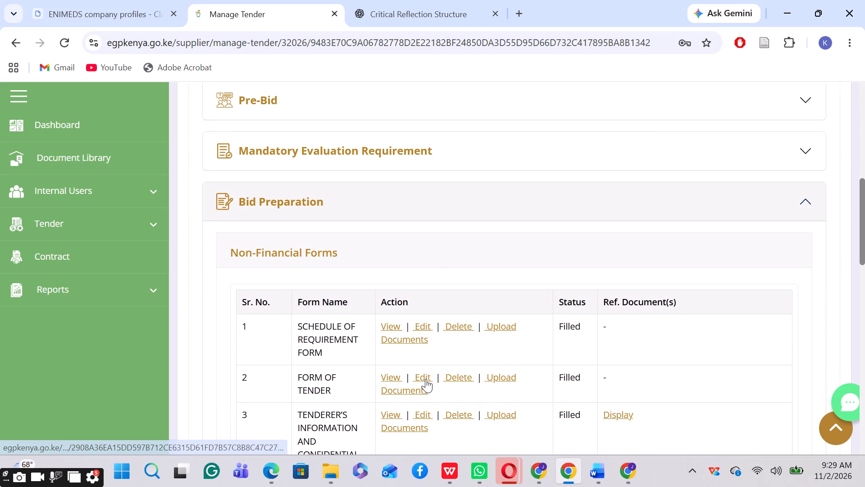
click(426, 379)
scroll(586, 363, down, 6)
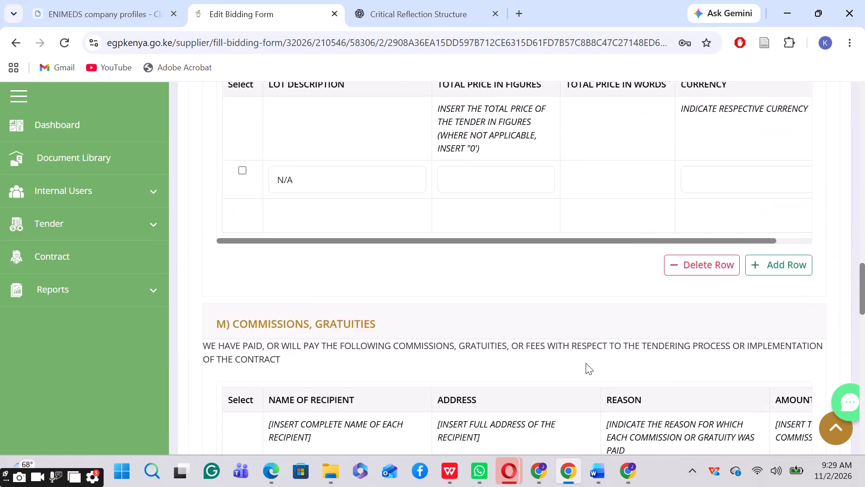
scroll(586, 363, down, 4)
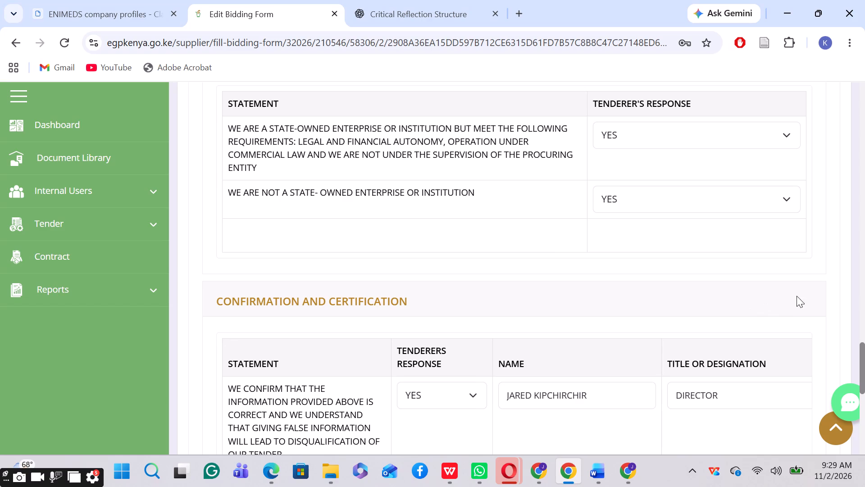
click(789, 134)
click(677, 186)
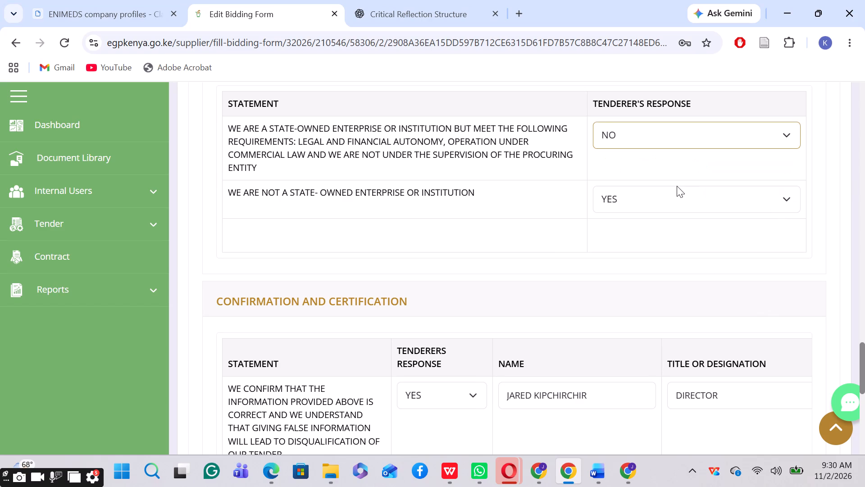
scroll(489, 333, down, 2)
click(506, 312)
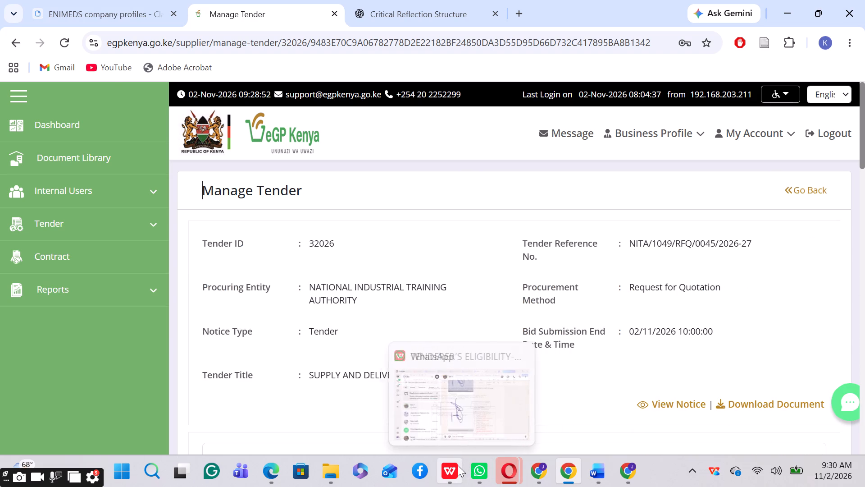
Switch to WPS Office, dismiss the finished PDF export and bring up the Form of Tender document.
click(437, 422)
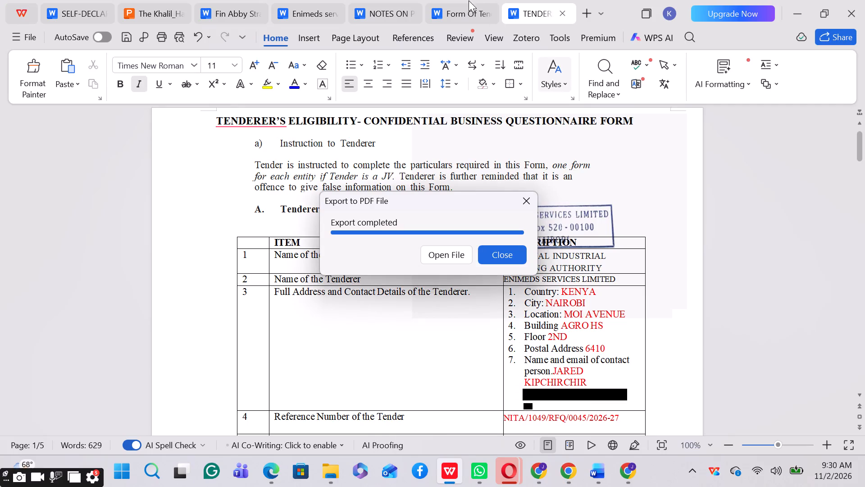
click(463, 10)
click(521, 202)
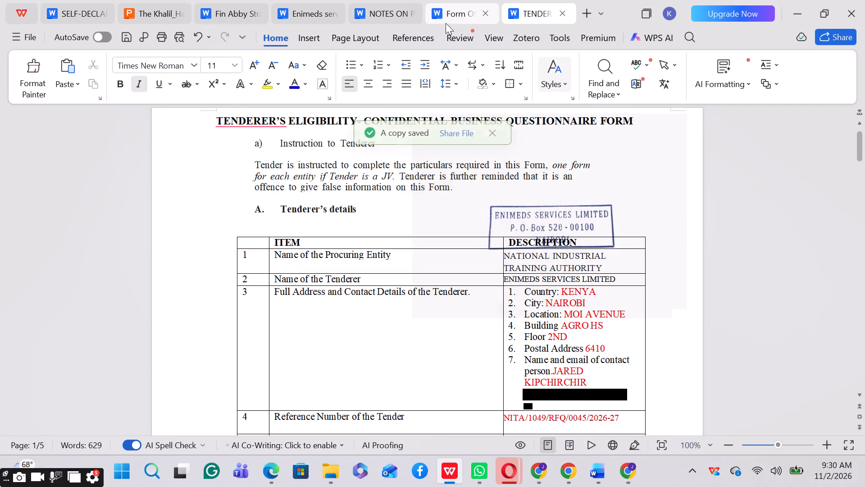
click(450, 18)
scroll(422, 201, down, 1)
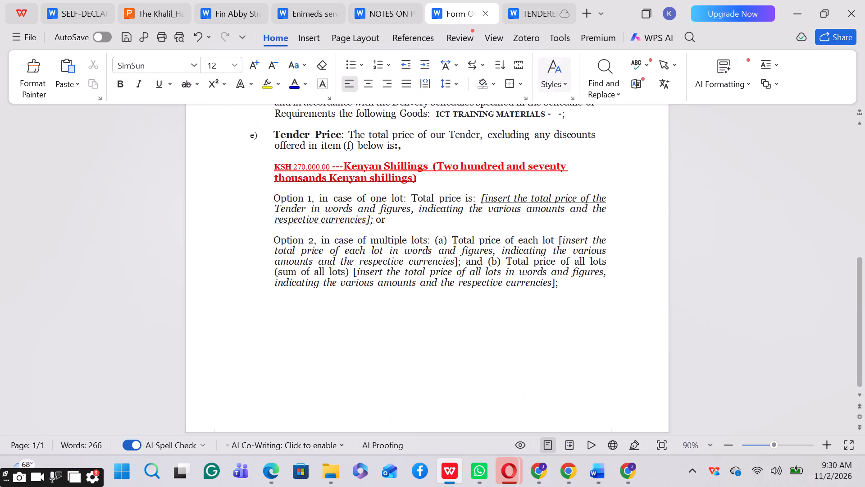
scroll(422, 201, down, 2)
scroll(422, 201, up, 2)
scroll(392, 230, up, 2)
click(396, 7)
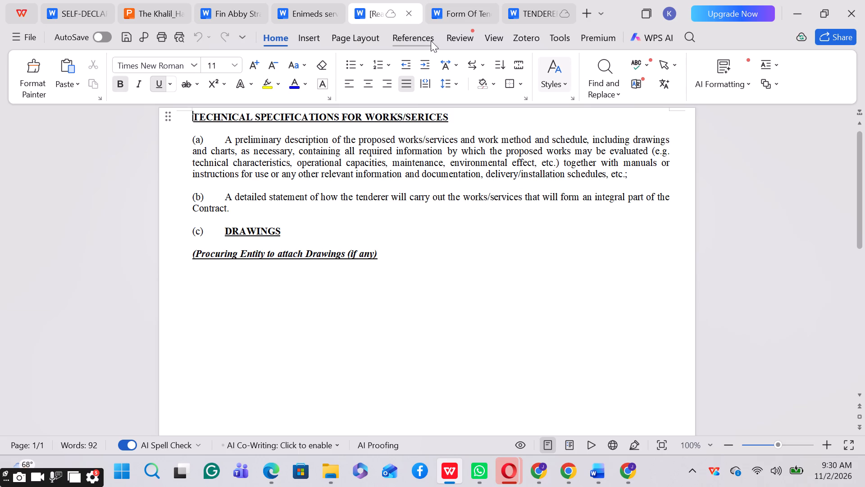
click(447, 15)
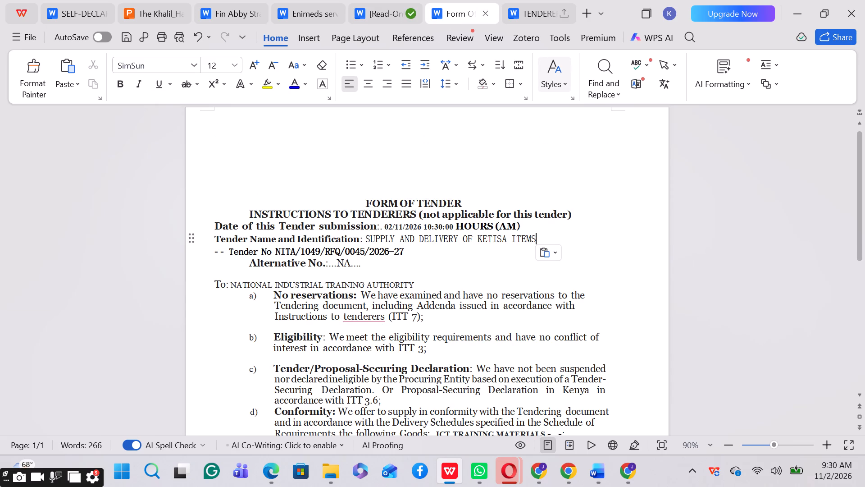
Change the Tender Price figure in item e) of the Form of Tender document to KSH 270,064.04.
scroll(345, 331, down, 4)
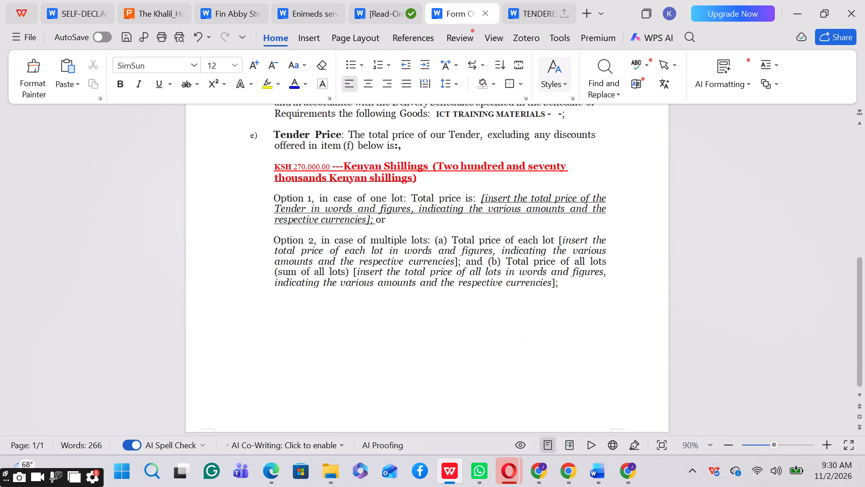
scroll(345, 331, up, 3)
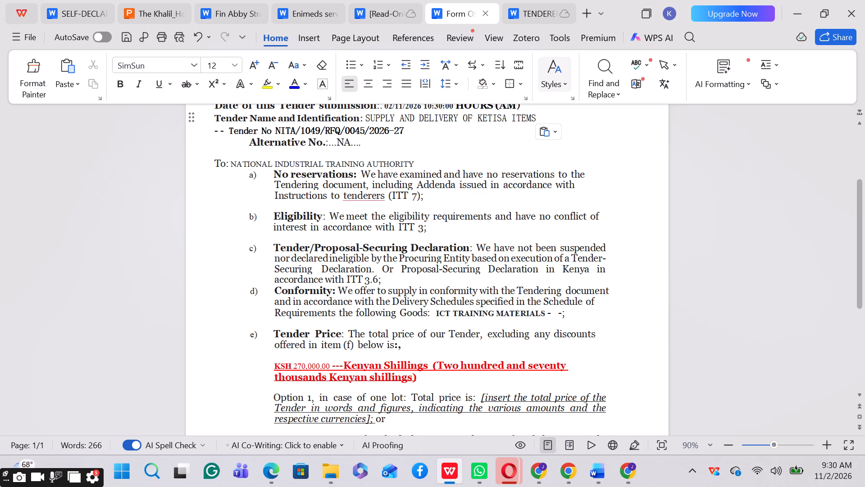
click(319, 364)
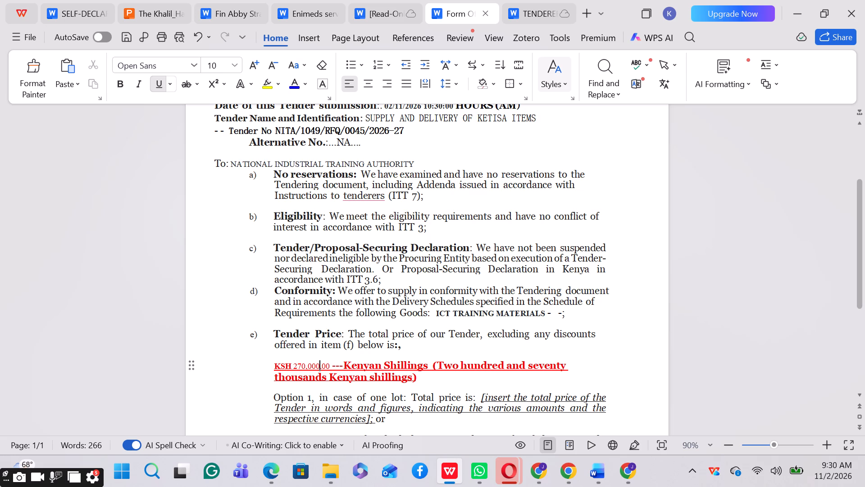
key(BackSpace)
key(BackSpace)
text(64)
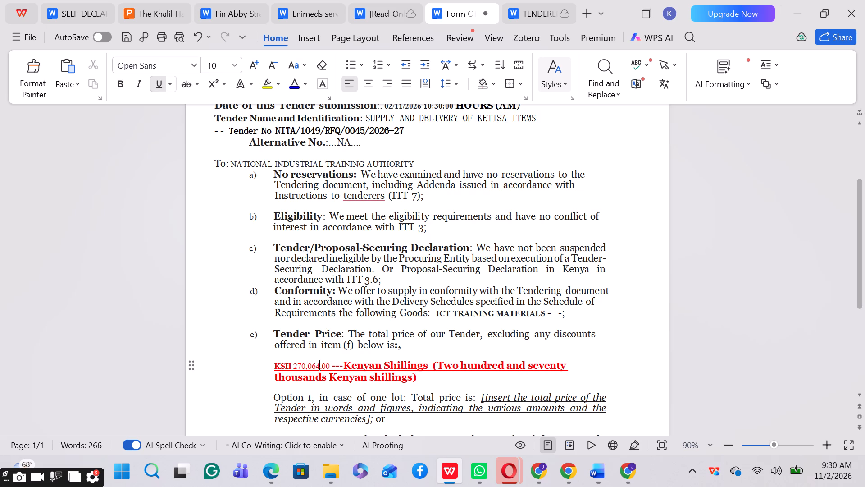
click(326, 365)
key(Right)
key(BackSpace)
key(BackSpace)
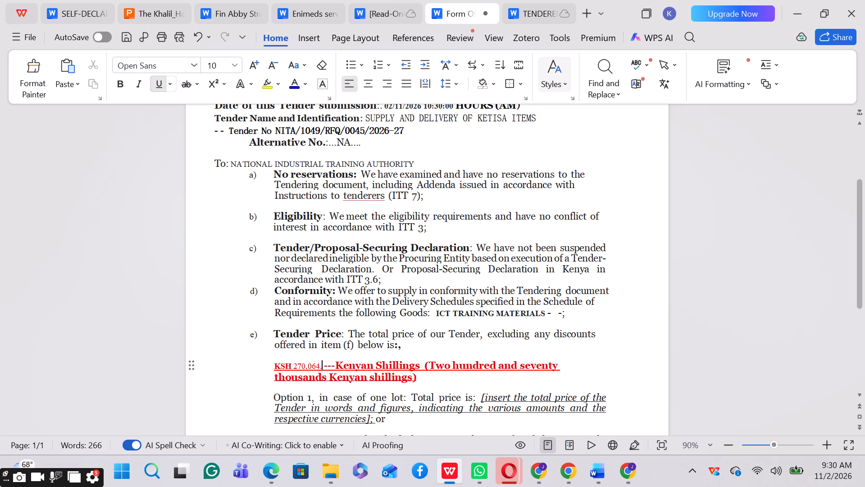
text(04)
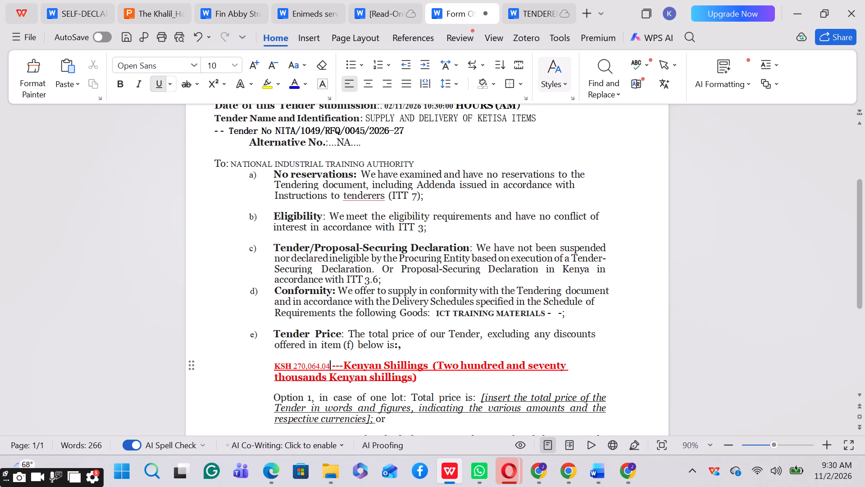
scroll(382, 361, up, 3)
scroll(382, 361, down, 1)
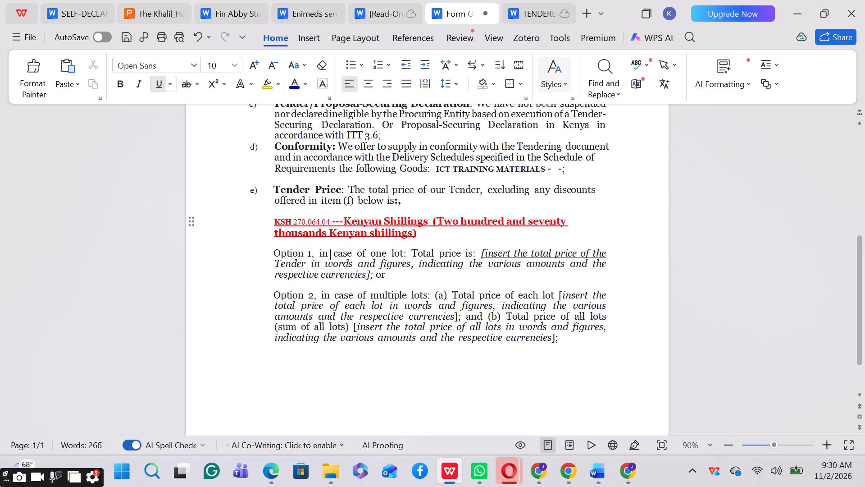
scroll(382, 361, down, 1)
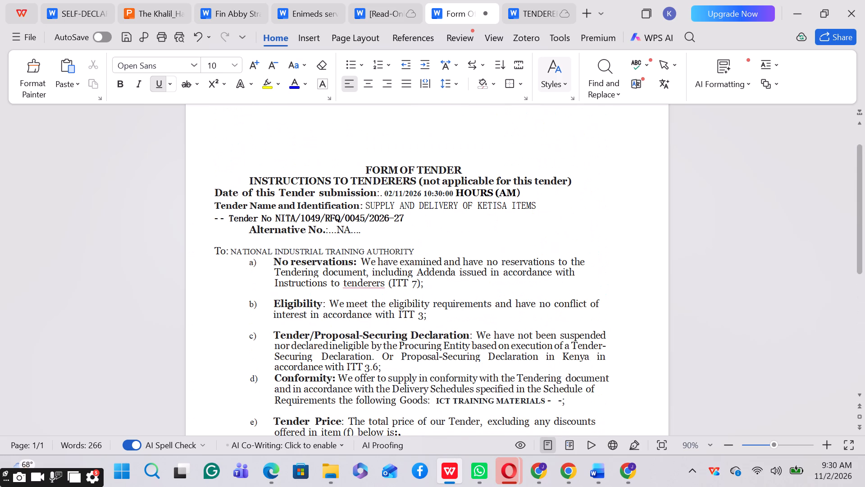
scroll(382, 361, down, 1)
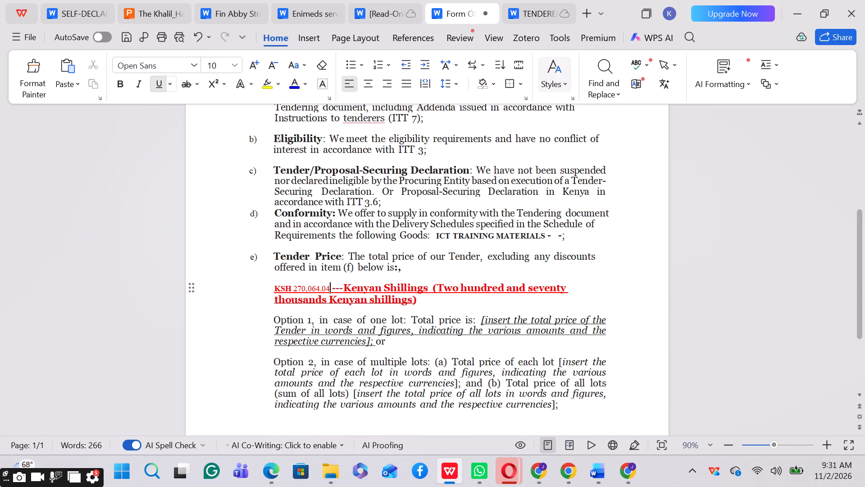
drag(332, 286, 294, 288)
key(ctrl+c)
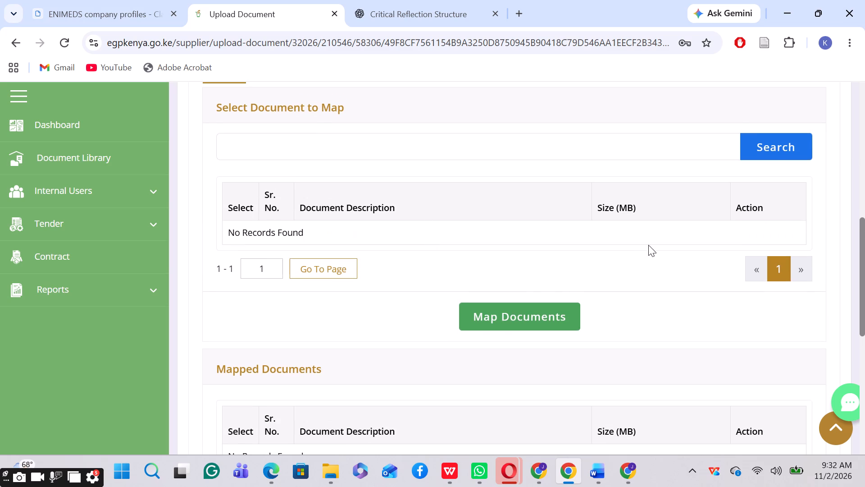
scroll(496, 328, up, 3)
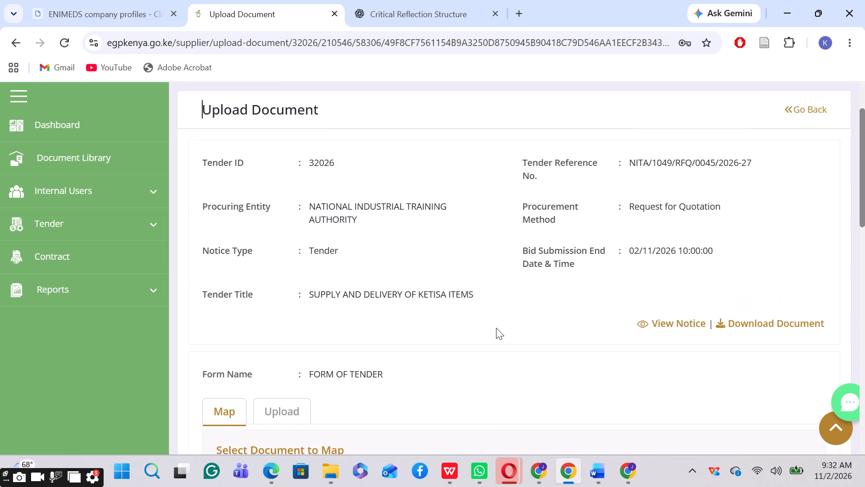
scroll(496, 328, down, 1)
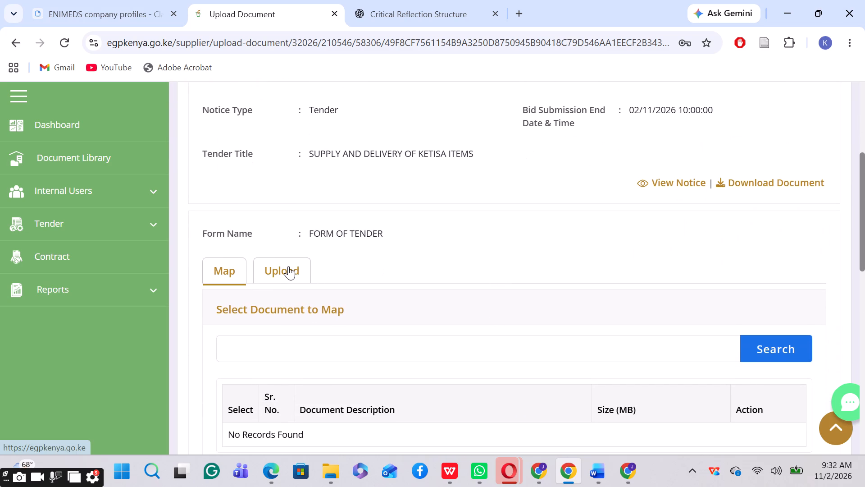
click(288, 266)
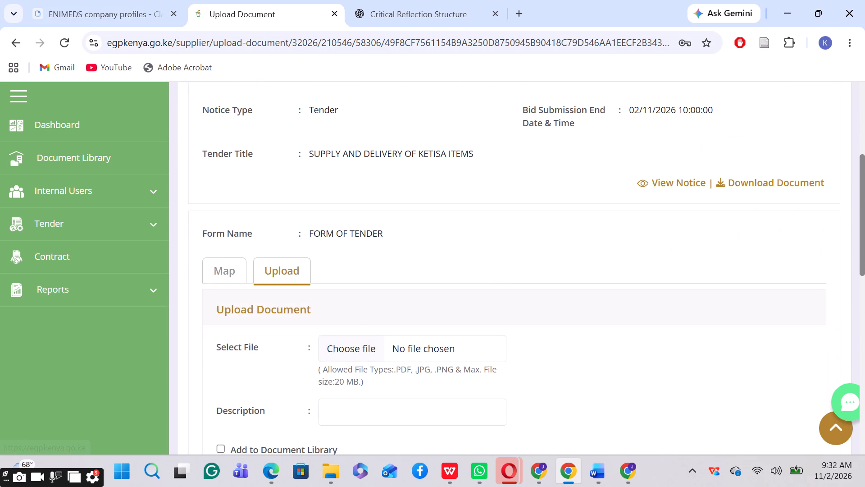
click(345, 414)
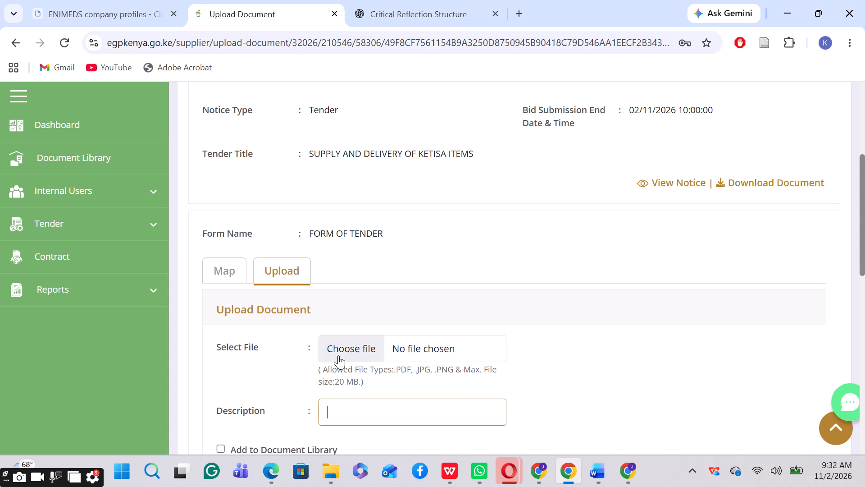
click(338, 355)
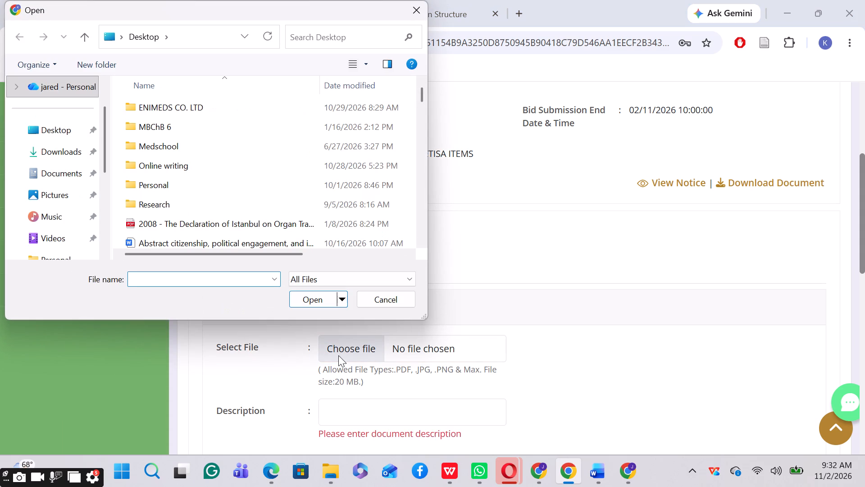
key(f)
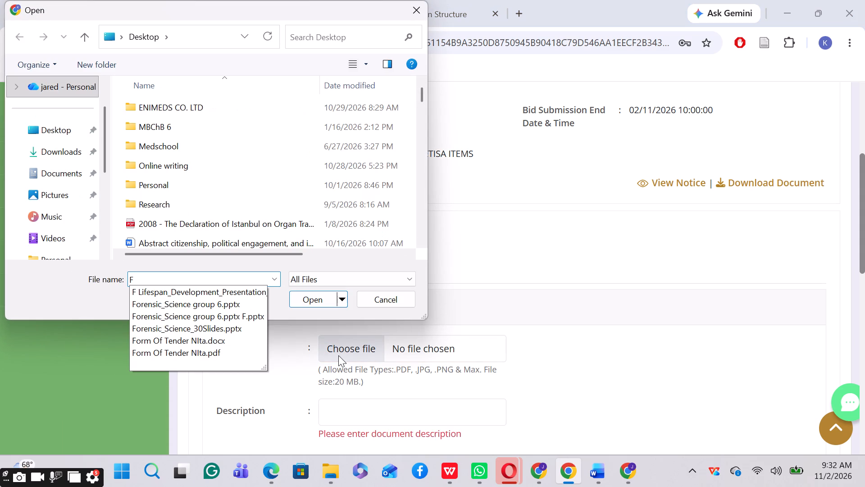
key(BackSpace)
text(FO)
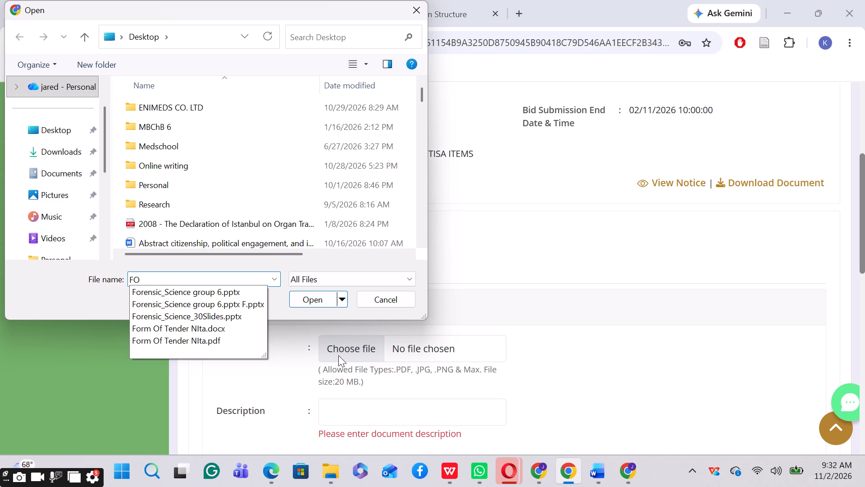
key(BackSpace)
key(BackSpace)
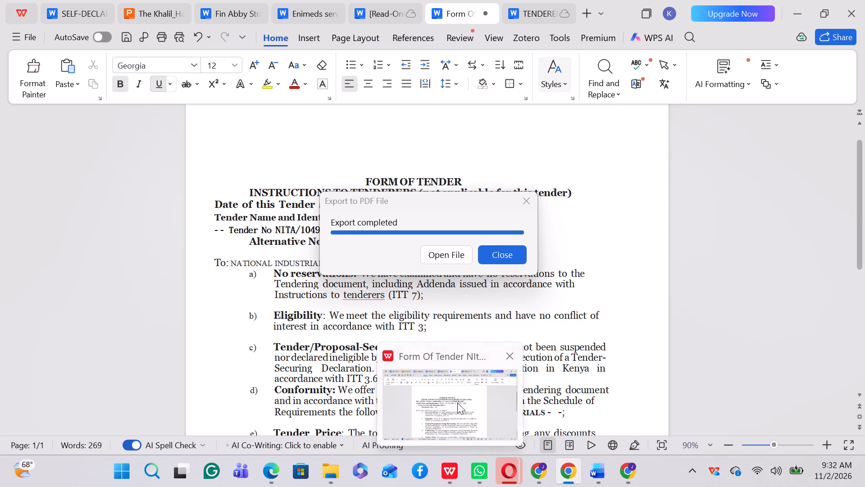
Switch to WPS Office, dismiss the finished PDF export and close the read-only document, leaving the Form of Tender document in view.
click(457, 403)
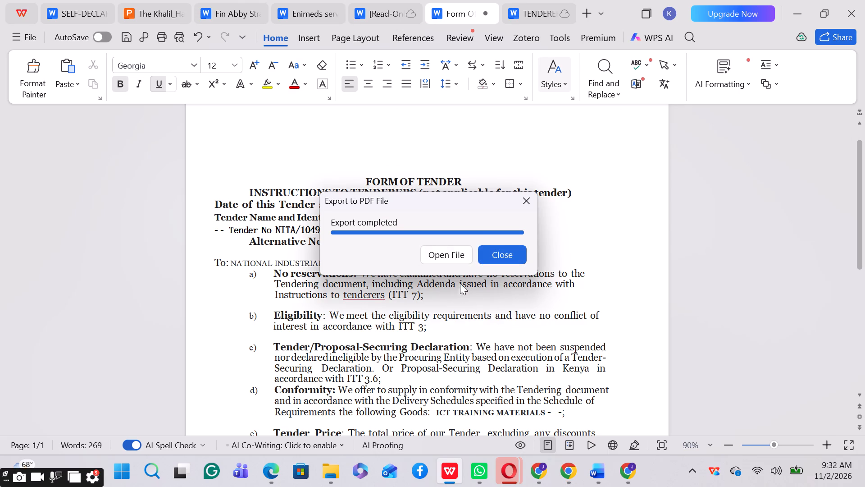
click(496, 255)
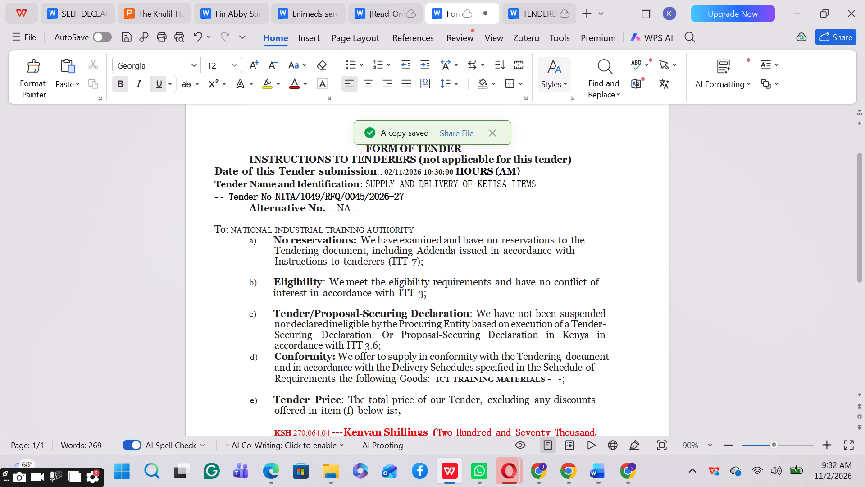
scroll(429, 364, up, 1)
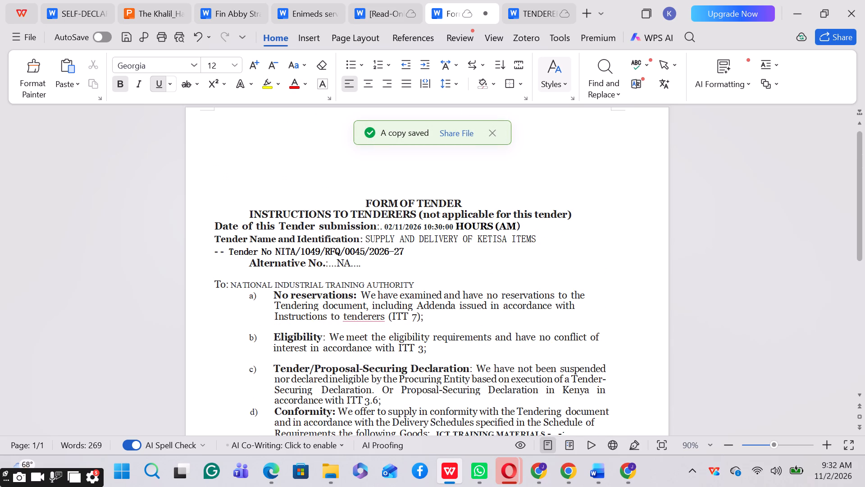
click(416, 18)
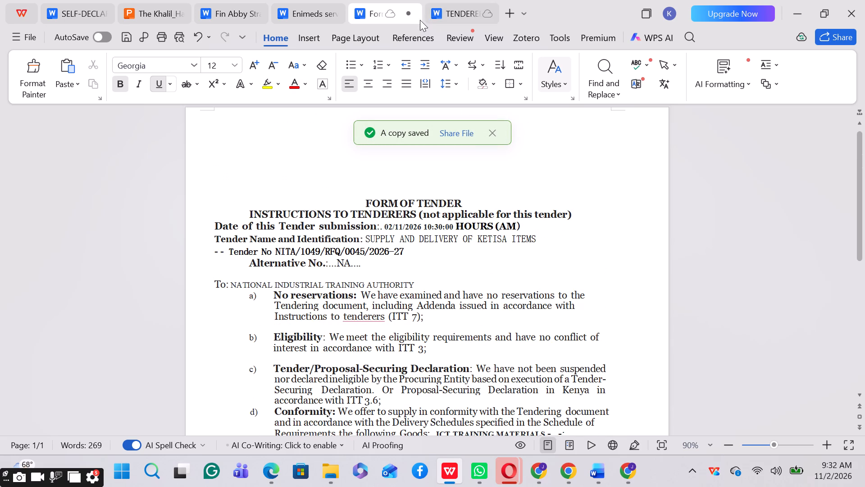
click(446, 12)
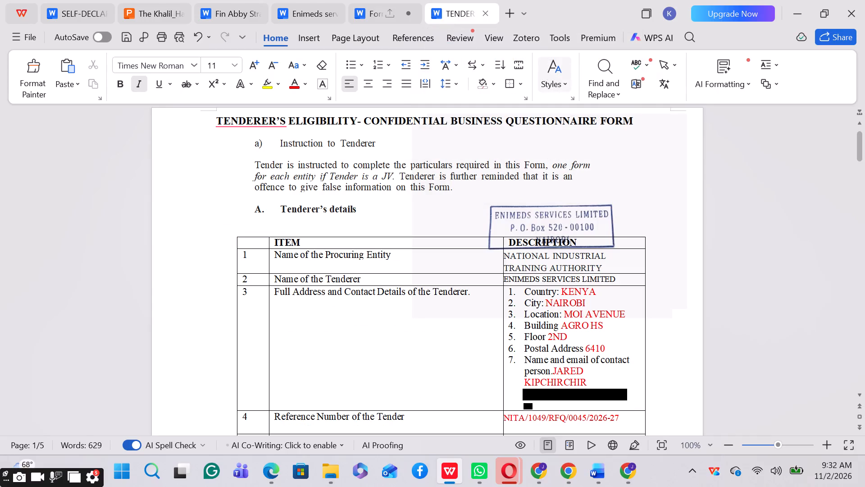
scroll(432, 202, up, 3)
click(436, 8)
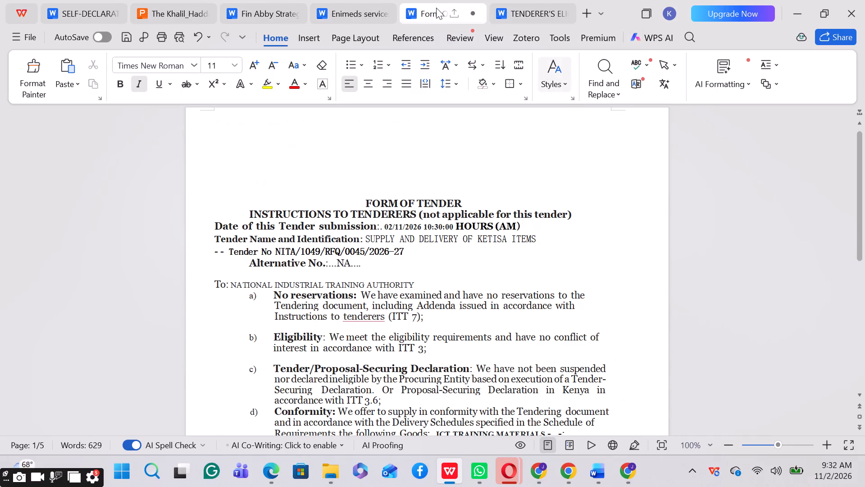
Back in Chrome, choose Form Of Tender NIta.pdf from the Desktop as the file to upload.
click(559, 472)
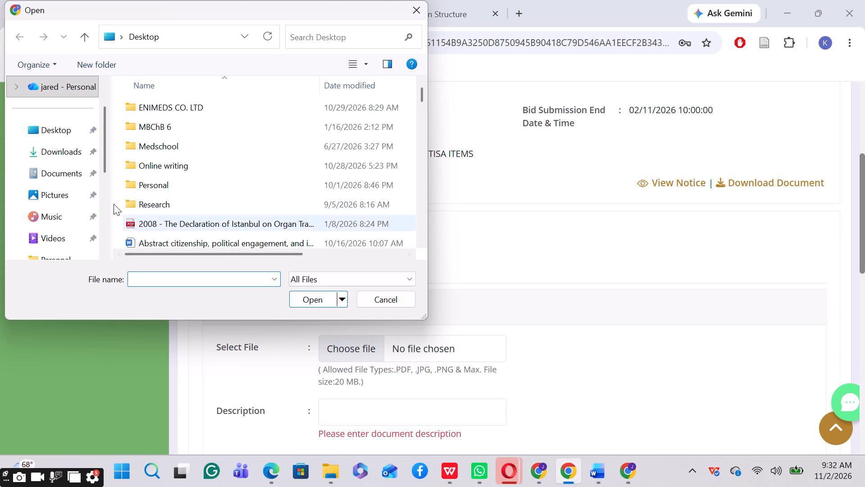
click(172, 279)
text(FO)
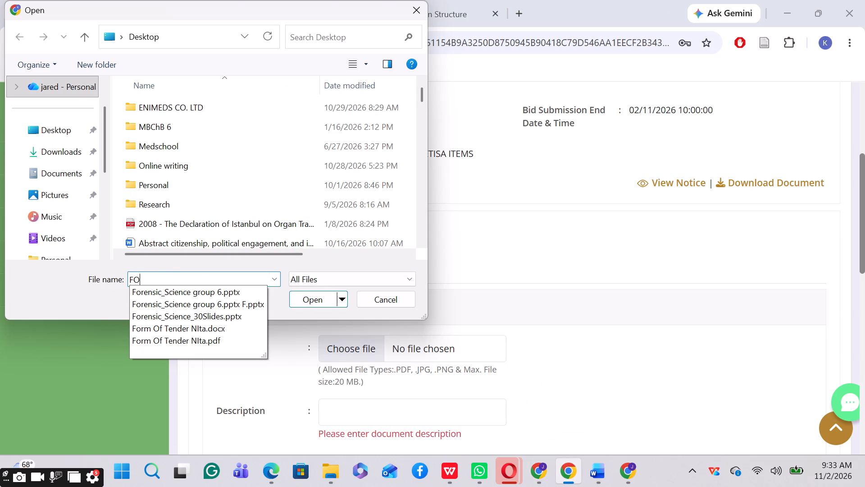
click(184, 337)
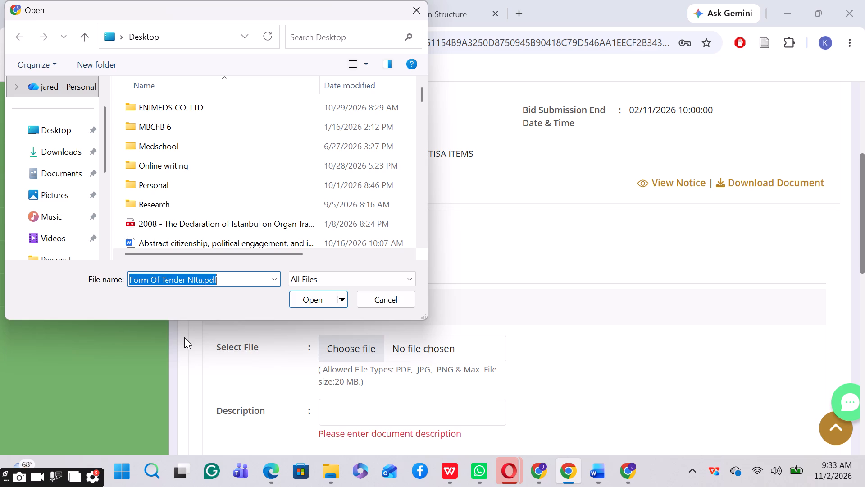
click(313, 300)
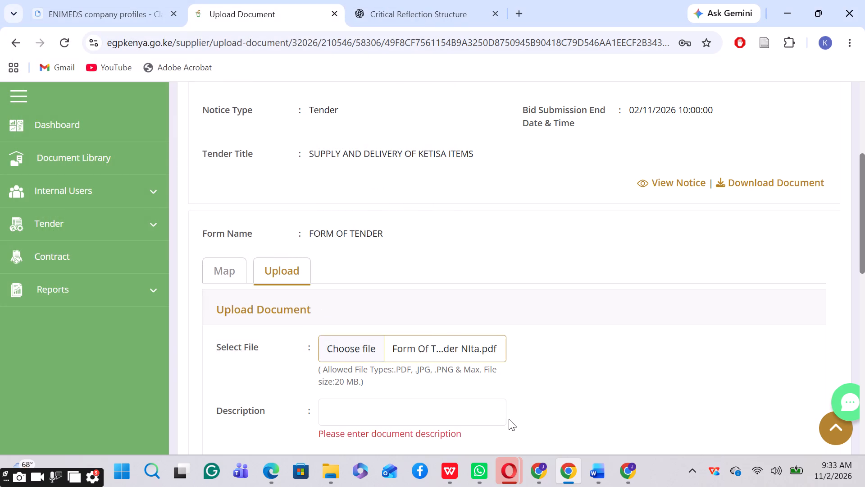
Copy the form name FORM OF TENDER into the description and upload the chosen PDF.
scroll(509, 419, down, 1)
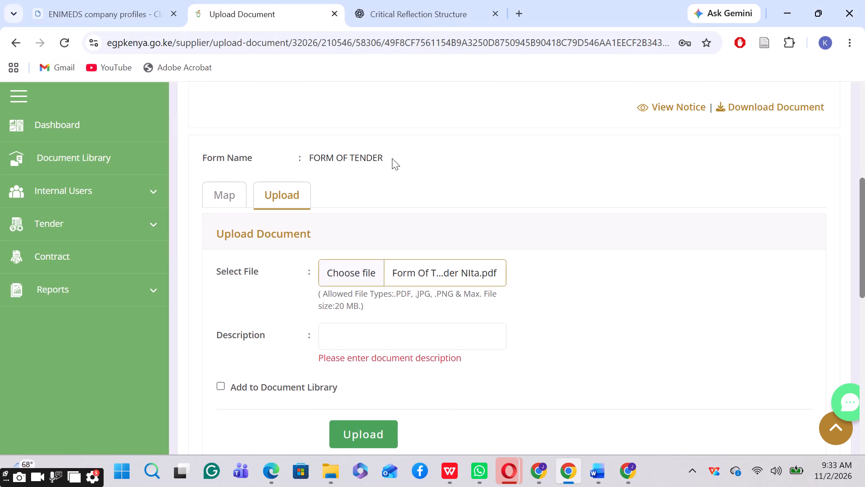
drag(392, 159, 310, 161)
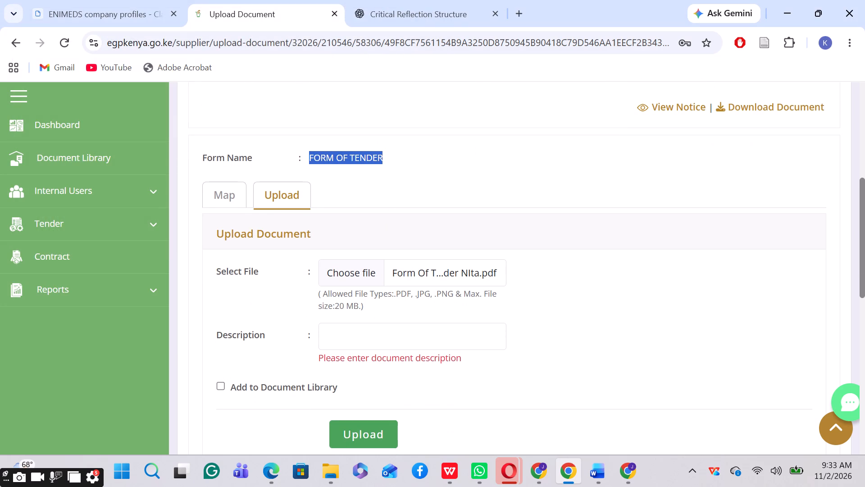
drag(310, 161, 307, 161)
key(ctrl+c)
click(343, 340)
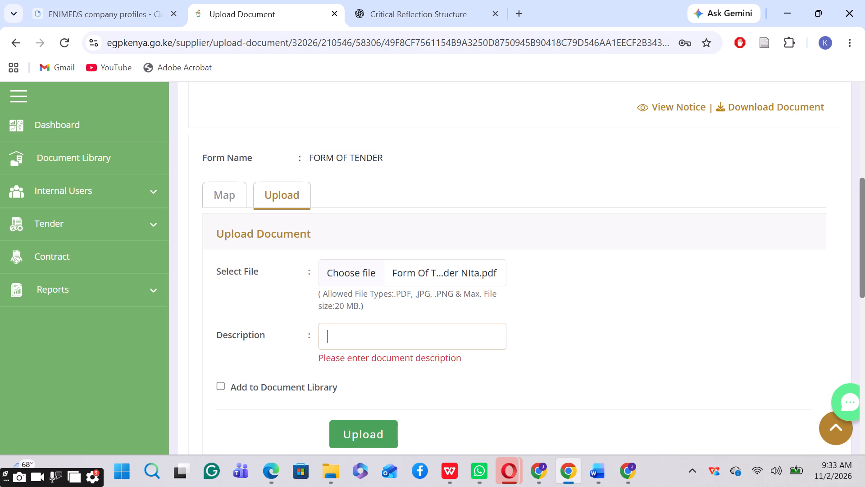
key(ctrl+v)
click(371, 427)
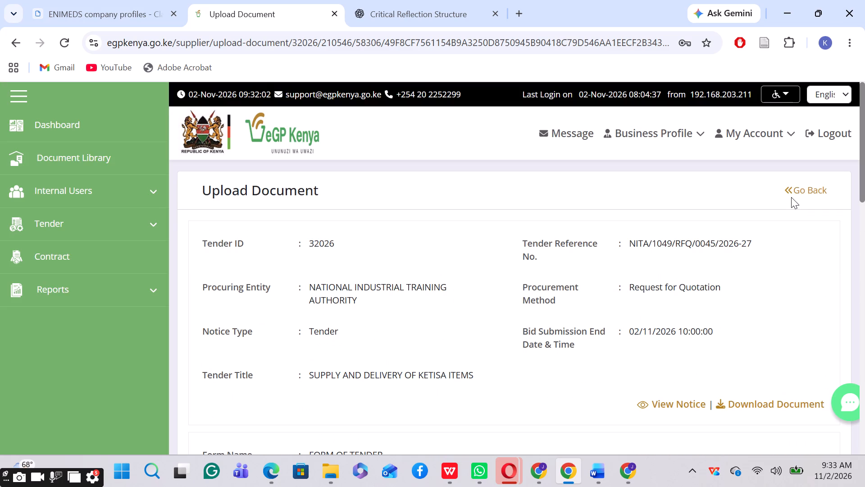
Check the Mapped Documents list on the Form of Tender upload page for the uploaded PDF.
click(791, 197)
click(791, 190)
scroll(526, 380, down, 5)
scroll(526, 380, up, 1)
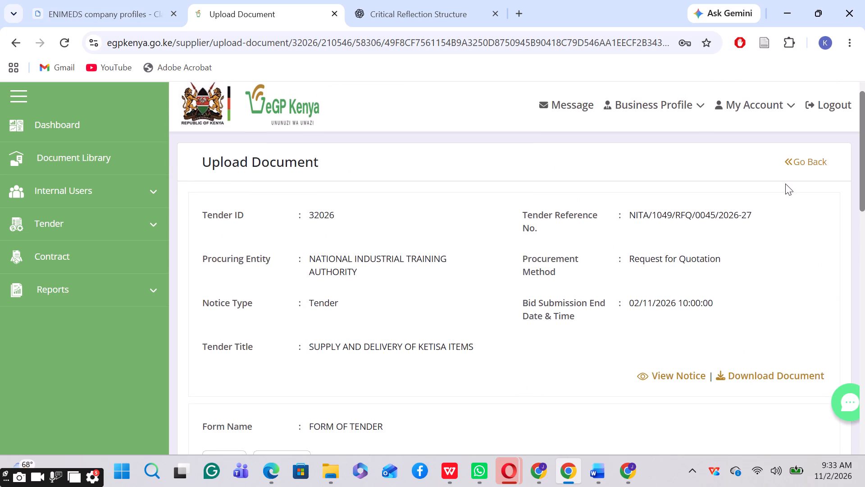
scroll(690, 272, down, 5)
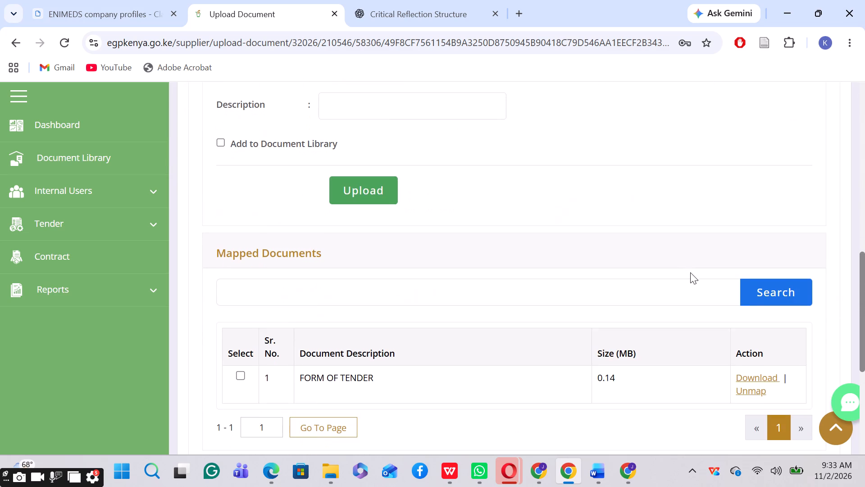
scroll(537, 246, down, 2)
scroll(537, 246, up, 4)
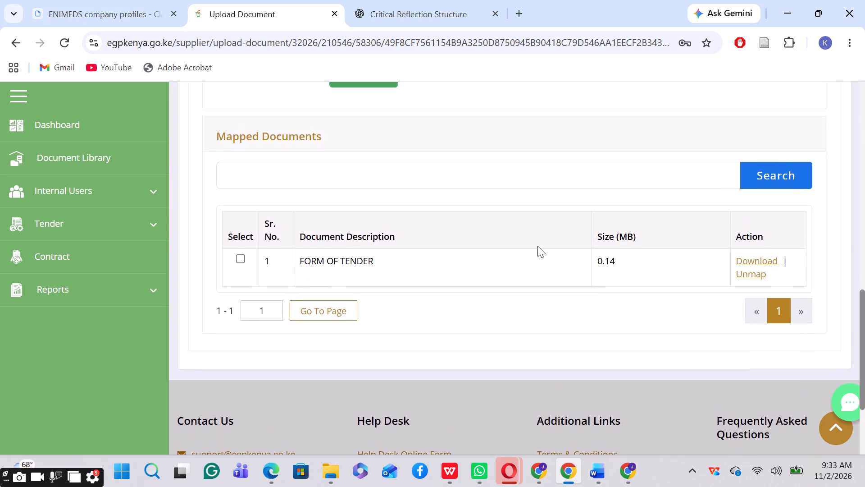
scroll(537, 246, up, 4)
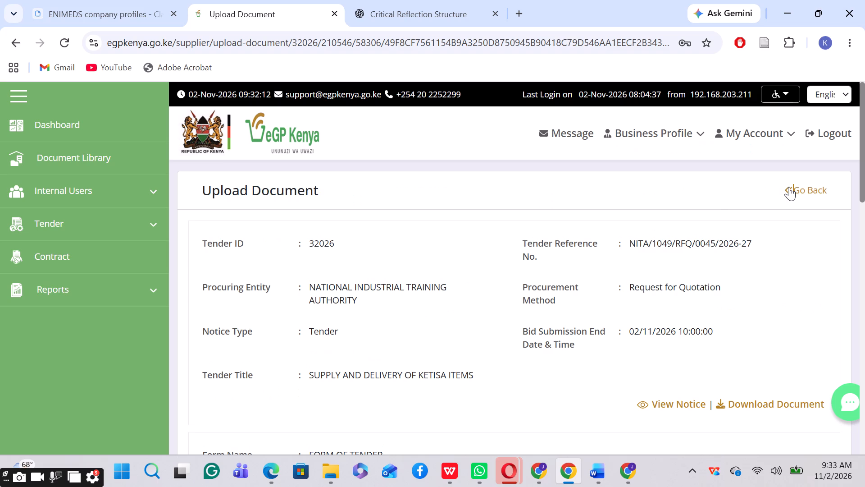
Return to the Manage Tender page and go to the Non-Financial Forms list under Bid Preparation.
click(789, 187)
click(805, 190)
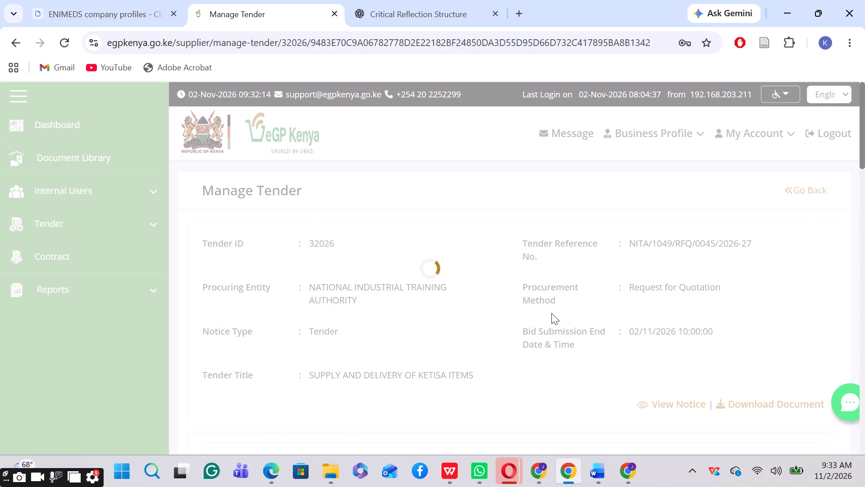
scroll(551, 313, down, 7)
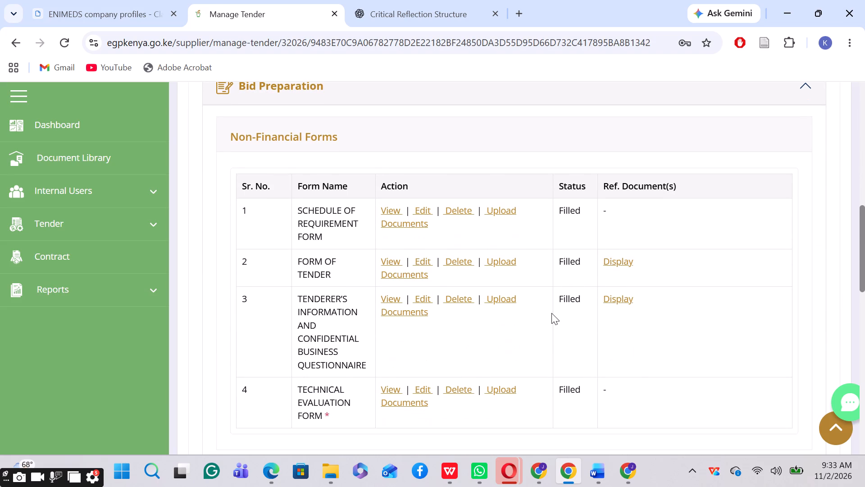
scroll(551, 313, down, 1)
Switch to WPS Office and look through the open questionnaire, Form of Tender and Enimeds services specifications documents.
click(448, 427)
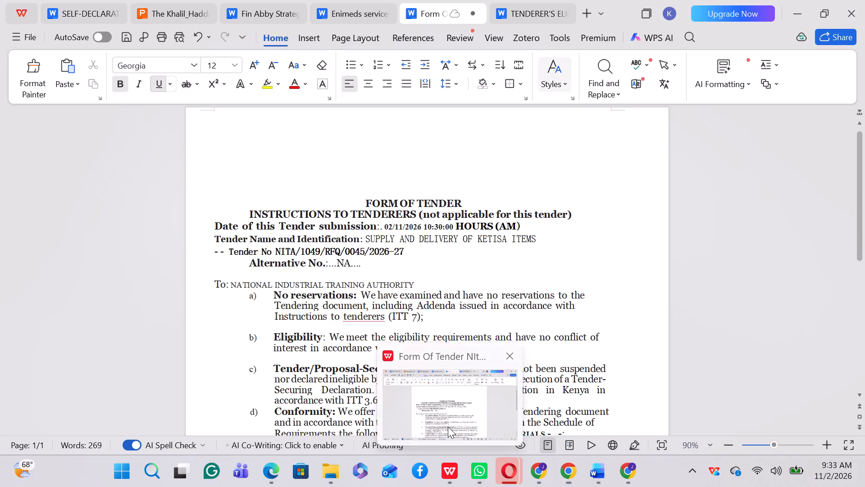
click(522, 10)
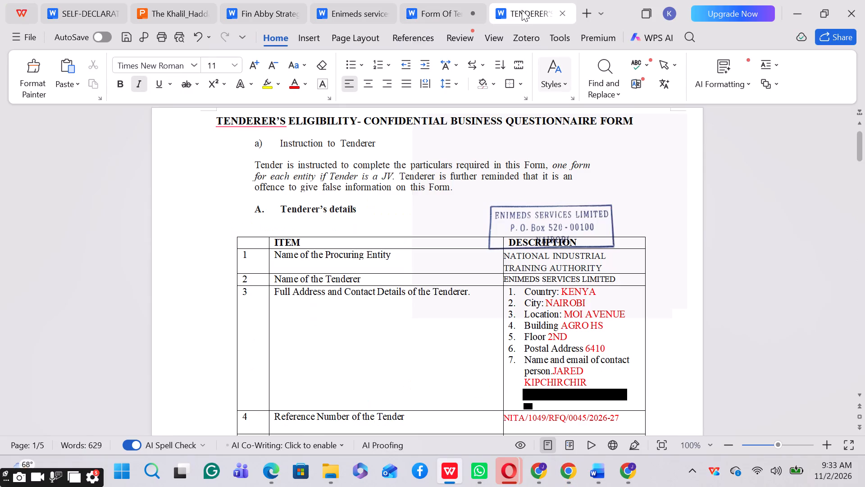
scroll(426, 351, right, 1)
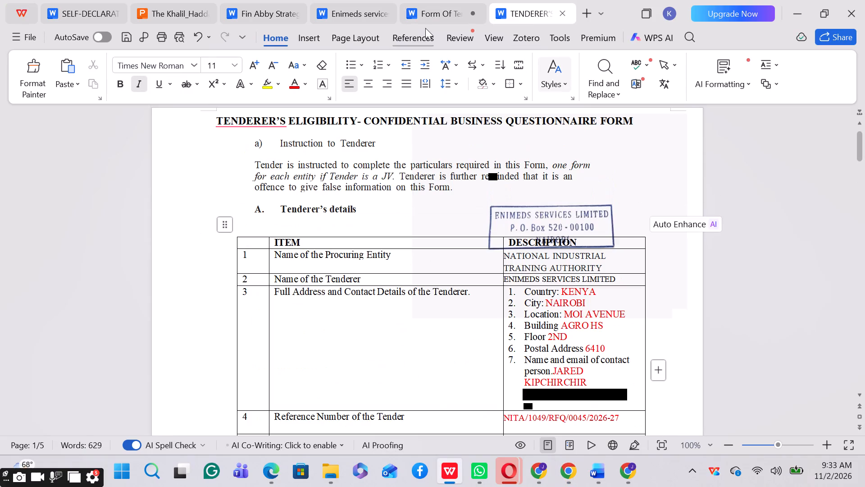
click(428, 16)
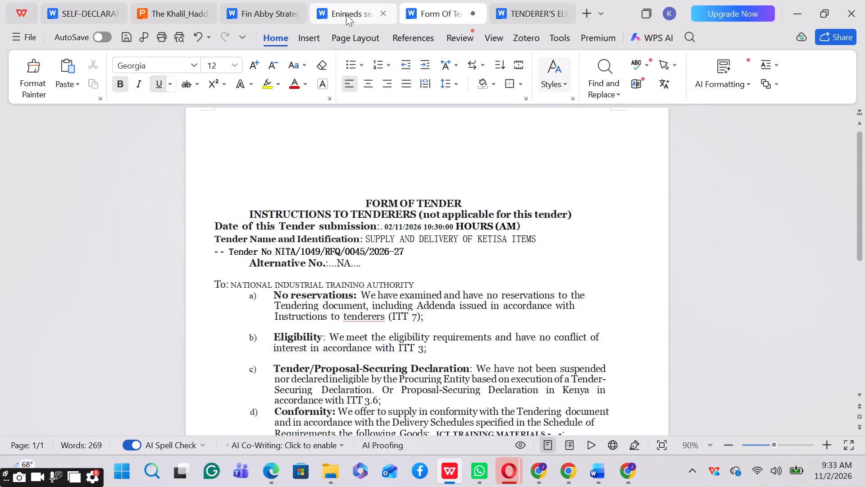
click(346, 14)
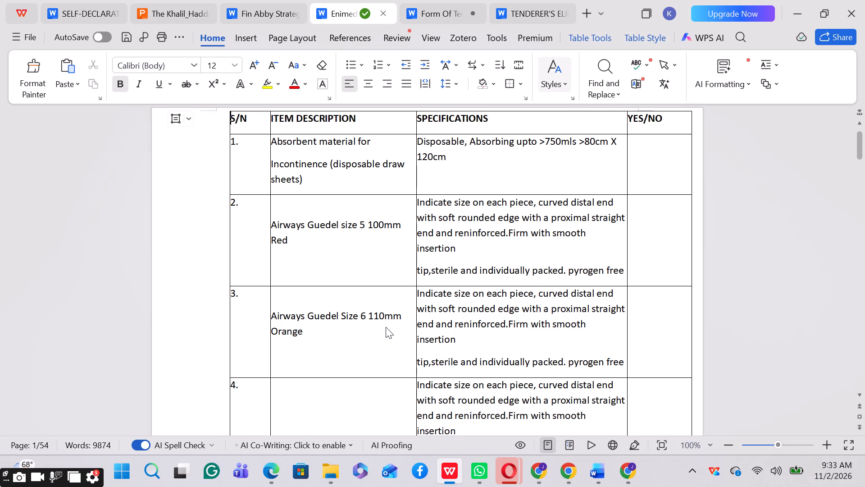
scroll(386, 327, up, 3)
scroll(386, 327, down, 2)
scroll(386, 327, up, 2)
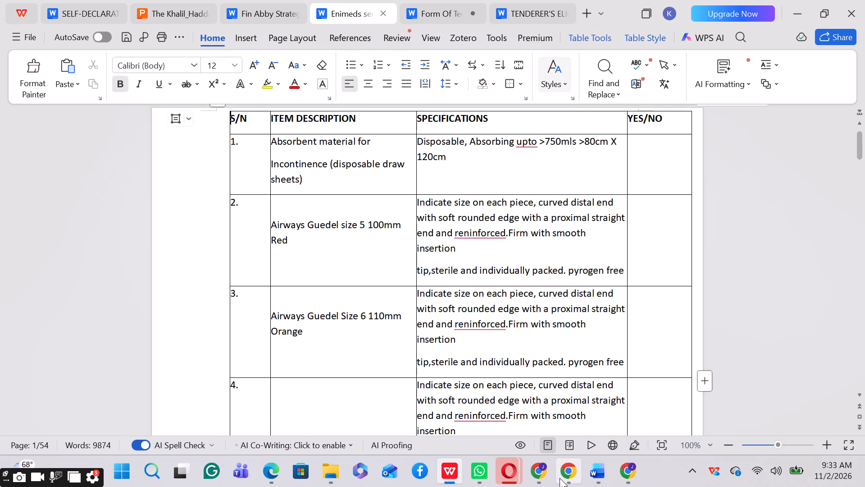
Back in Chrome, review the Non-Financial and Financial form lists on the Manage Tender page for missing reference documents.
click(569, 408)
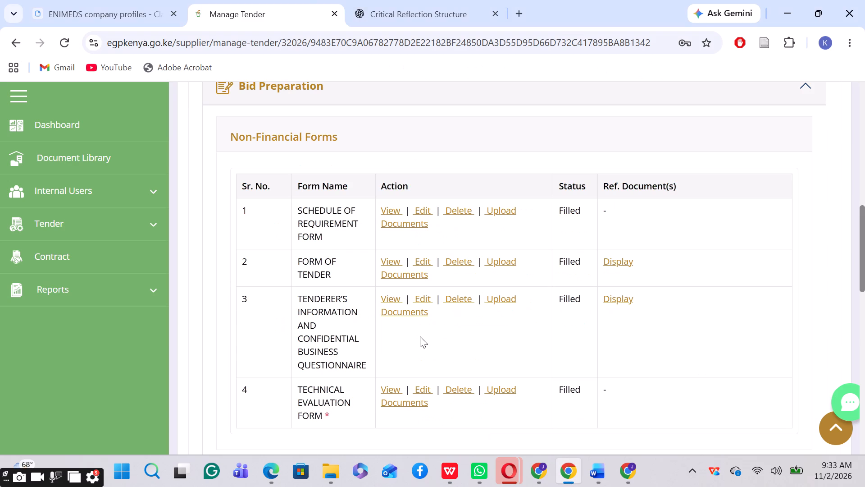
scroll(420, 336, down, 2)
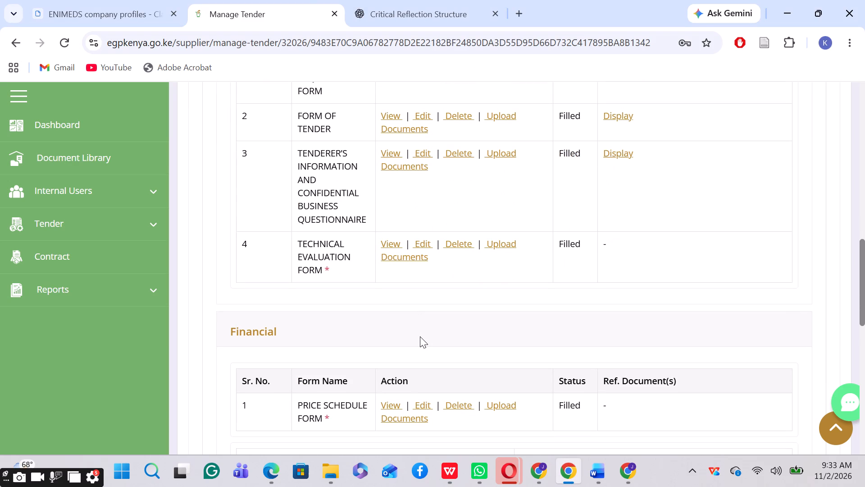
scroll(420, 336, up, 1)
scroll(420, 336, down, 1)
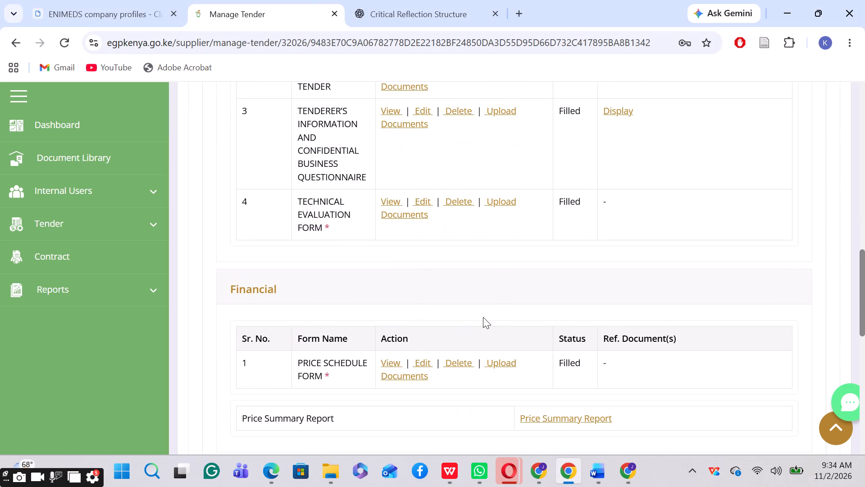
scroll(483, 317, up, 1)
scroll(483, 317, down, 1)
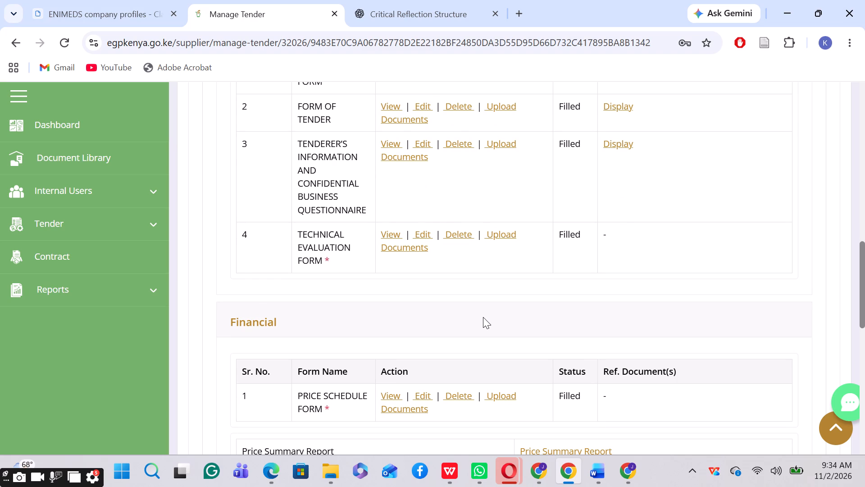
scroll(483, 317, up, 2)
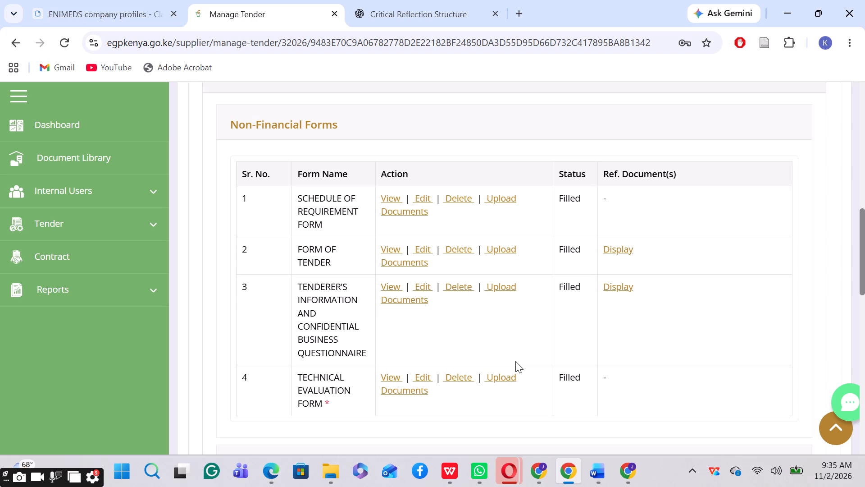
In the downloaded 32026_27-10-2026 archive, open and read the PPRA preparation notes document under Schedule of Requirement.
click(330, 464)
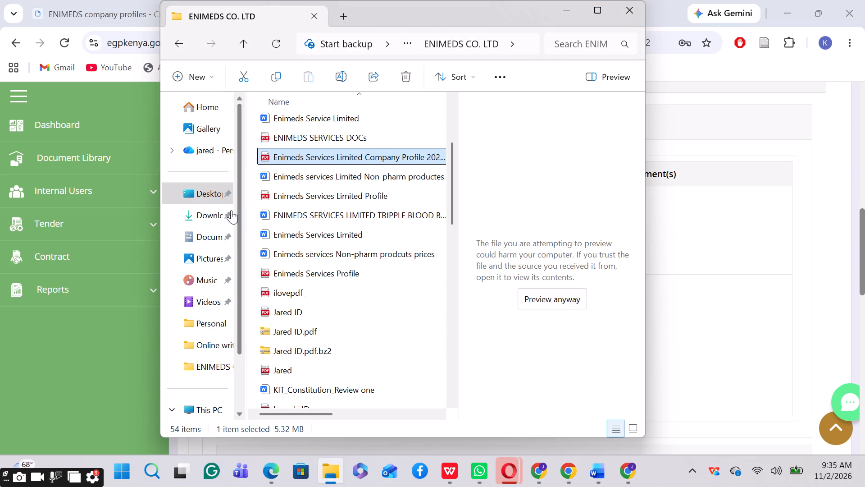
click(204, 225)
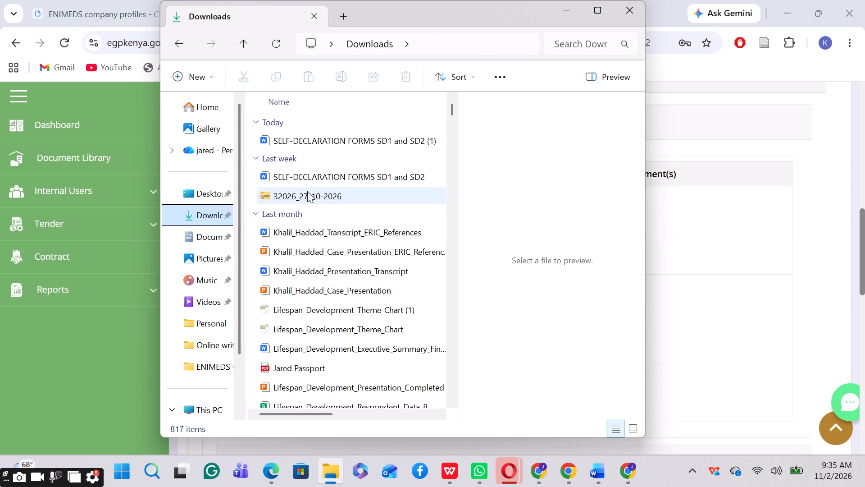
double_click(307, 191)
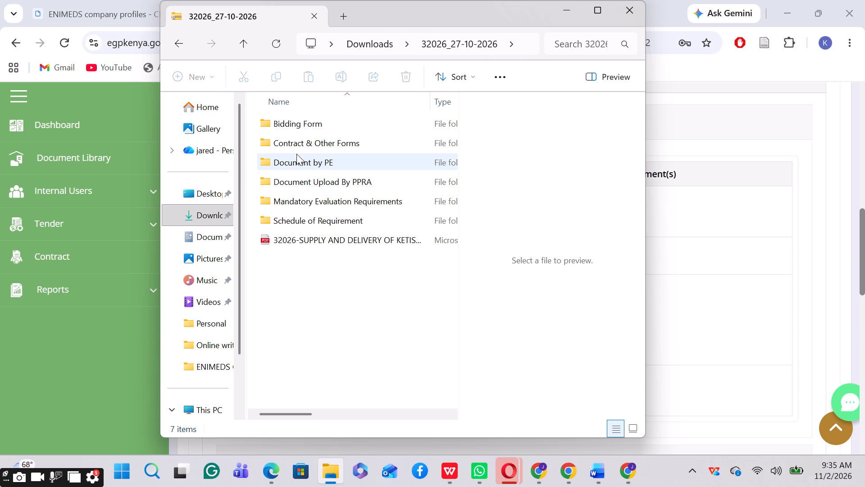
double_click(297, 218)
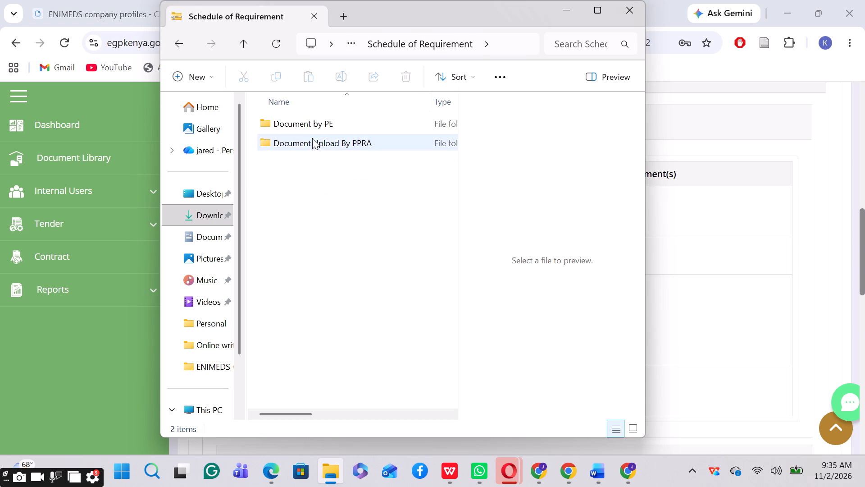
double_click(312, 138)
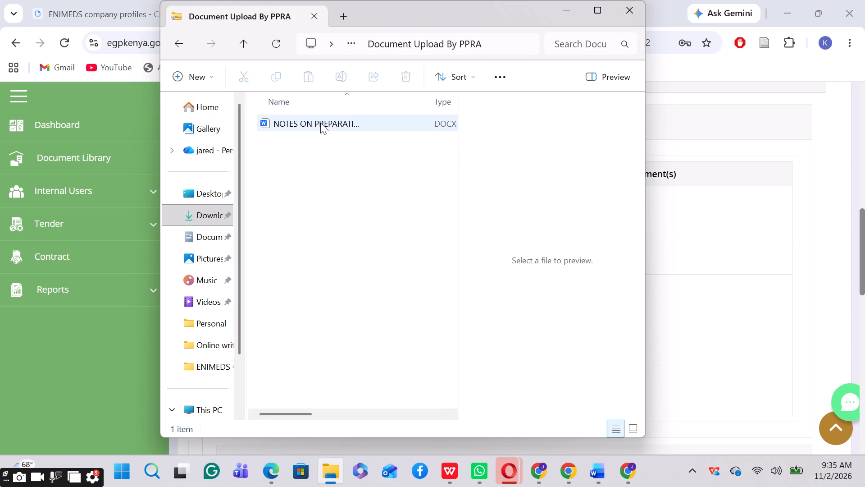
double_click(320, 123)
click(645, 259)
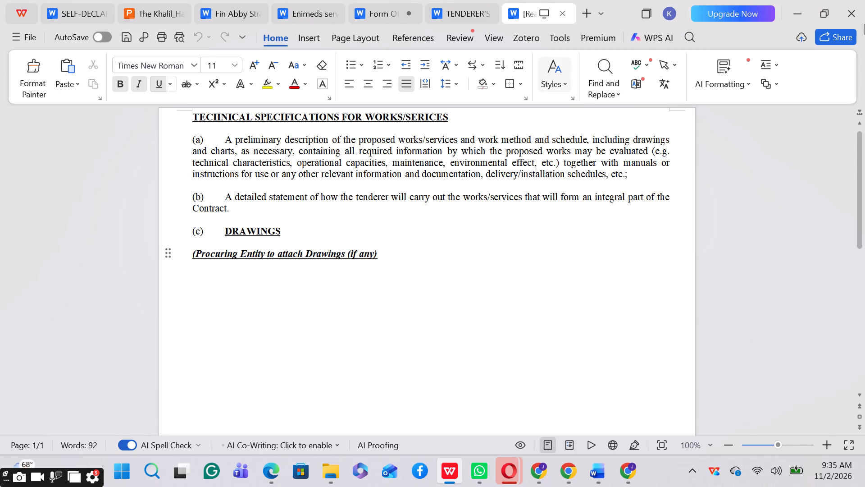
click(787, 20)
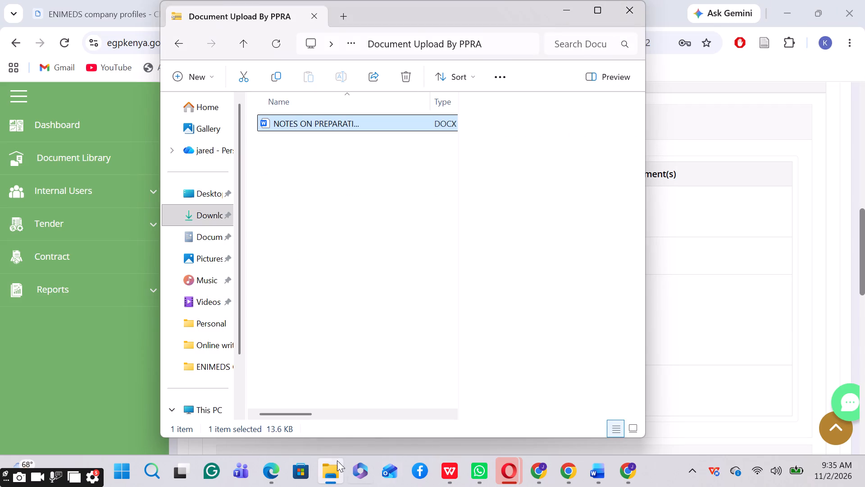
Open the sport items list PDF from the archive's Schedule of Requirement, Document by PE folder and read it.
click(320, 420)
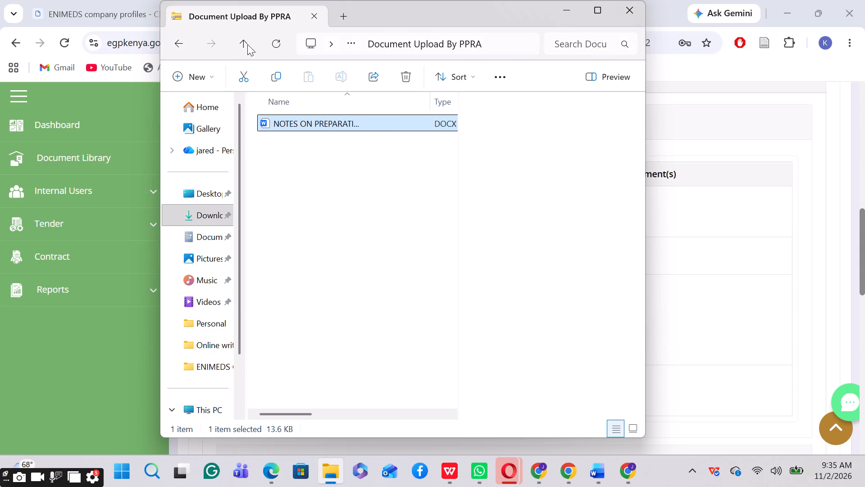
click(242, 41)
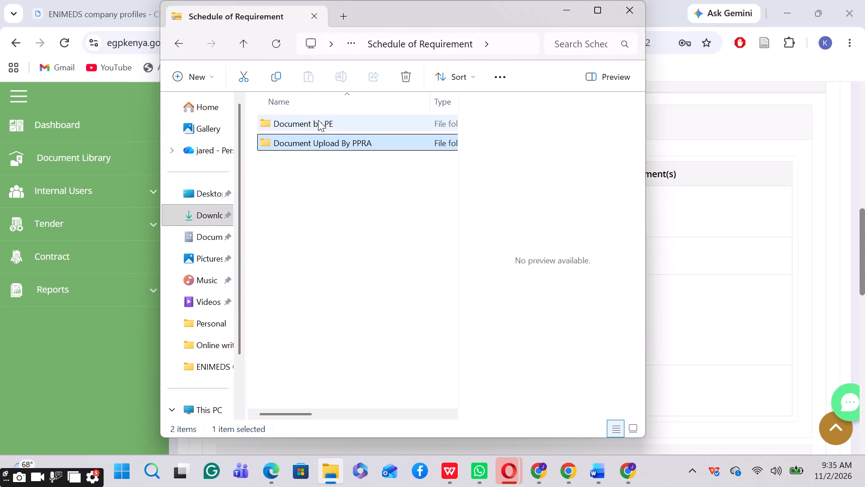
click(250, 42)
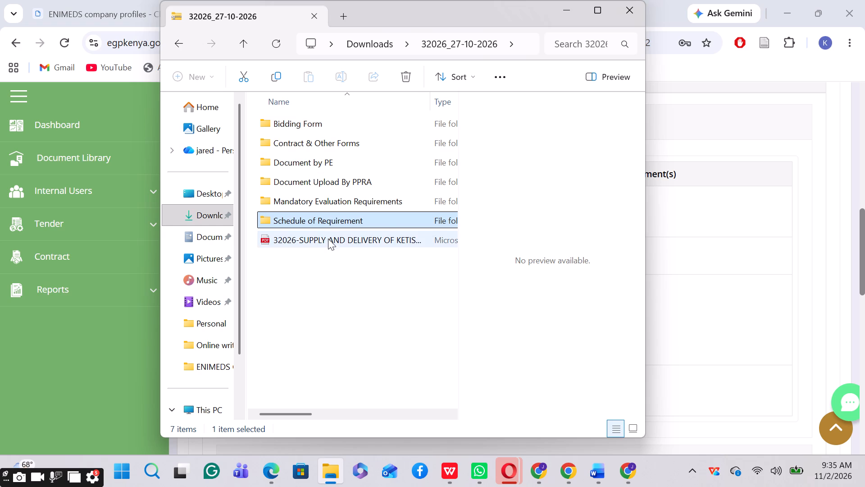
click(242, 36)
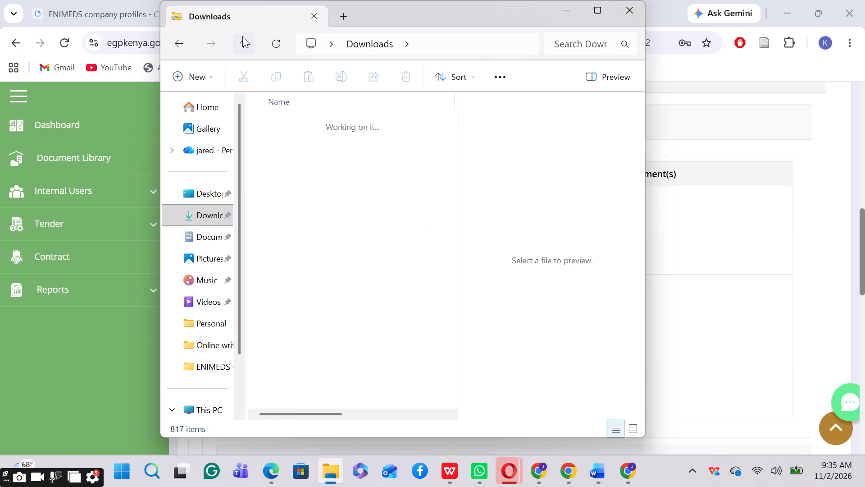
double_click(315, 199)
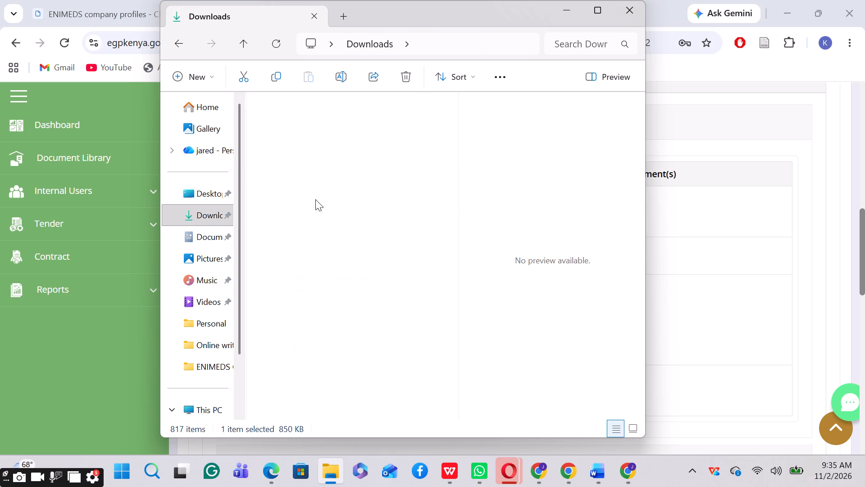
double_click(306, 221)
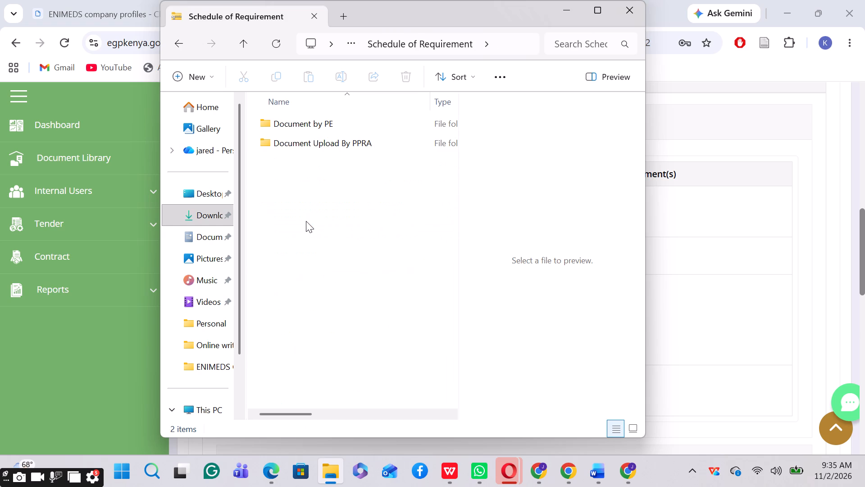
double_click(309, 126)
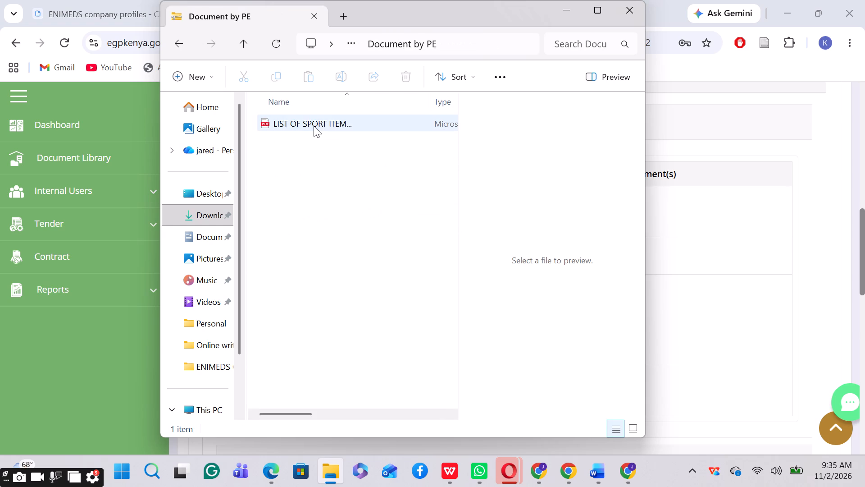
double_click(314, 126)
scroll(411, 287, down, 6)
scroll(411, 287, up, 4)
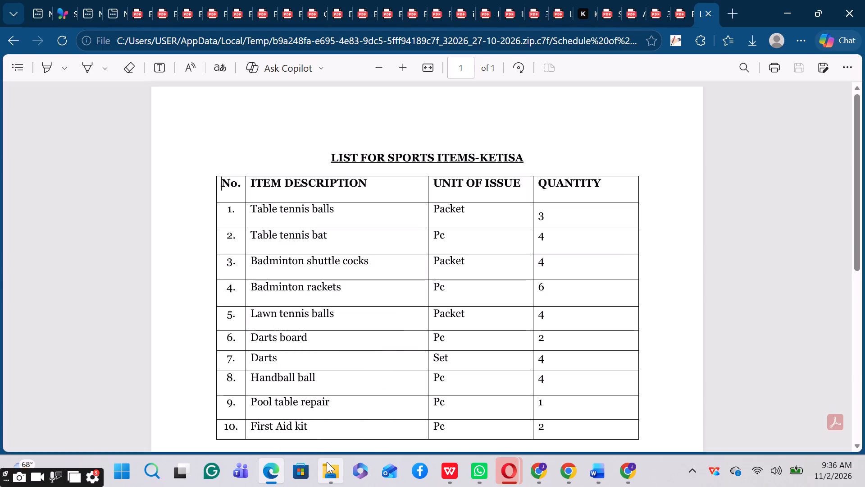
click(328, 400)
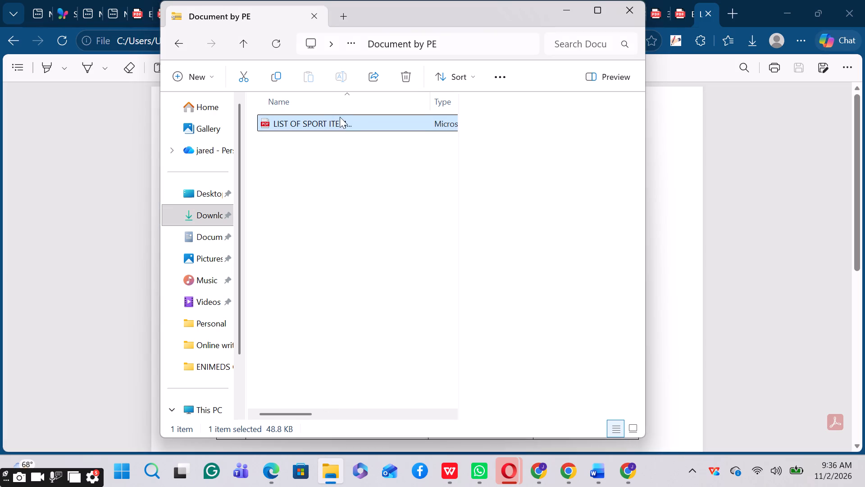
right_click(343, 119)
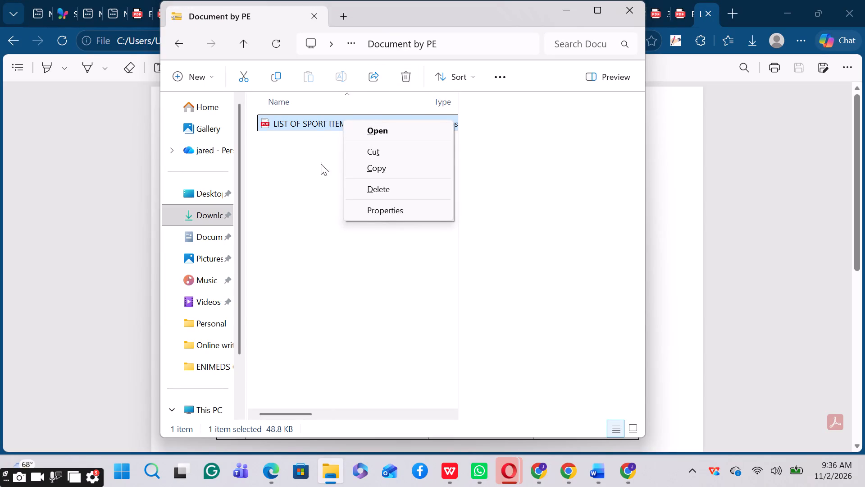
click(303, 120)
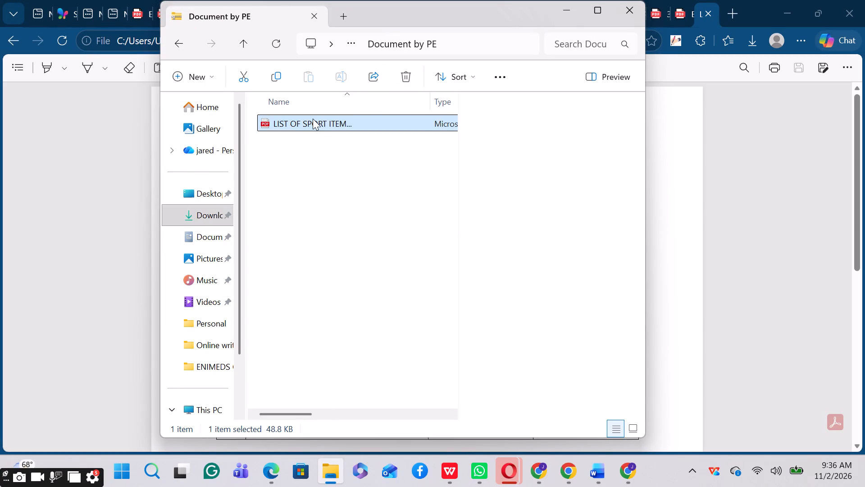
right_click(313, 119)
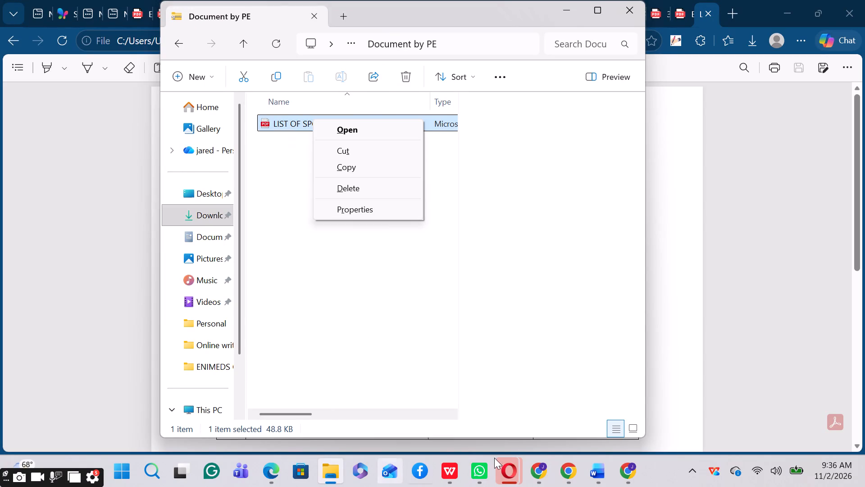
Back in Chrome, open the document upload form for the TECHNICAL EVALUATION FORM.
click(557, 477)
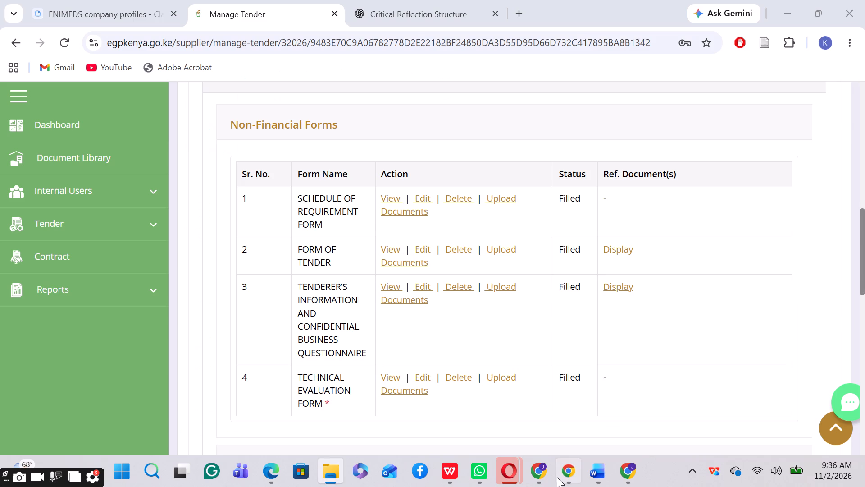
click(509, 379)
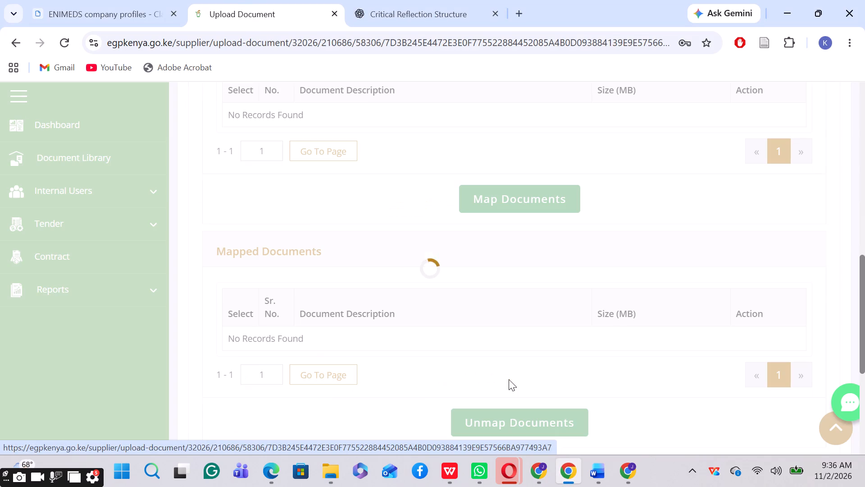
scroll(499, 215, up, 3)
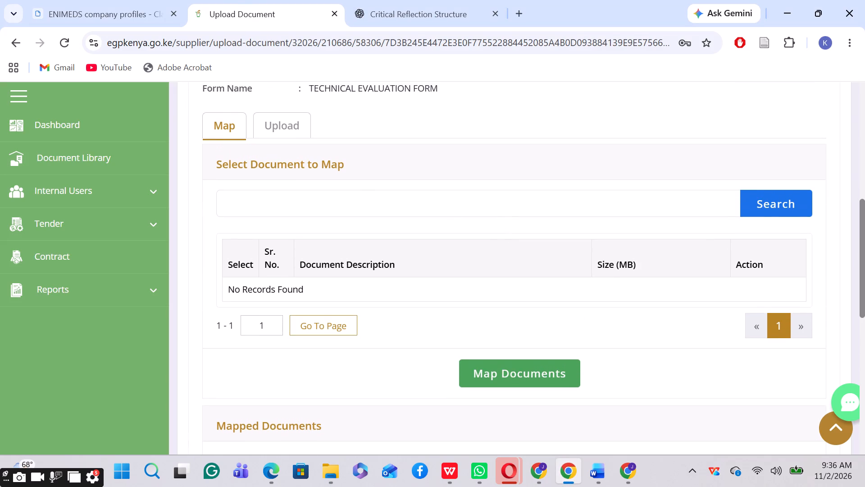
scroll(360, 188, up, 1)
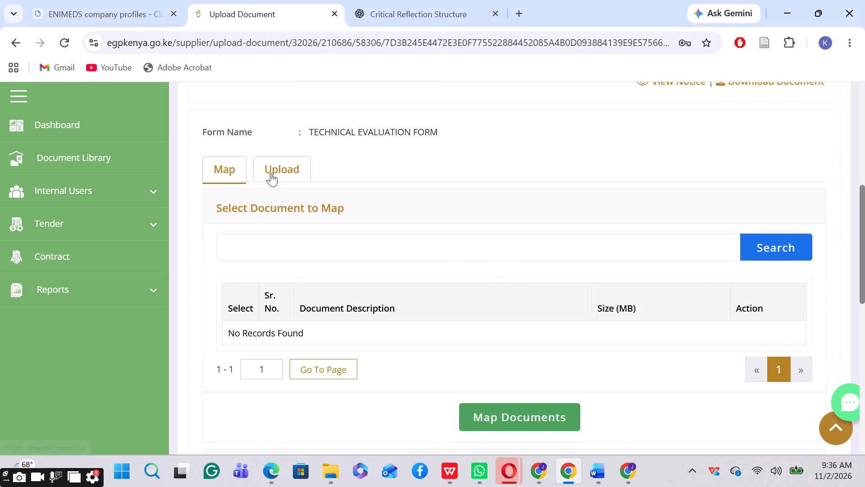
click(271, 173)
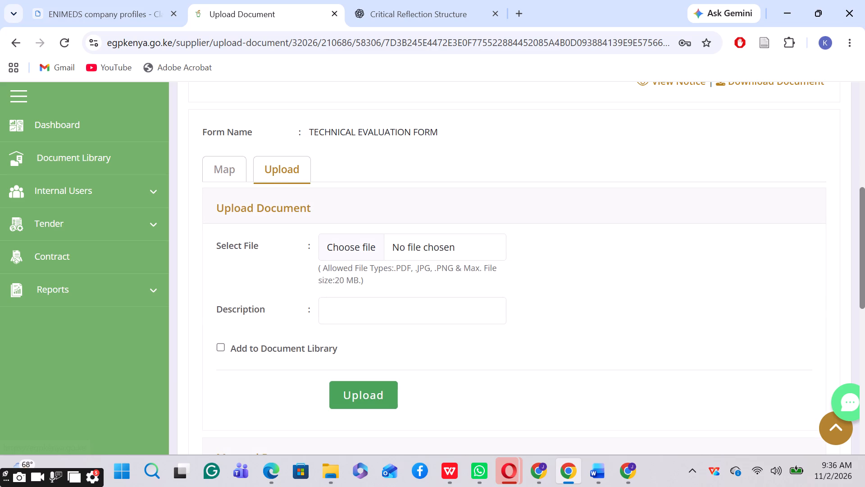
Select the 32026_27-10-2026 archive from Downloads for the TECHNICAL EVALUATION FORM upload, and reopen the file selection.
click(350, 248)
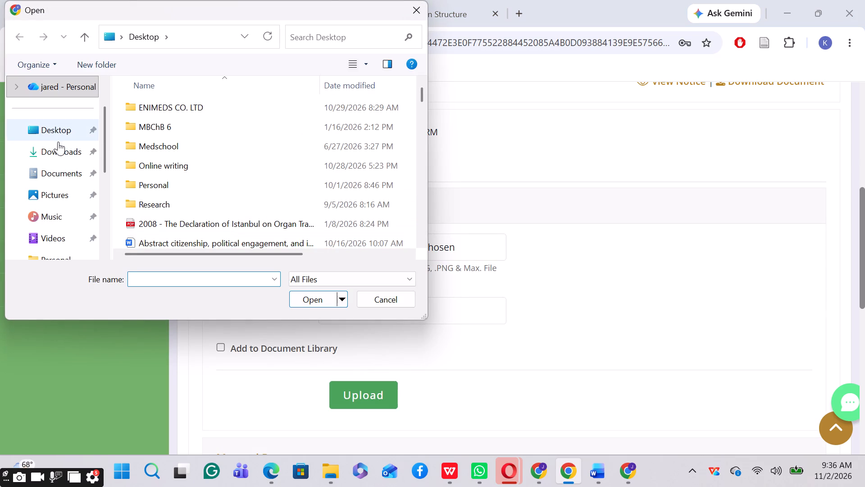
click(55, 151)
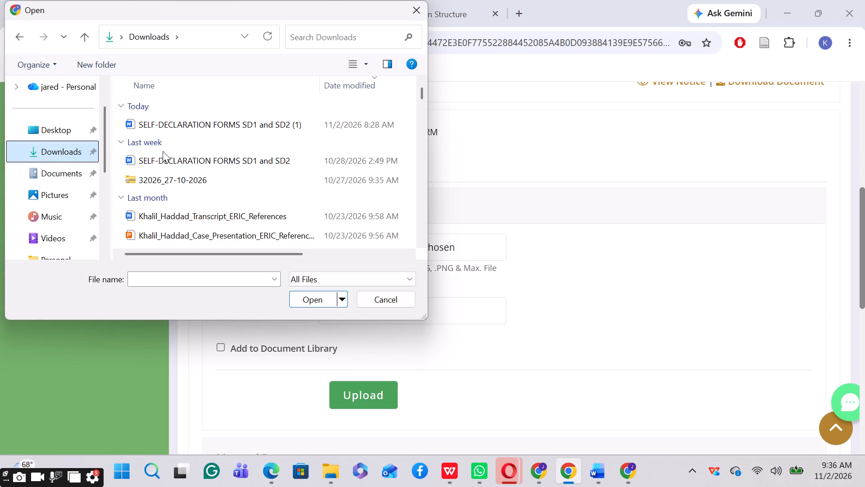
double_click(162, 181)
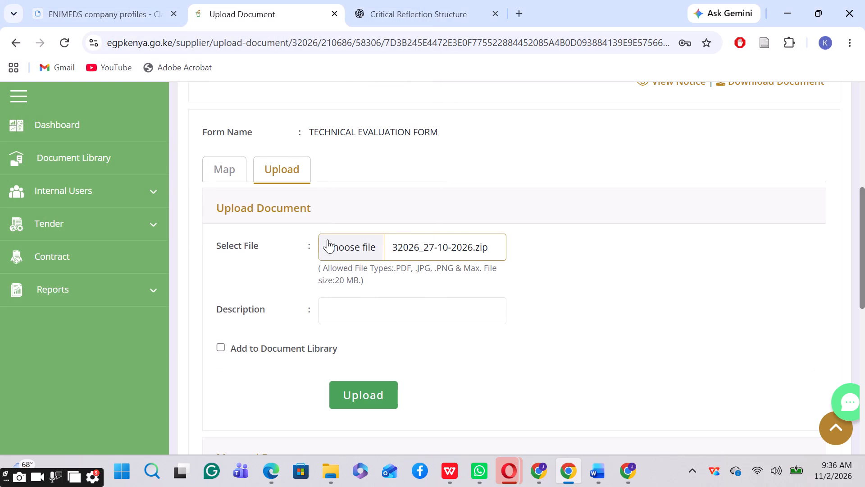
click(363, 242)
Open the LIST OF SPORT ITEM PDF from the Document by PE folder in Edge and check the viewer's options and table of contents.
click(341, 467)
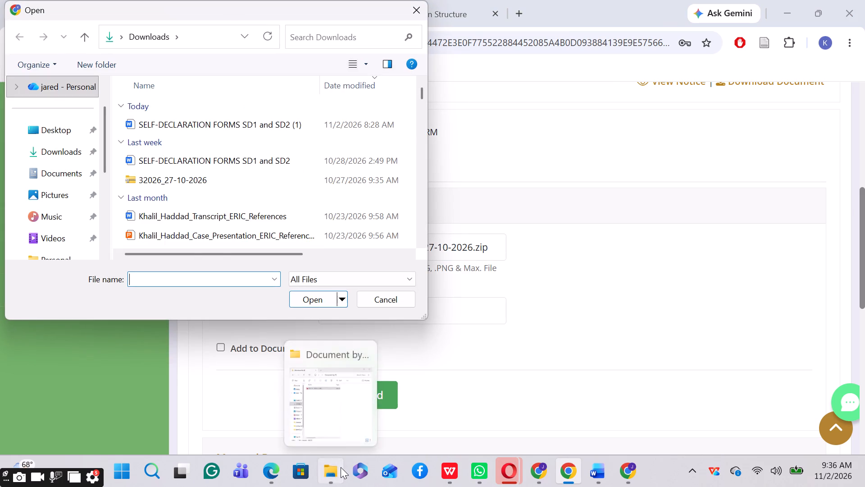
click(338, 423)
double_click(396, 121)
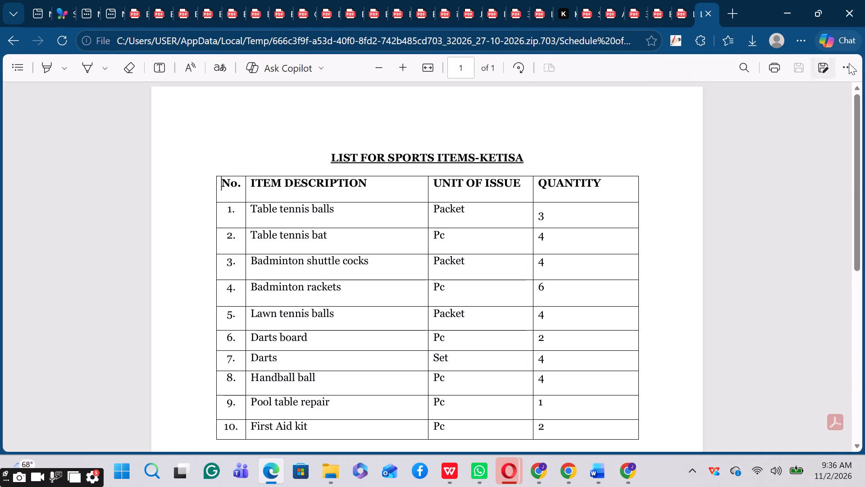
click(845, 63)
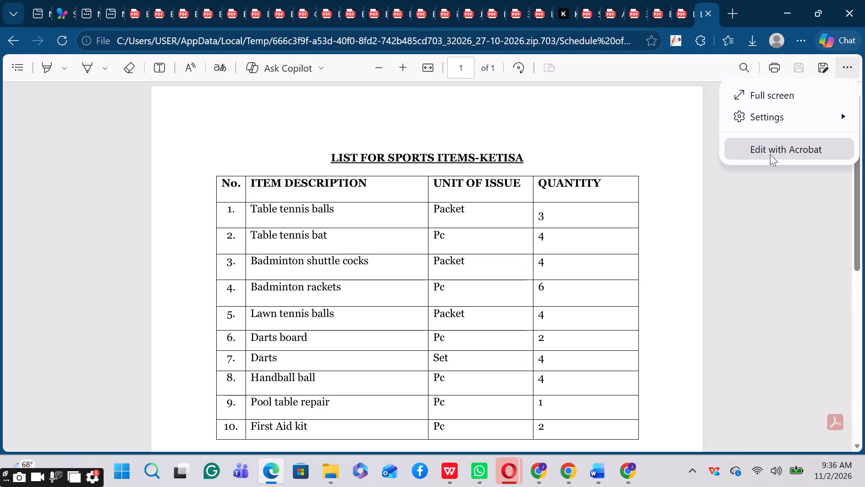
click(26, 73)
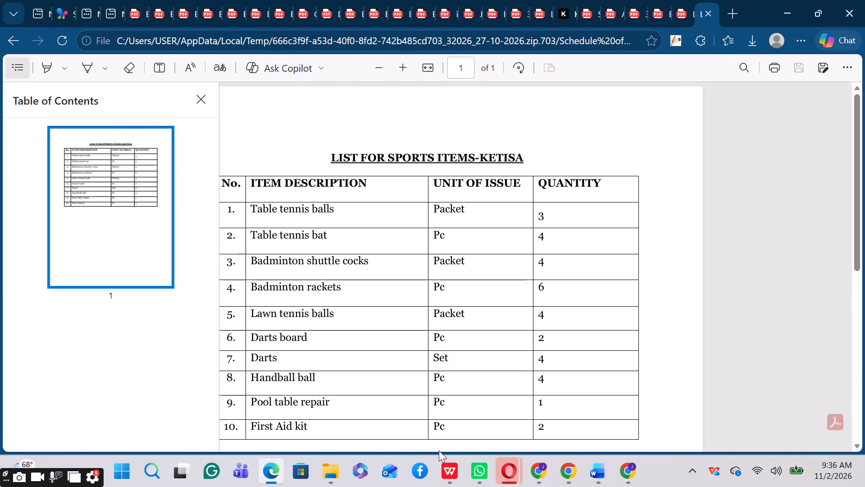
click(330, 420)
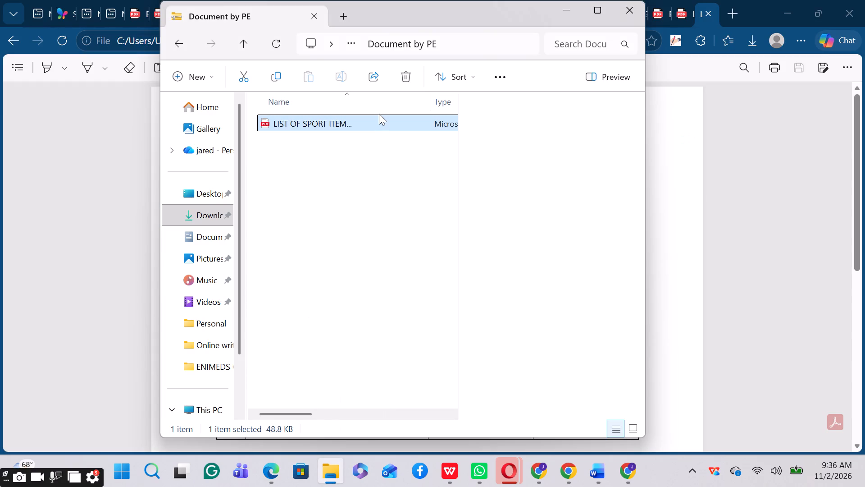
right_click(379, 115)
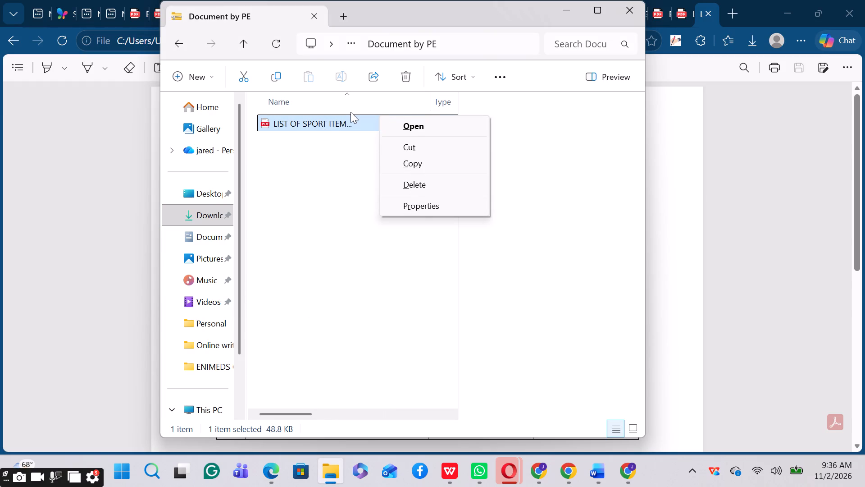
click(325, 125)
double_click(325, 125)
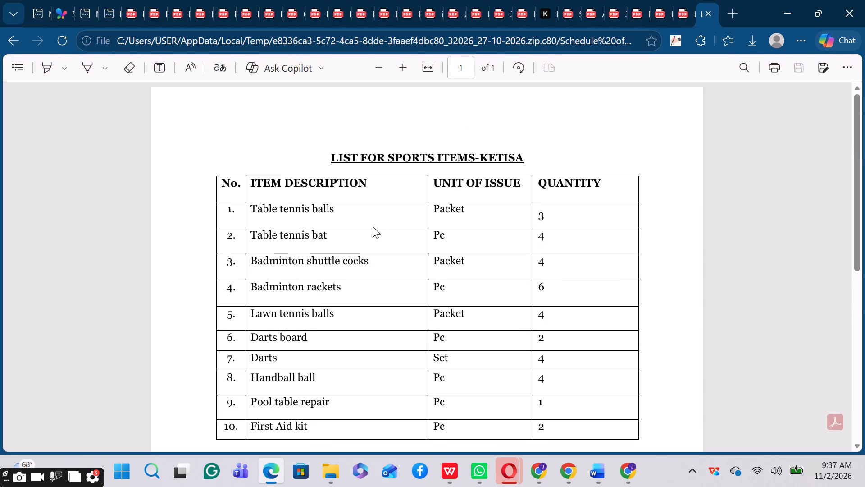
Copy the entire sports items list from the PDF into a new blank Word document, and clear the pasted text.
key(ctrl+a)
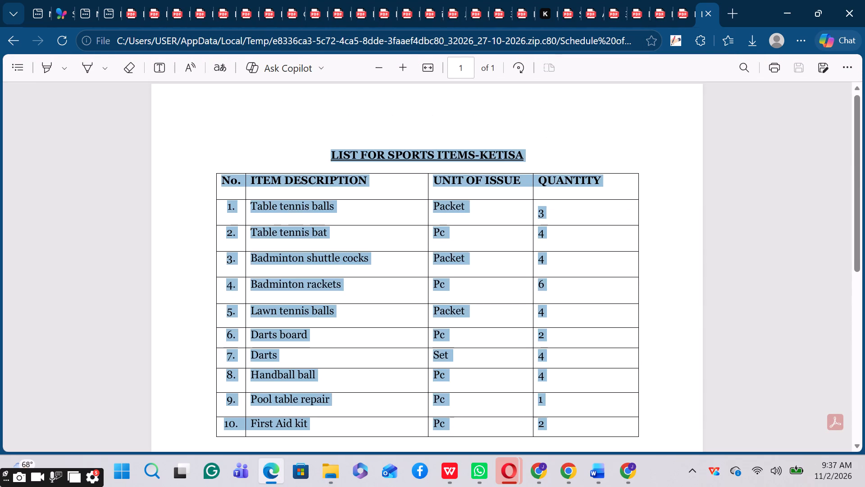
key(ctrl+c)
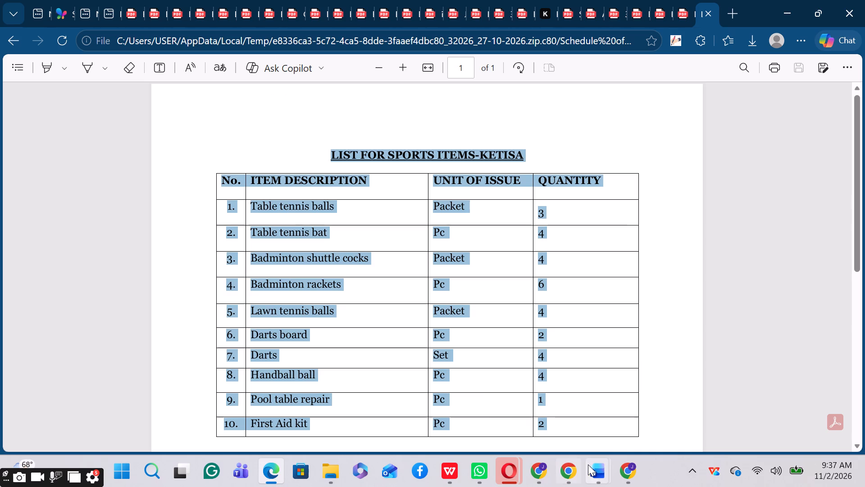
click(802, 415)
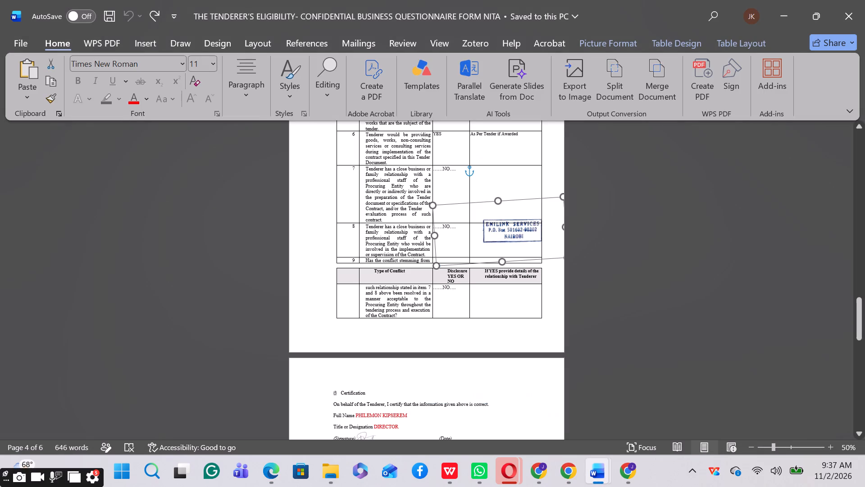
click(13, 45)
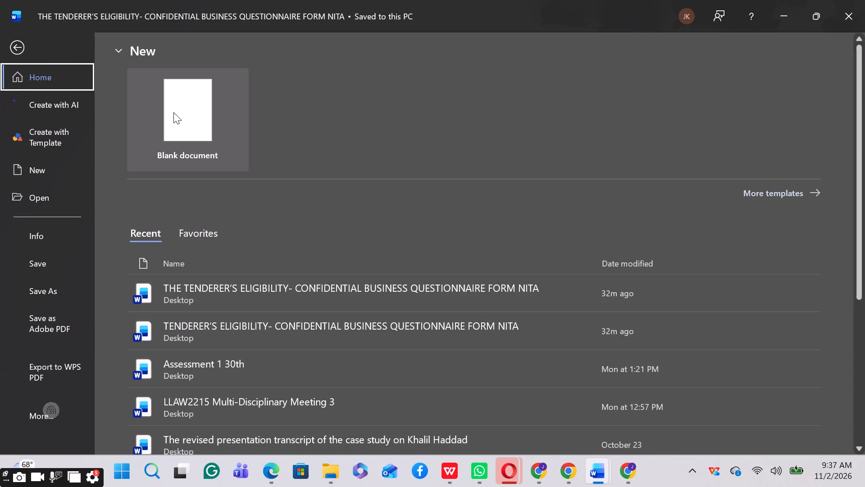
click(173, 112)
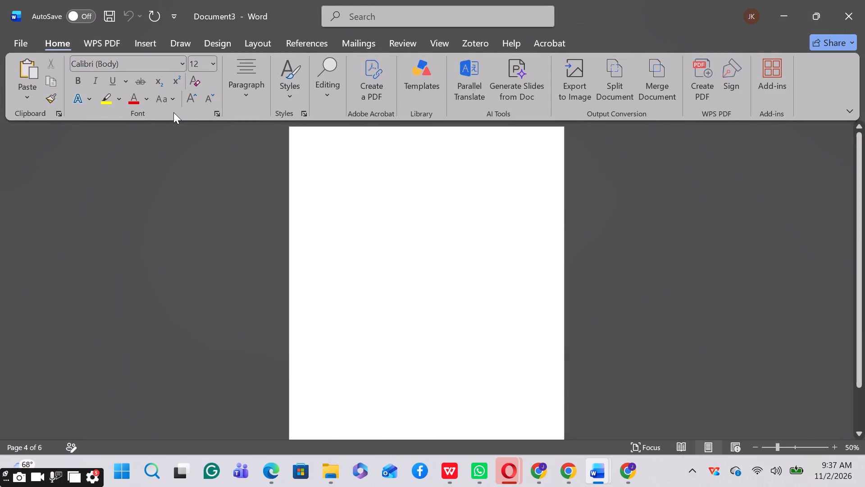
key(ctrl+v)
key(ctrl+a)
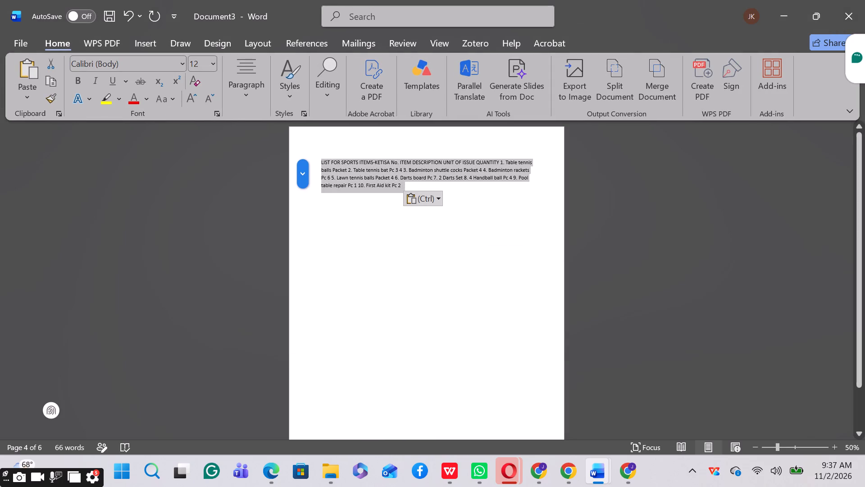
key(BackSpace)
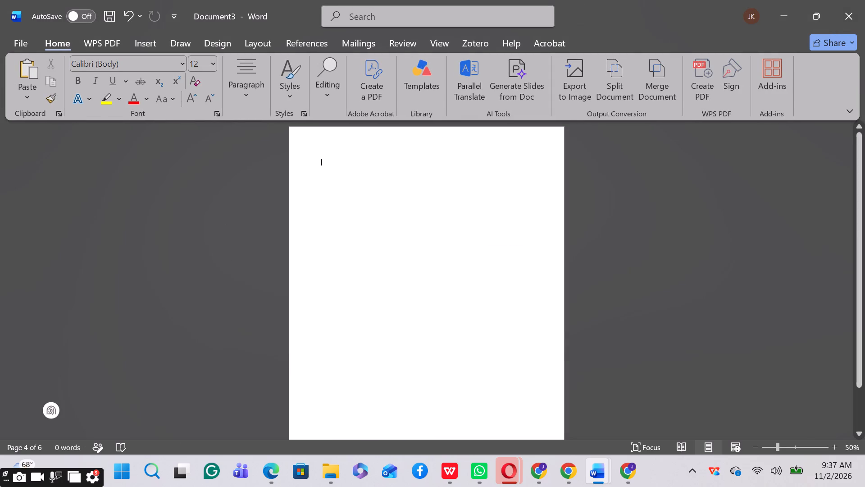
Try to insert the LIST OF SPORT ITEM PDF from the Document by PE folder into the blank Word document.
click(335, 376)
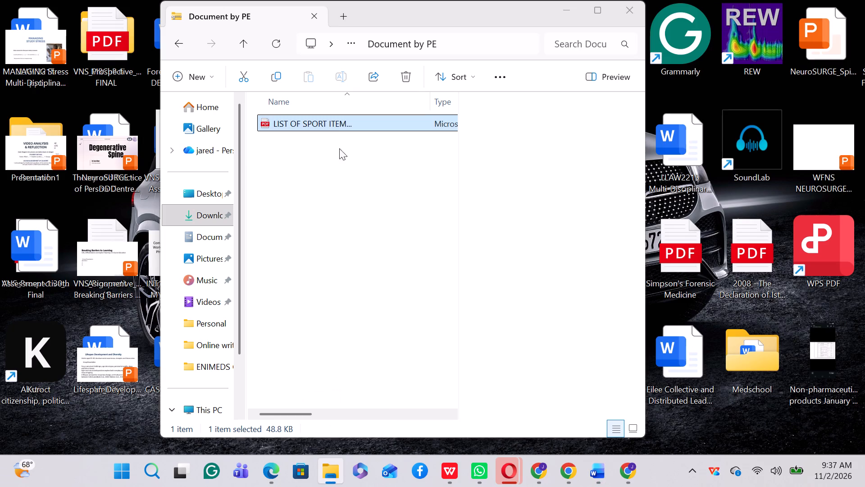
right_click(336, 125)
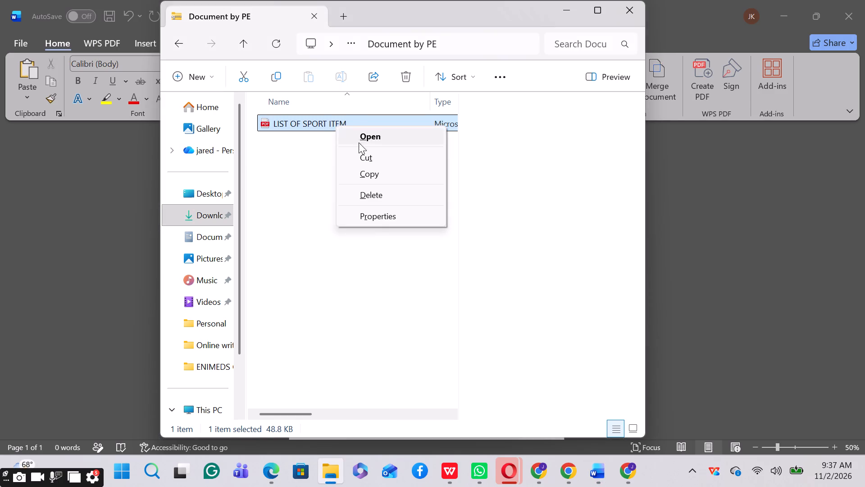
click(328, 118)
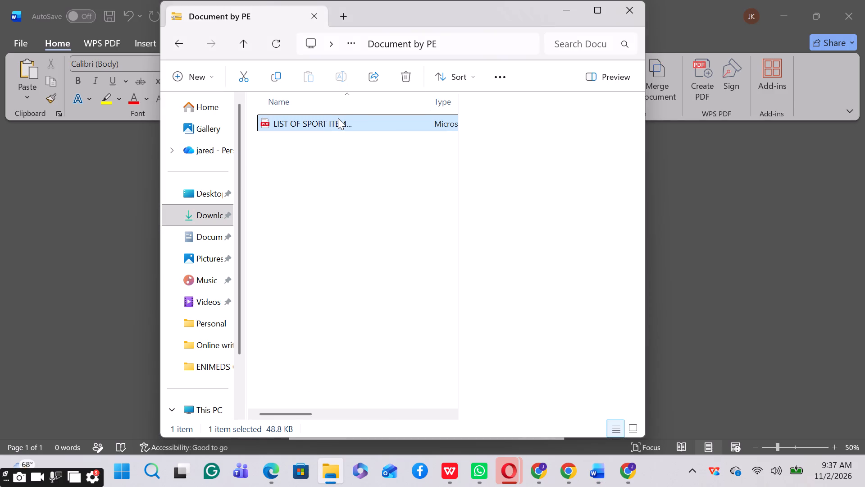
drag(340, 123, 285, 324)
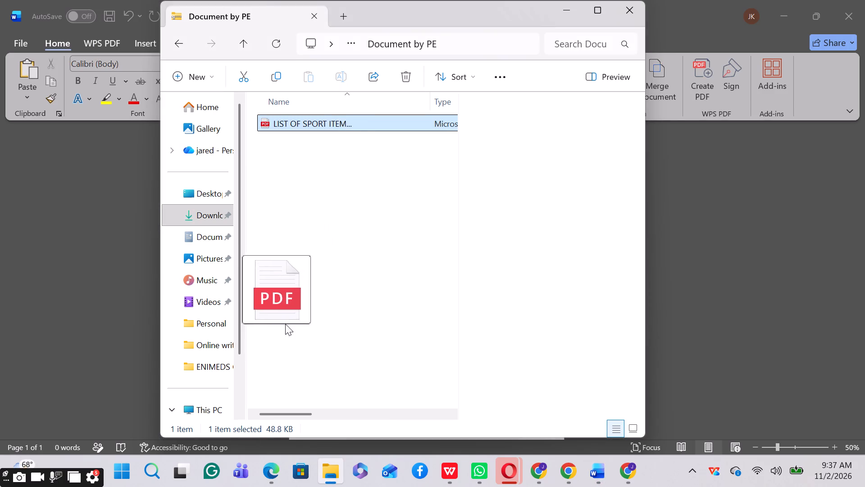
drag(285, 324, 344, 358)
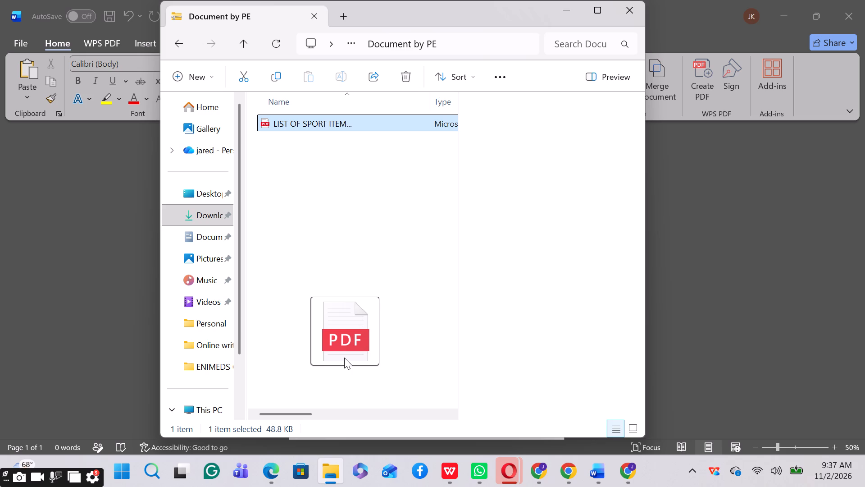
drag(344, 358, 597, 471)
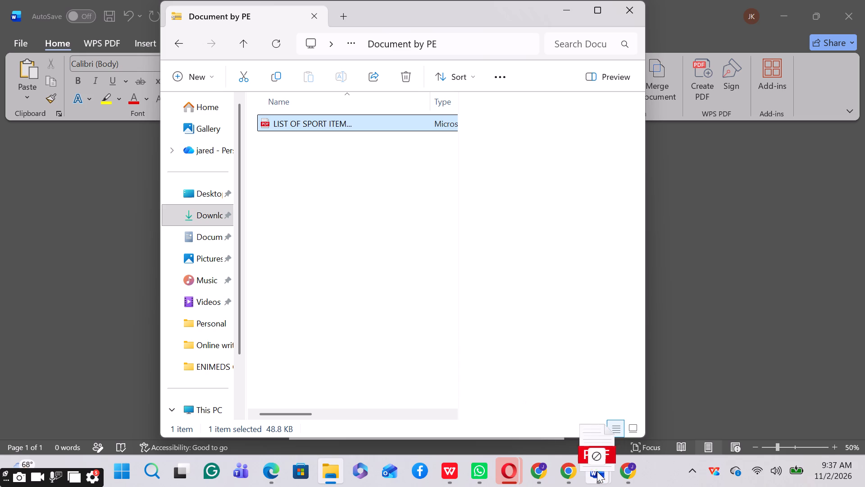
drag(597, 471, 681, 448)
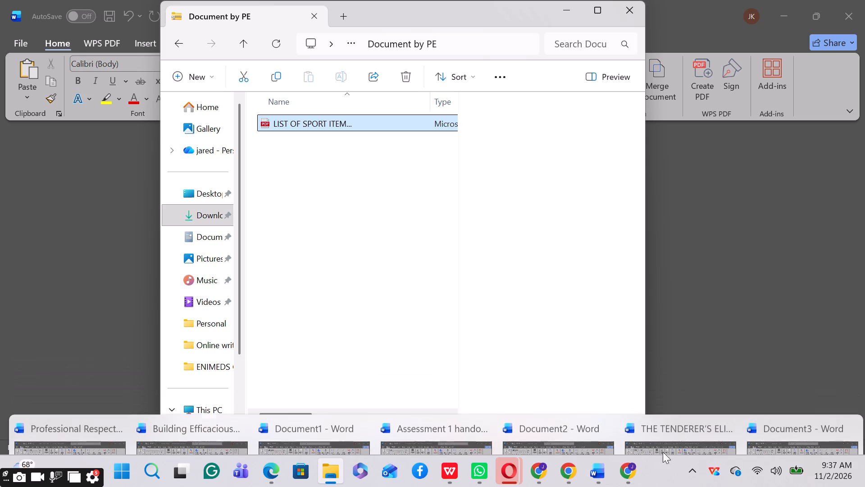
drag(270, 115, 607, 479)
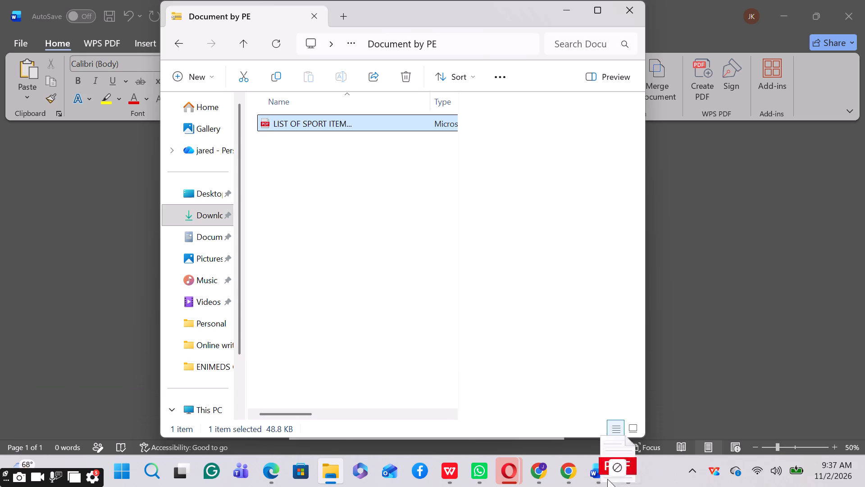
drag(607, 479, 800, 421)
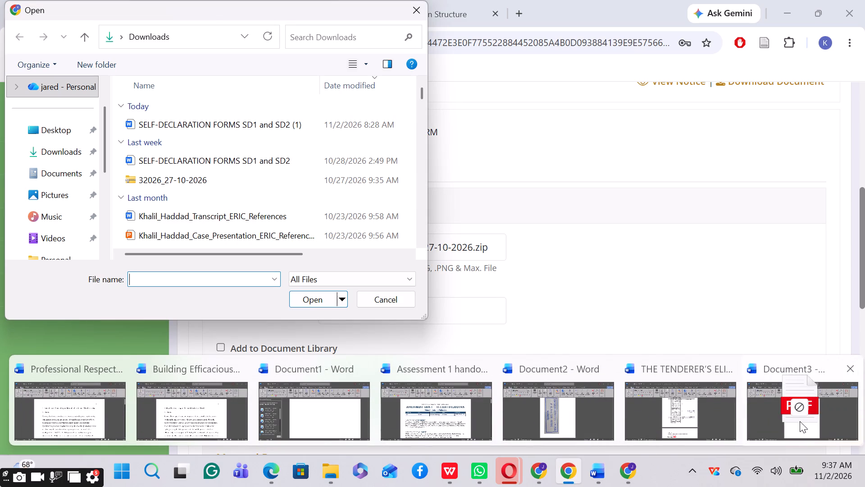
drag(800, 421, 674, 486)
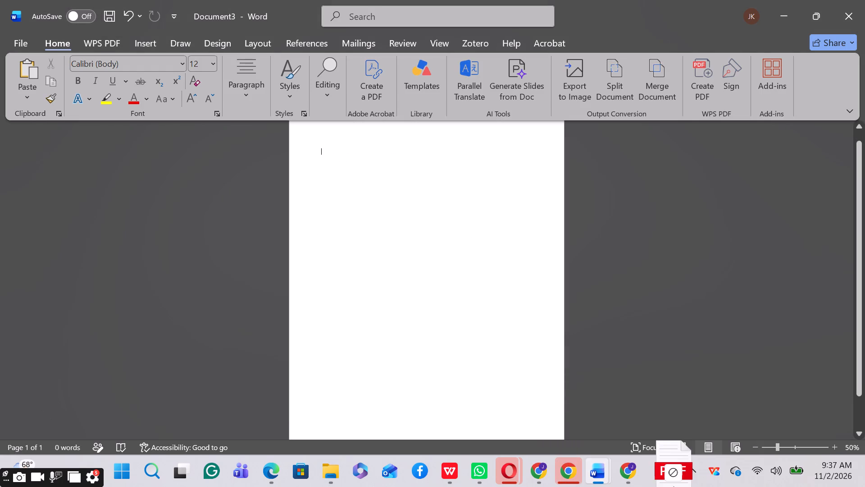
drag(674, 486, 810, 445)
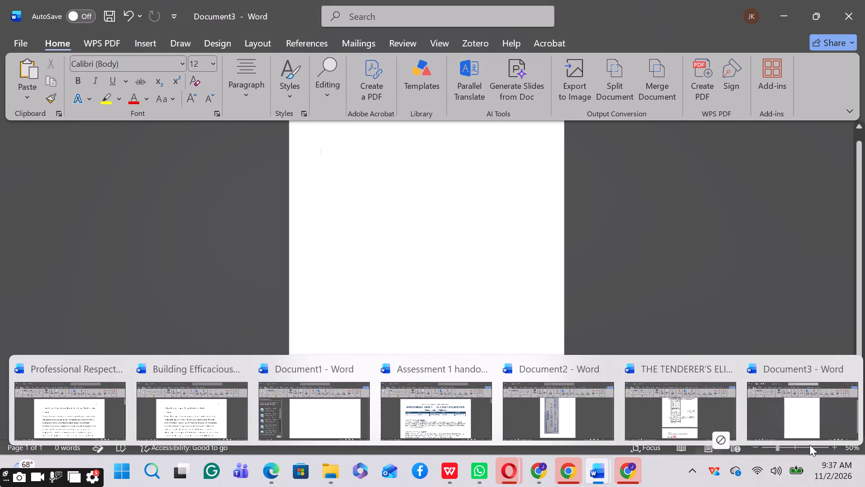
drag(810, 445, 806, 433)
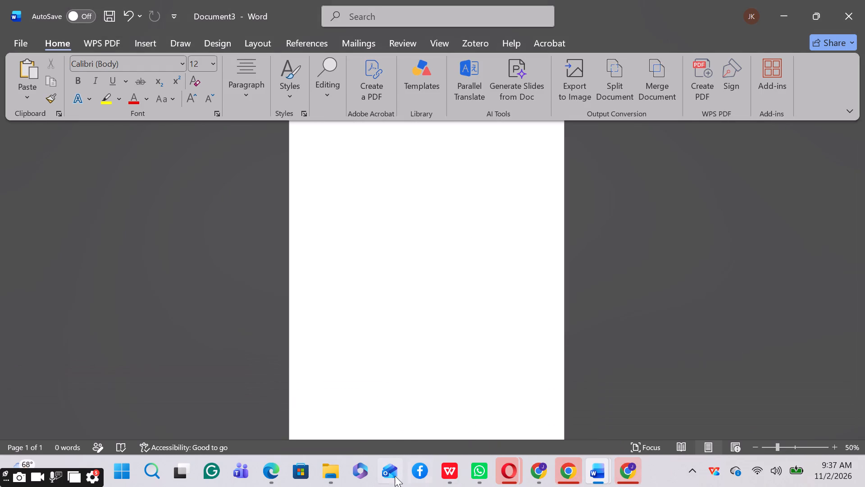
Switch to WPS Office and create a new blank document for the LIST OF SPORT ITEM PDF.
click(442, 438)
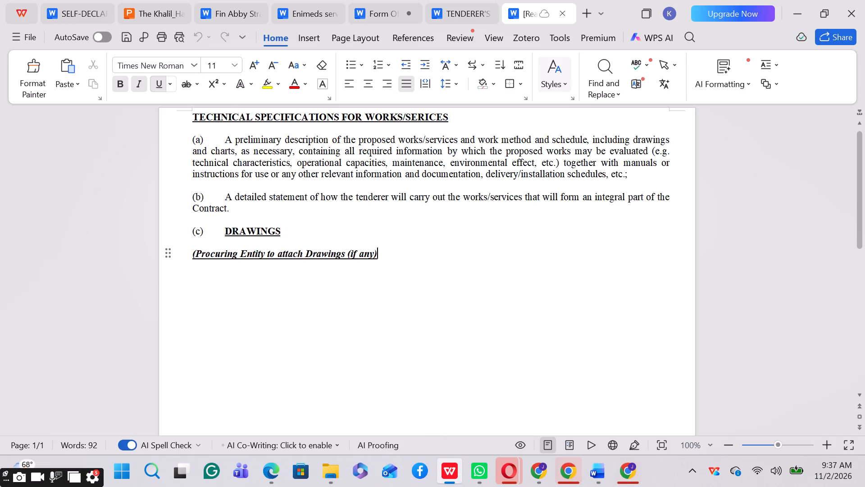
click(9, 38)
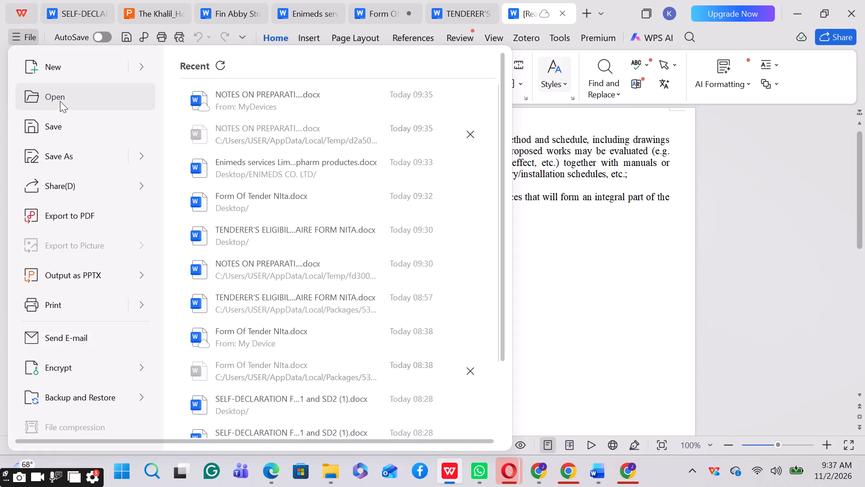
click(61, 77)
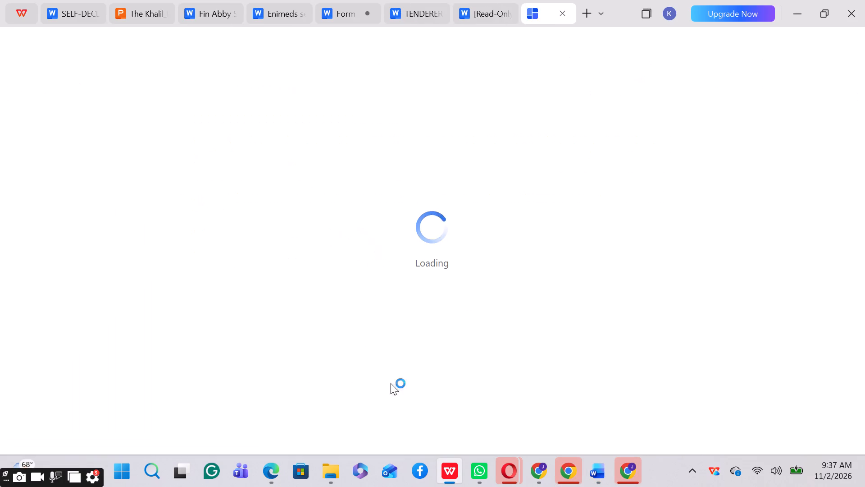
click(329, 483)
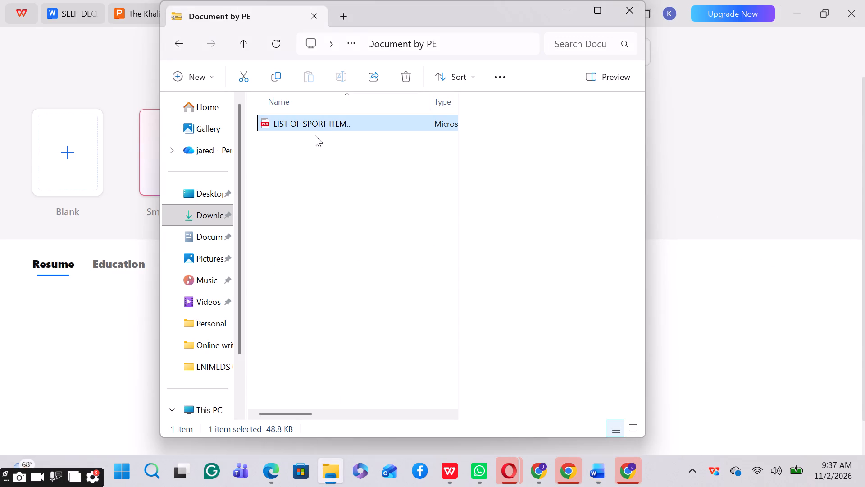
drag(317, 125, 78, 182)
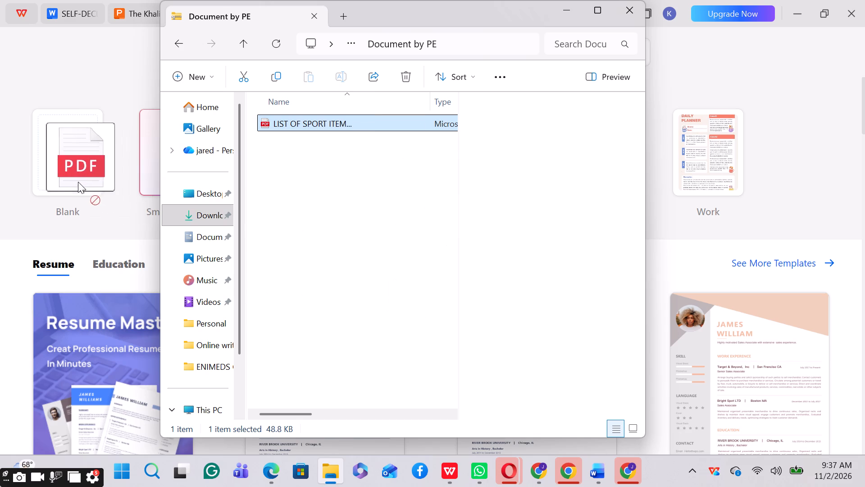
drag(78, 182, 78, 181)
click(78, 181)
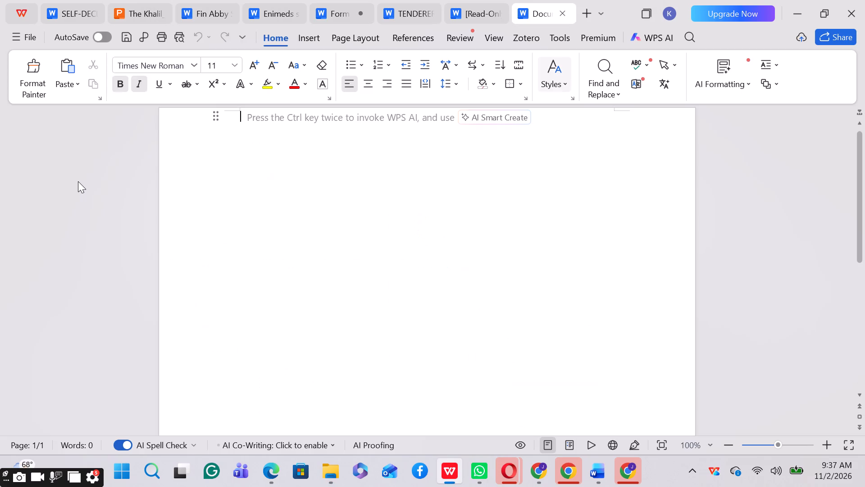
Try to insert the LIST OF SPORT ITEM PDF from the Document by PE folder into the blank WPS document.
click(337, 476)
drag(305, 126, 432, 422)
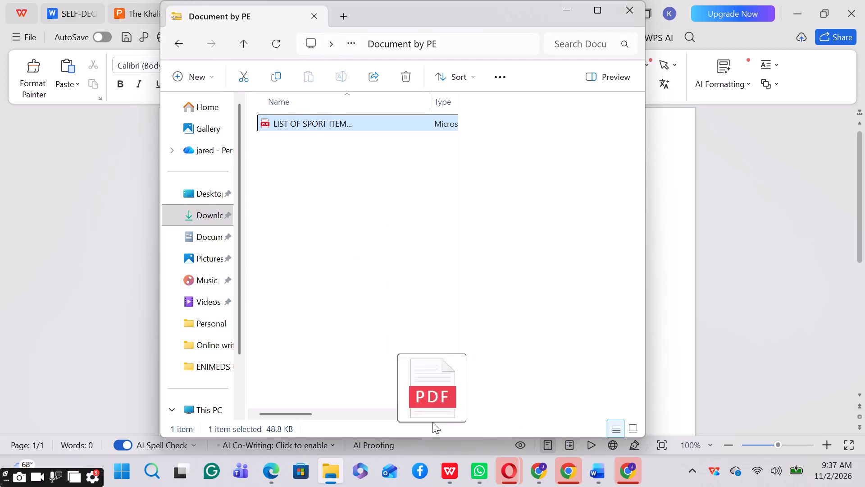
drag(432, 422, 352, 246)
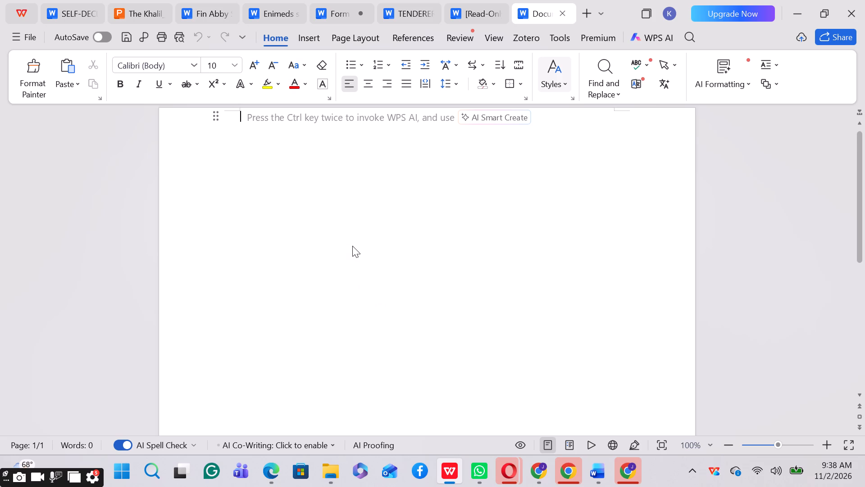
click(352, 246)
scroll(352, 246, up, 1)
Switch to File Explorer and share the LIST OF SPORT ITEM PDF from the Document by PE folder through WhatsApp.
click(337, 469)
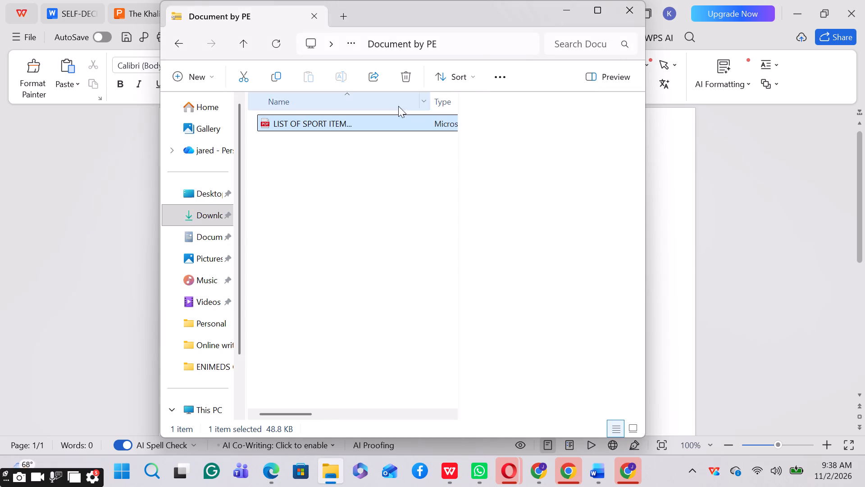
click(392, 124)
click(392, 124)
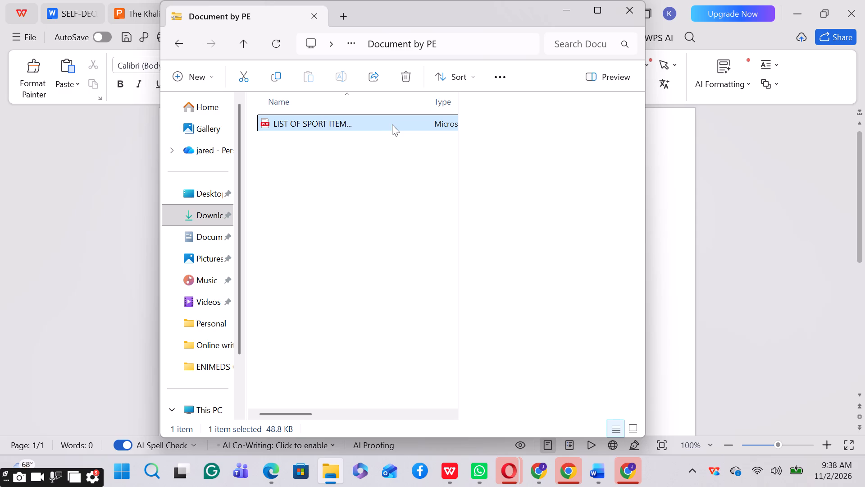
click(393, 125)
click(393, 125)
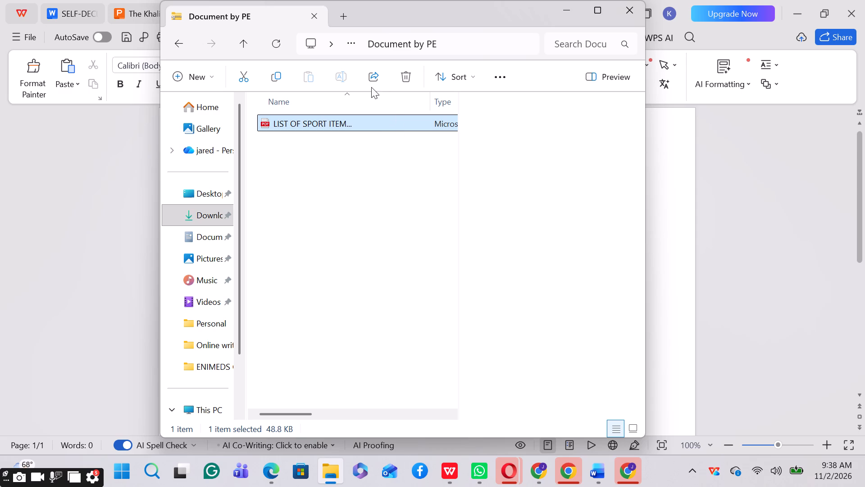
click(370, 79)
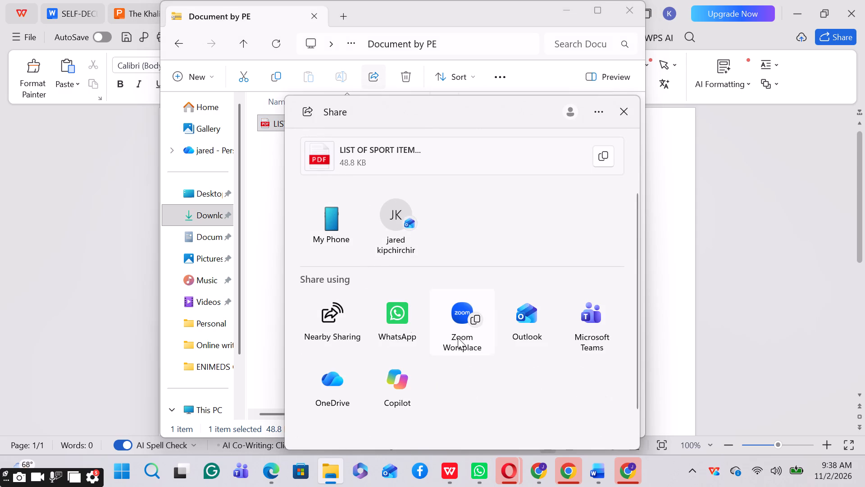
click(391, 314)
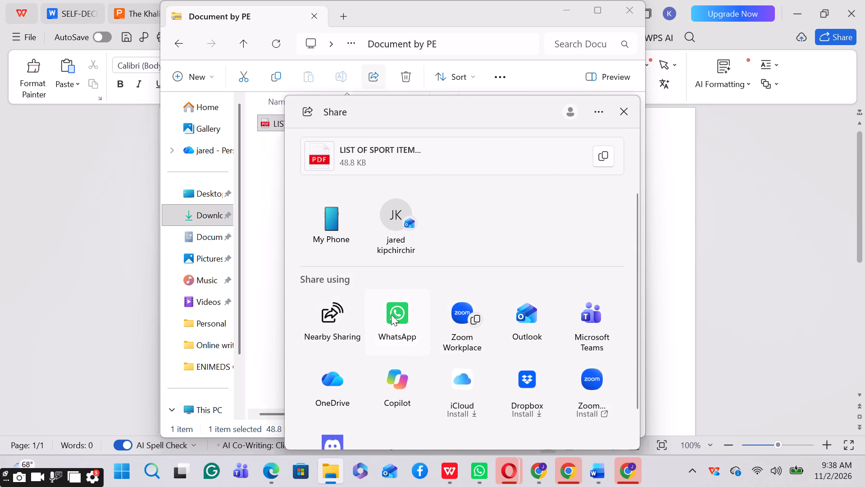
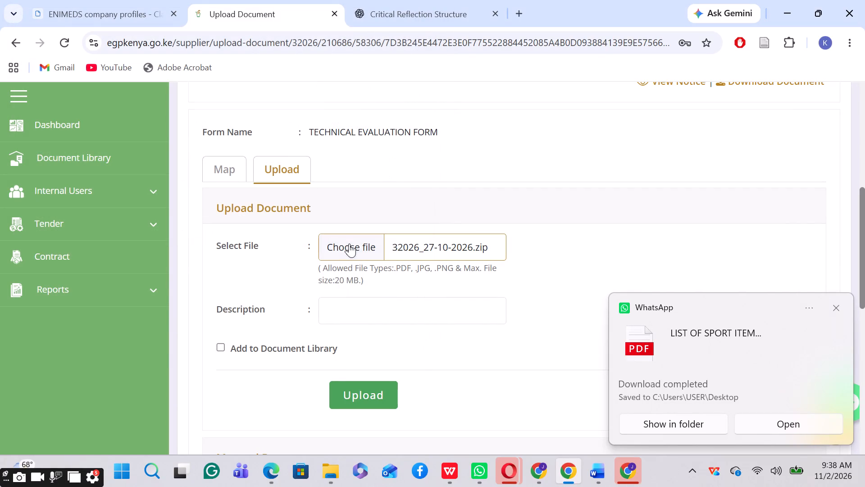
click(349, 242)
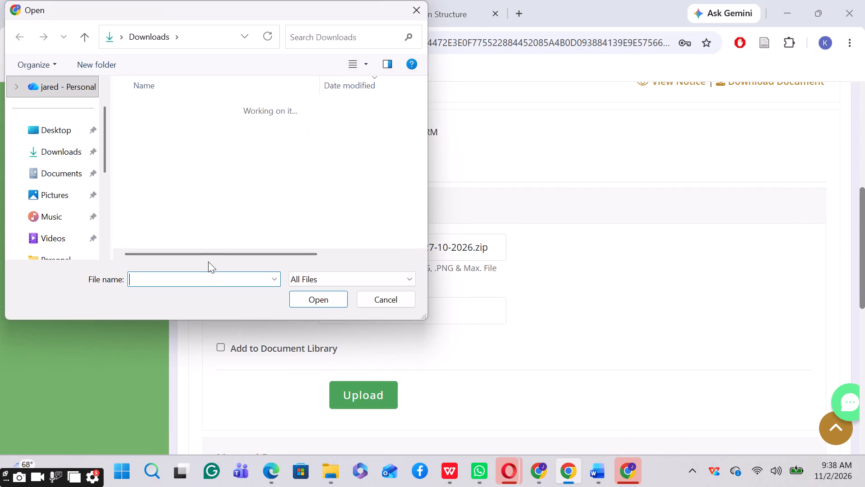
click(65, 135)
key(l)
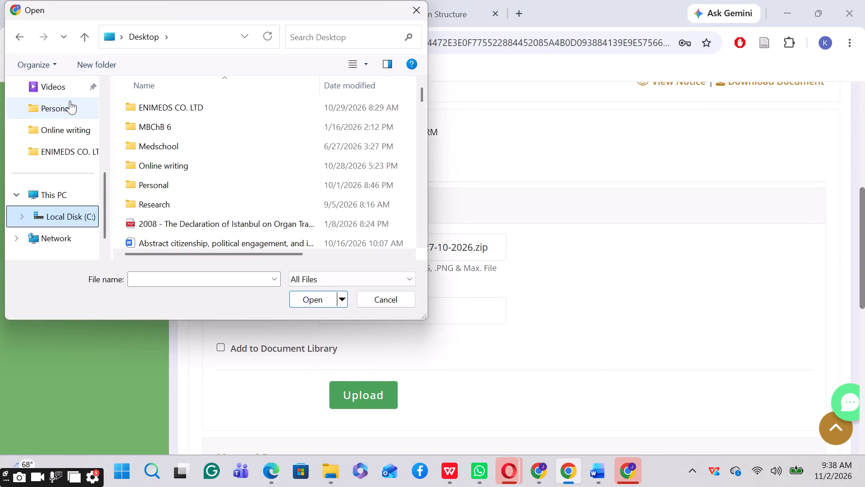
click(152, 283)
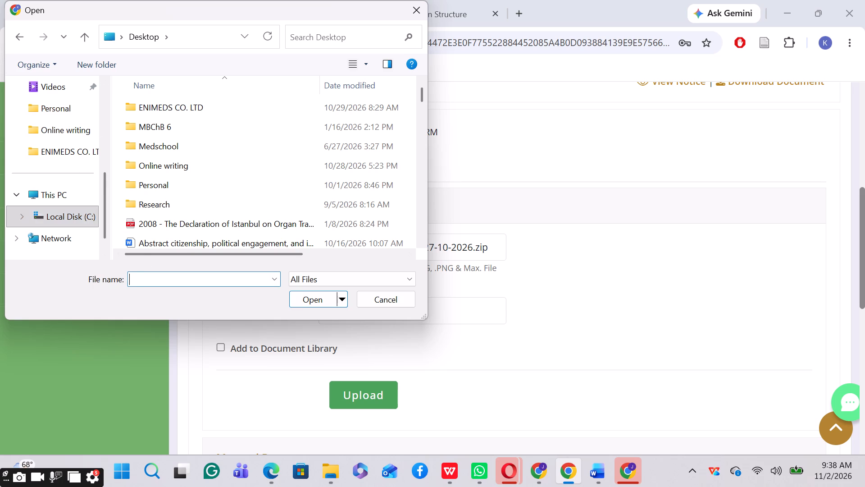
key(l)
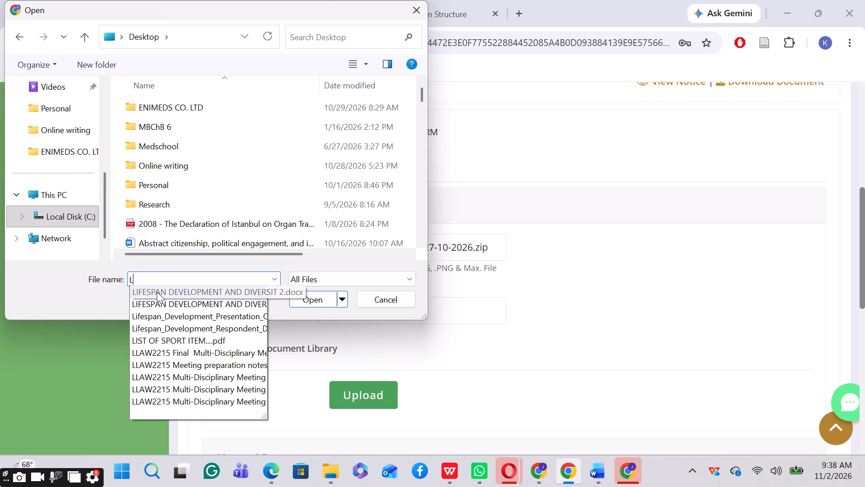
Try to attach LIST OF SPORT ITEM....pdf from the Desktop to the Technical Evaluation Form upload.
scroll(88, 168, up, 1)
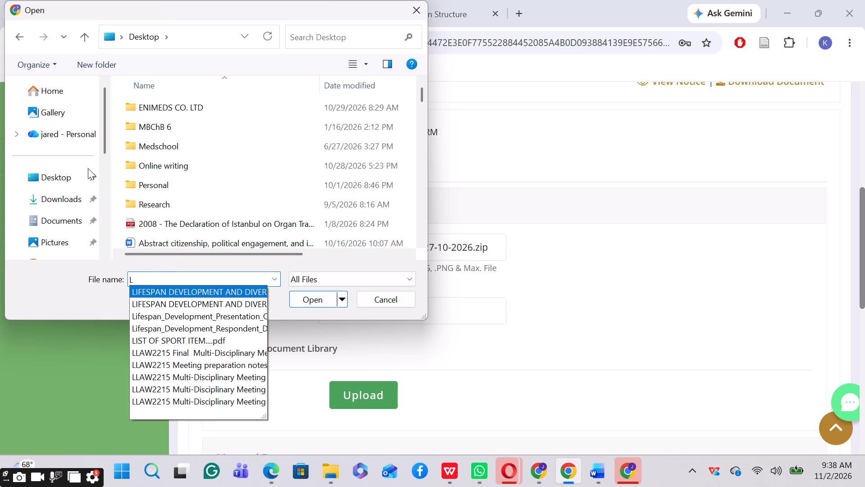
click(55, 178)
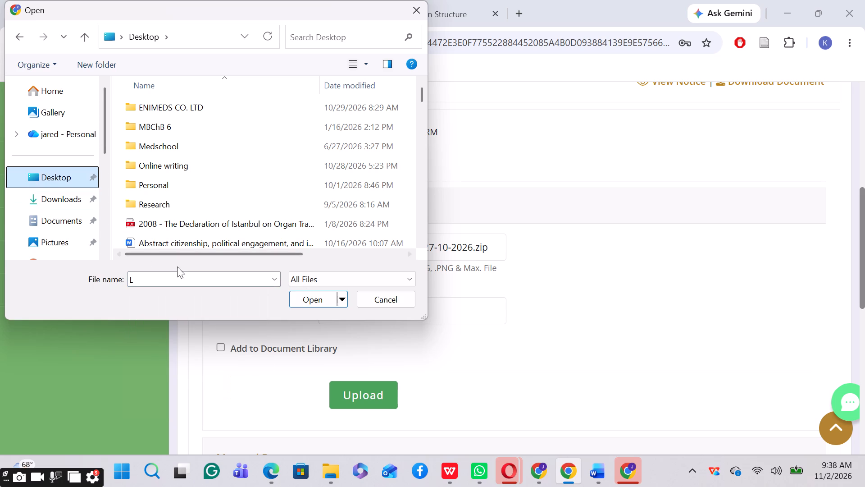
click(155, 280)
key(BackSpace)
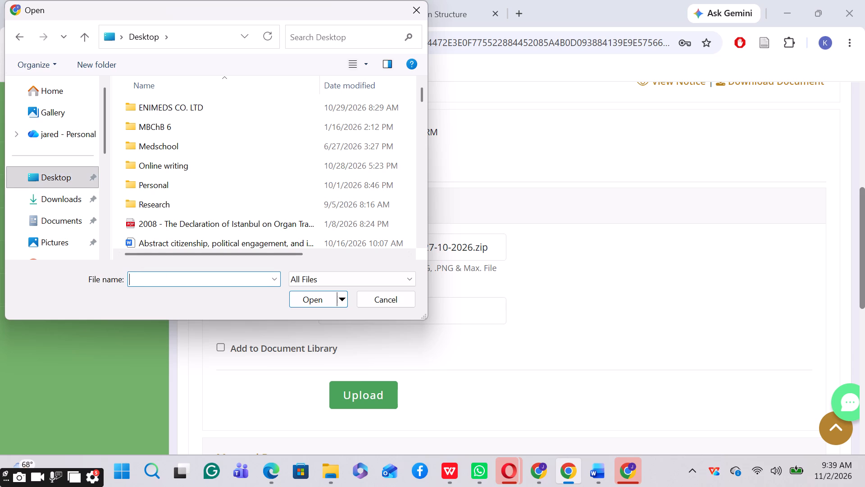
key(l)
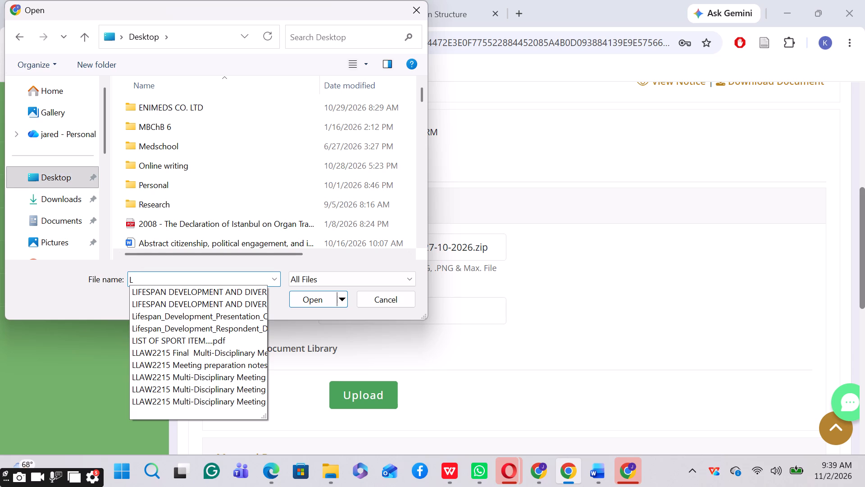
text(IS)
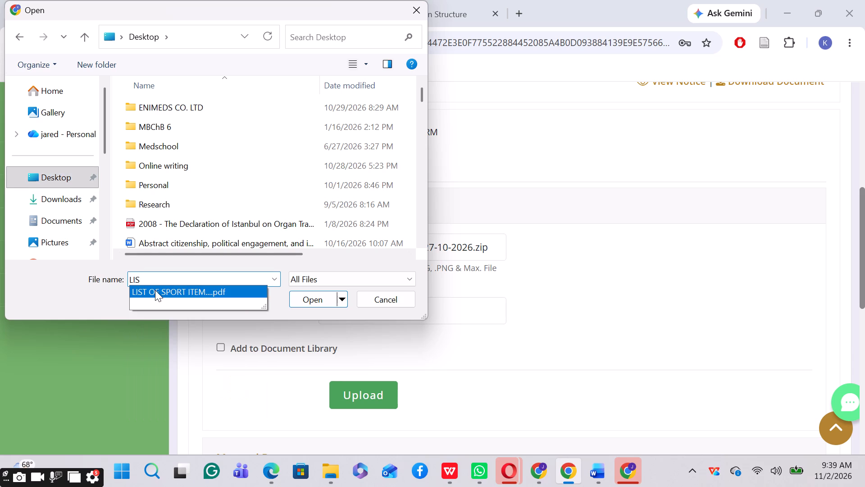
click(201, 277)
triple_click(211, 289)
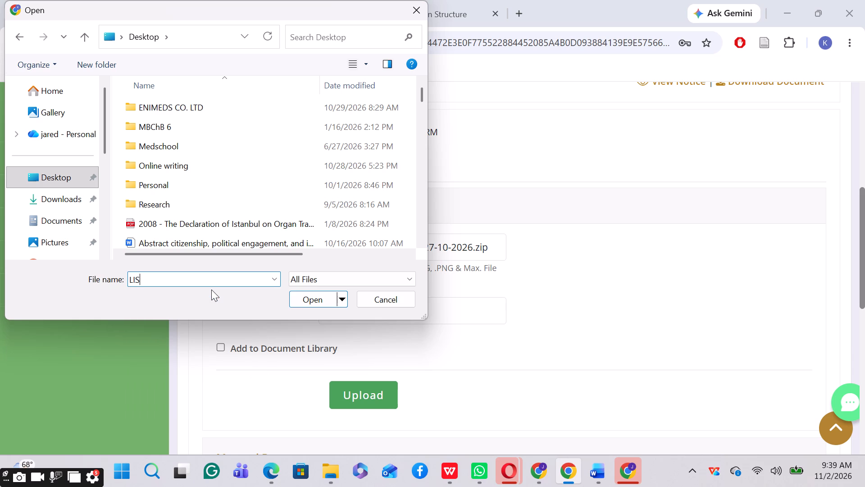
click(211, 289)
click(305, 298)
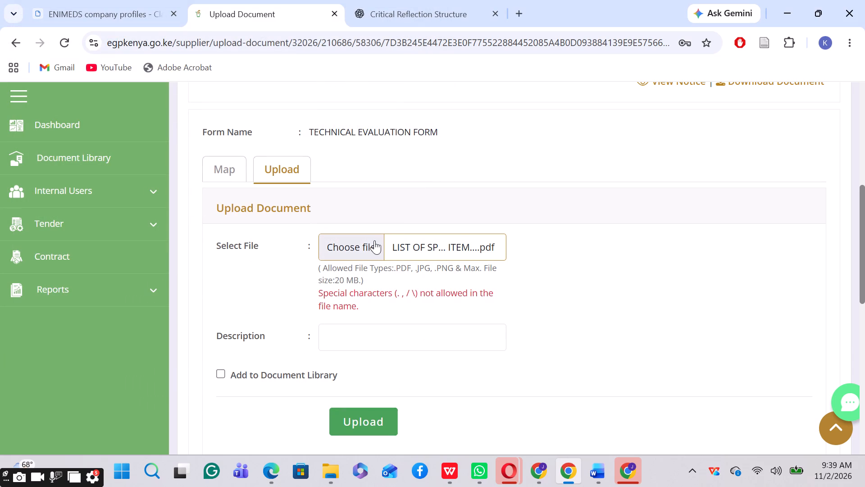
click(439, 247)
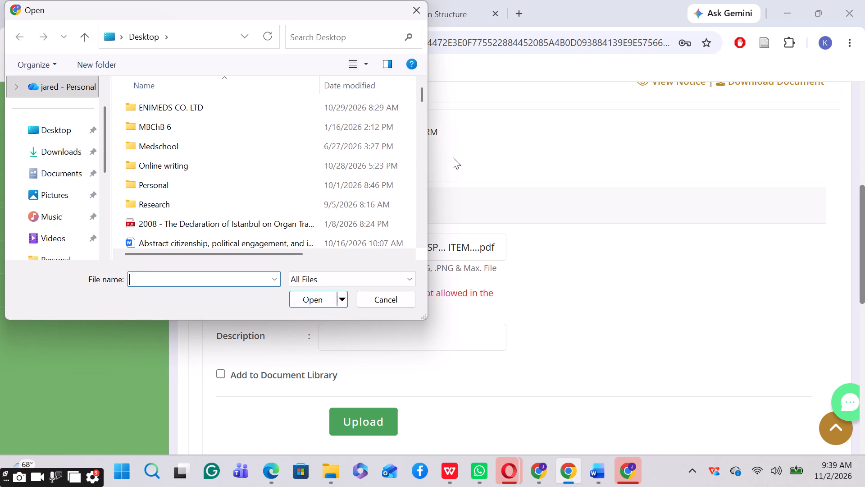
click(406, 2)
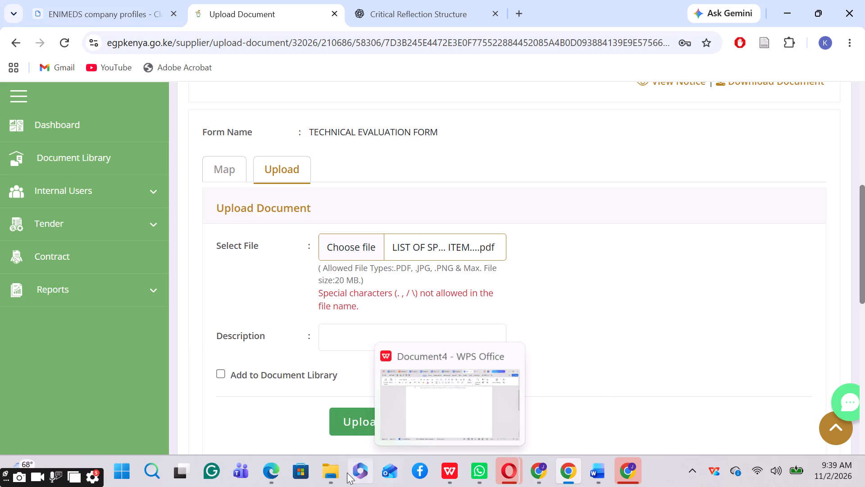
In File Explorer, rename the sports items PDF on the Desktop to LIST OF SPORT ITEM, without the trailing dots.
click(325, 472)
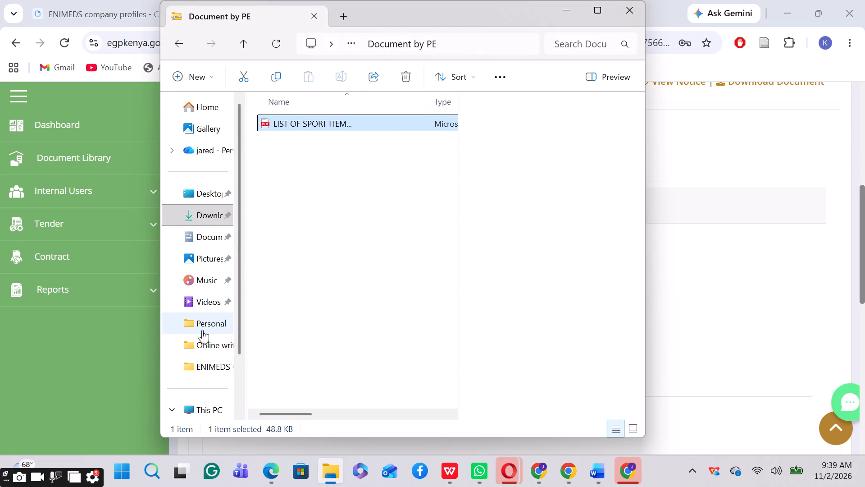
click(205, 200)
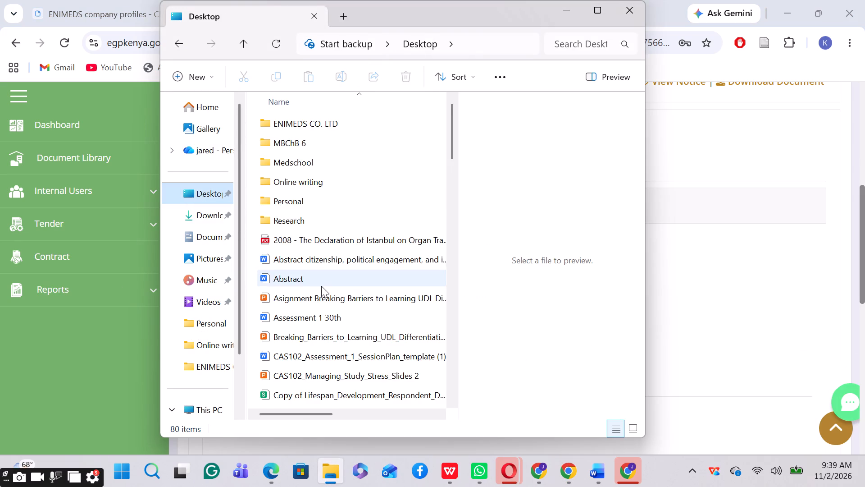
scroll(321, 286, down, 6)
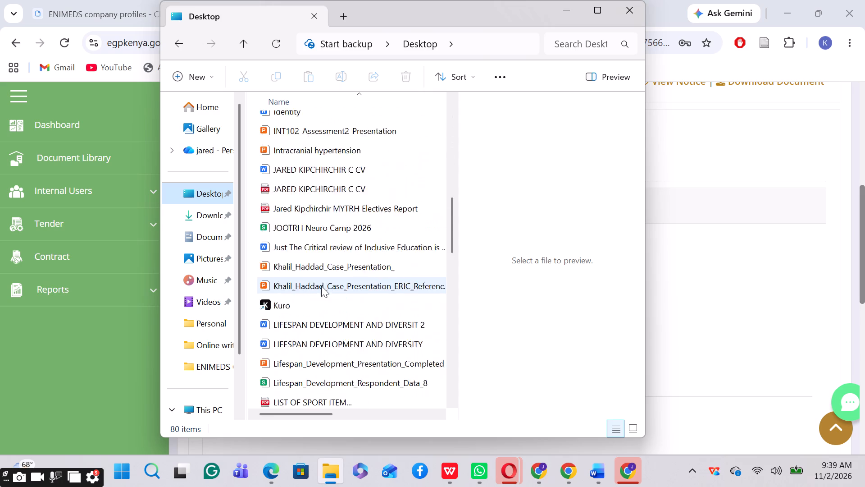
scroll(321, 286, down, 4)
scroll(321, 286, up, 2)
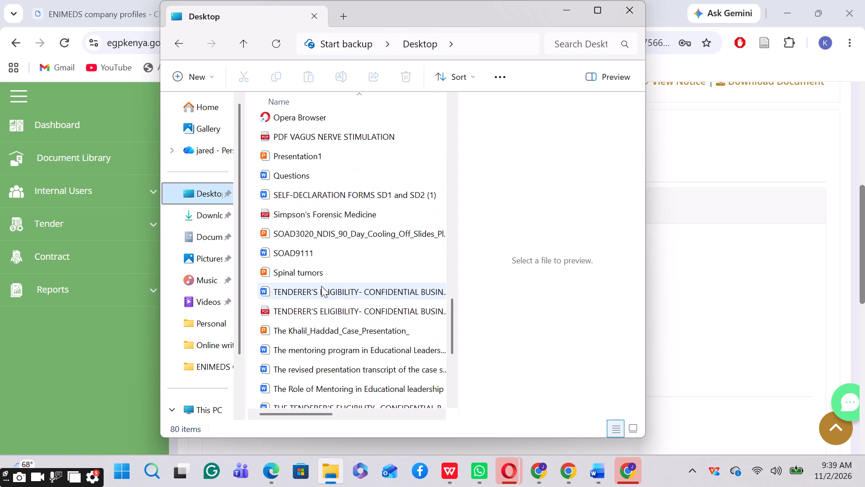
scroll(321, 286, up, 1)
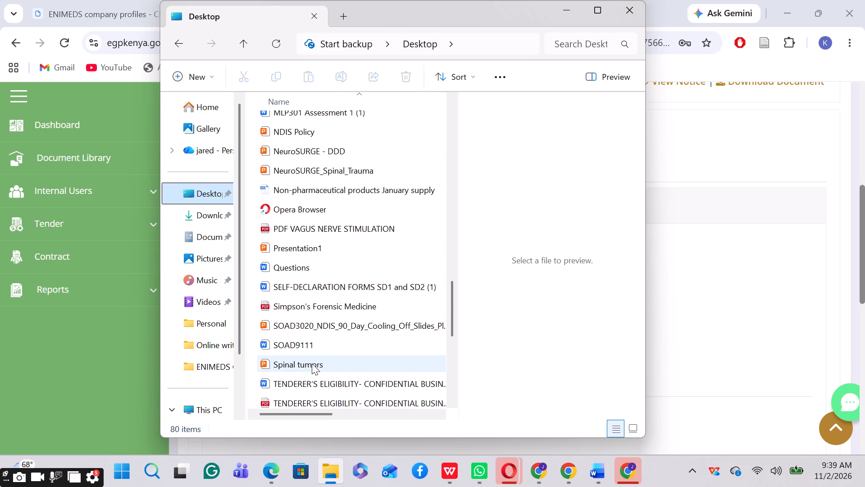
scroll(312, 363, up, 3)
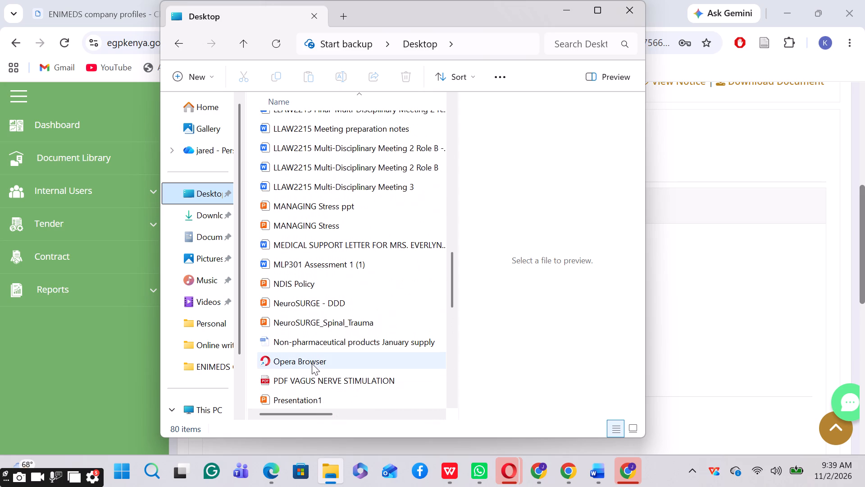
scroll(295, 238, up, 1)
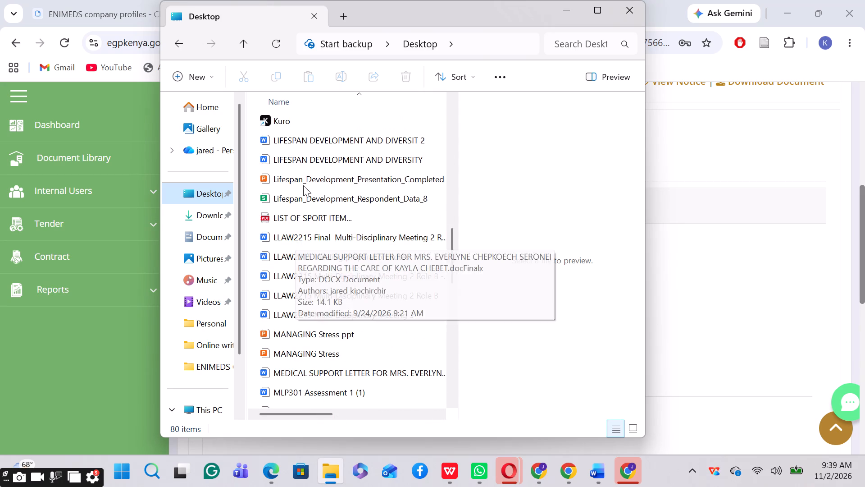
click(298, 215)
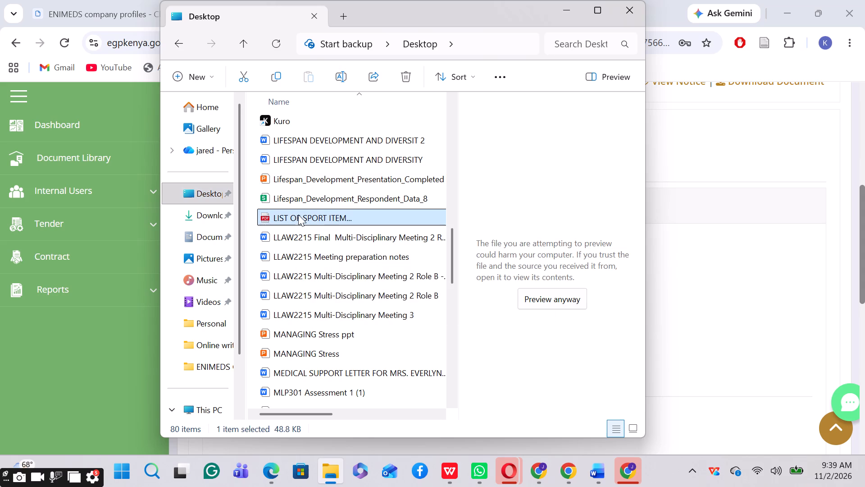
right_click(332, 216)
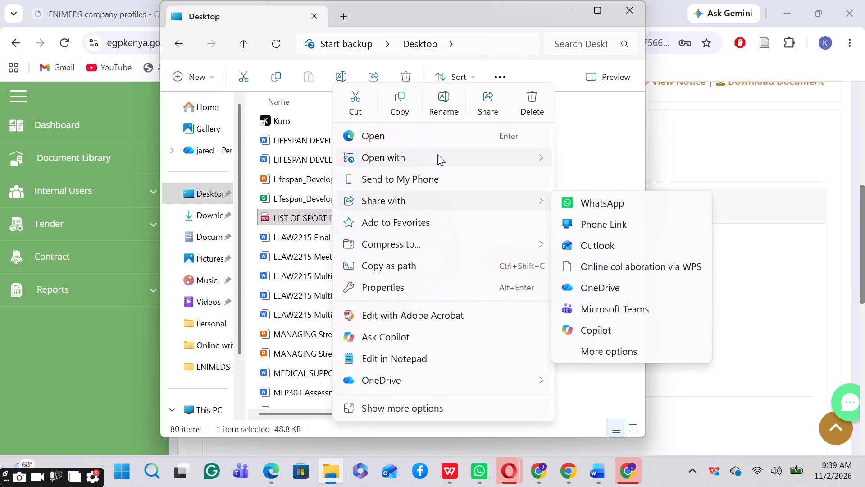
click(439, 110)
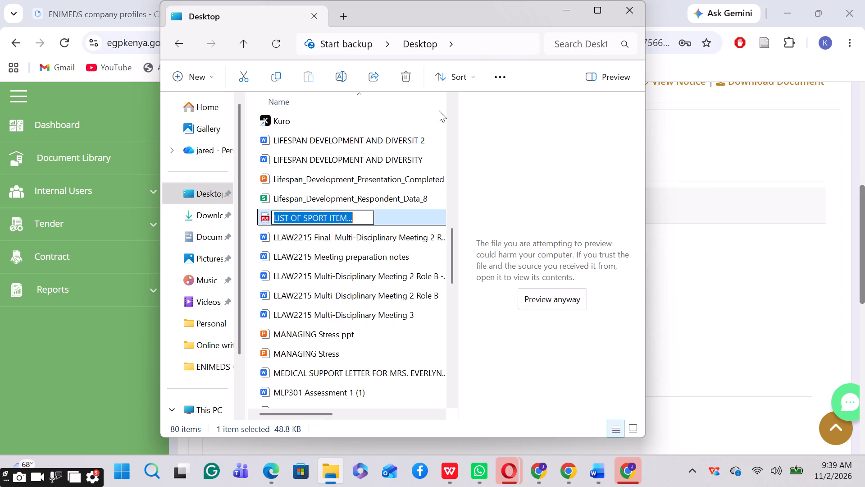
click(367, 215)
key(BackSpace)
key(BackSpace)
key(BackSpace)
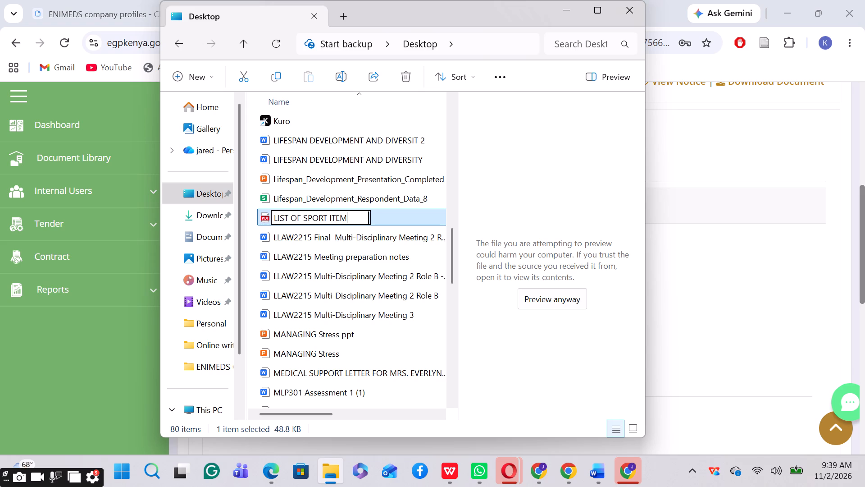
click(498, 211)
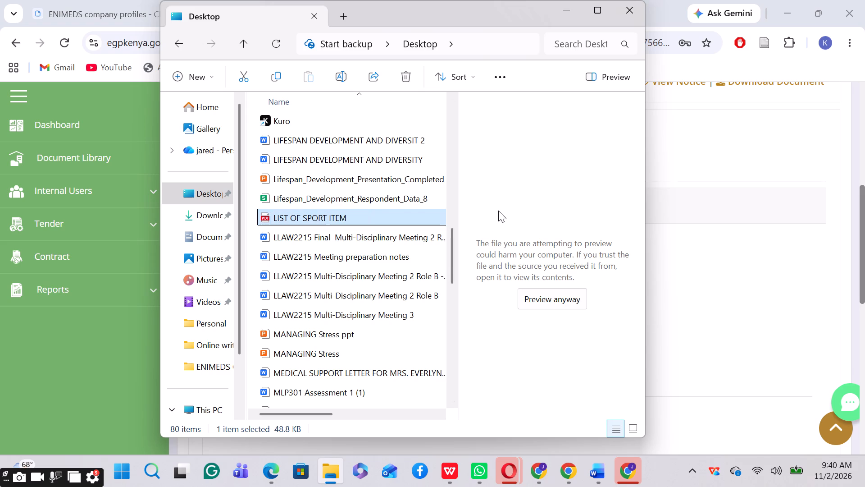
Back in Chrome, choose the renamed LIST OF SPORT ITEM.pdf from the Desktop as the file for the Technical Evaluation Form.
click(573, 462)
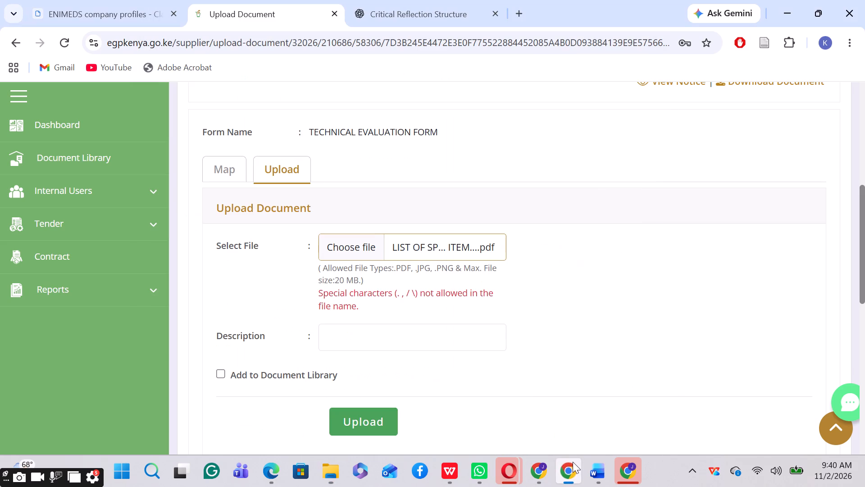
click(341, 240)
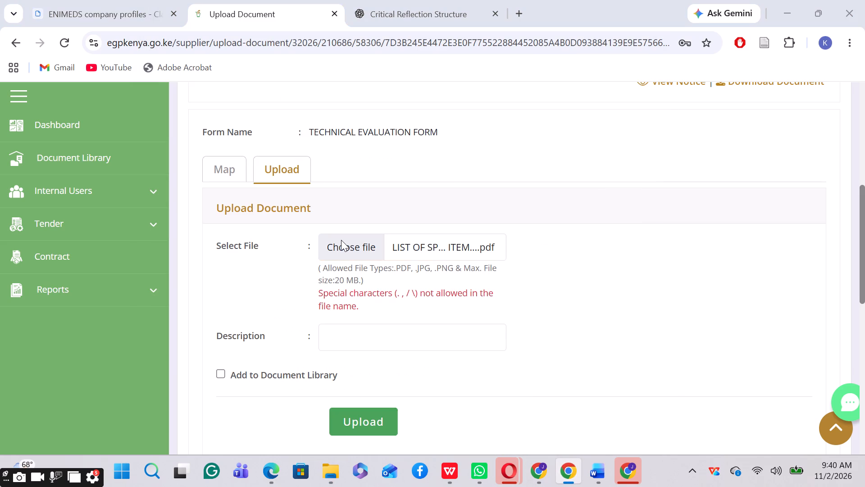
text(LI)
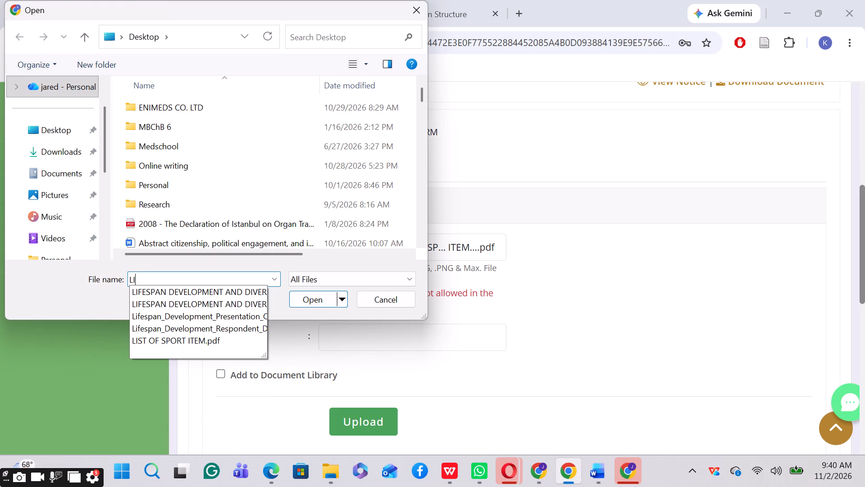
click(198, 338)
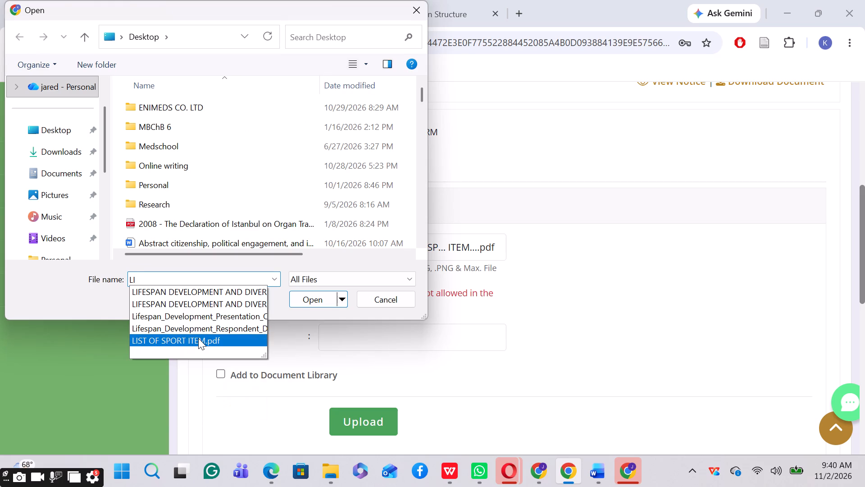
click(305, 299)
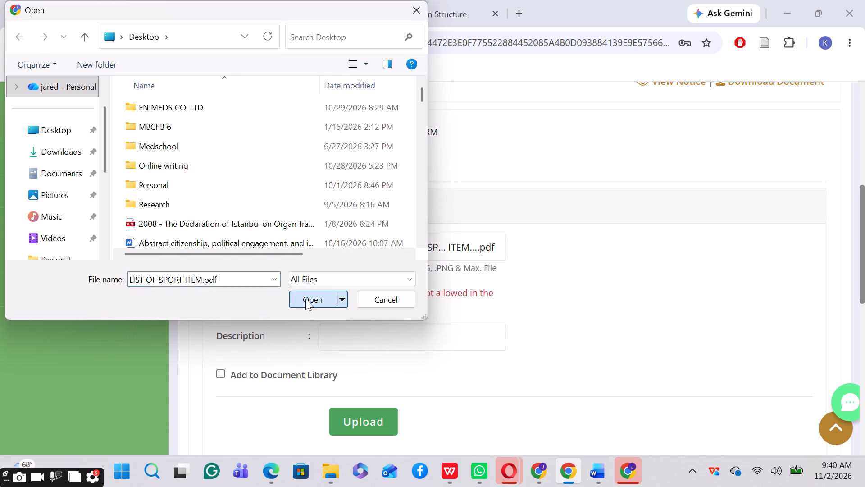
Copy the form name TECHNICAL EVALUATION FORM into the document description and upload the document.
click(338, 311)
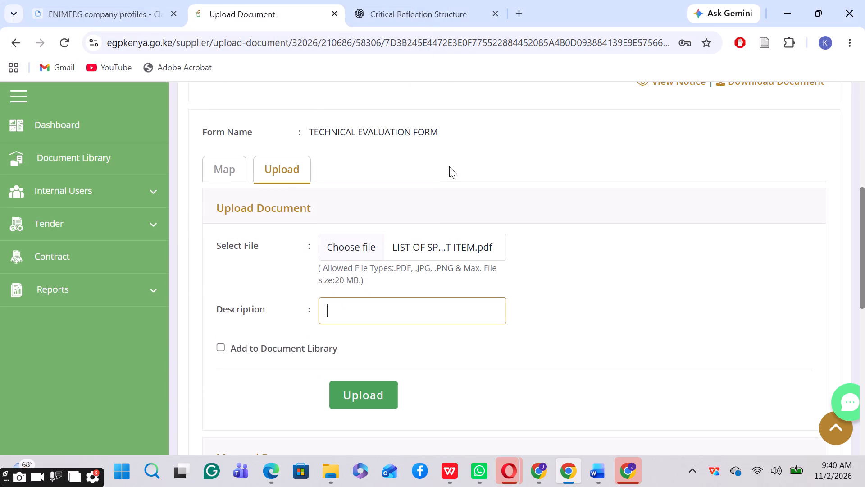
drag(449, 130, 310, 136)
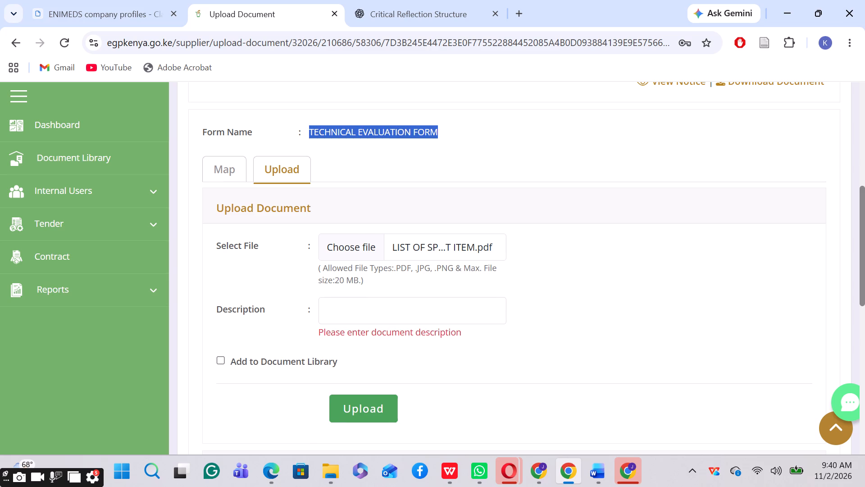
key(ctrl+c)
click(354, 306)
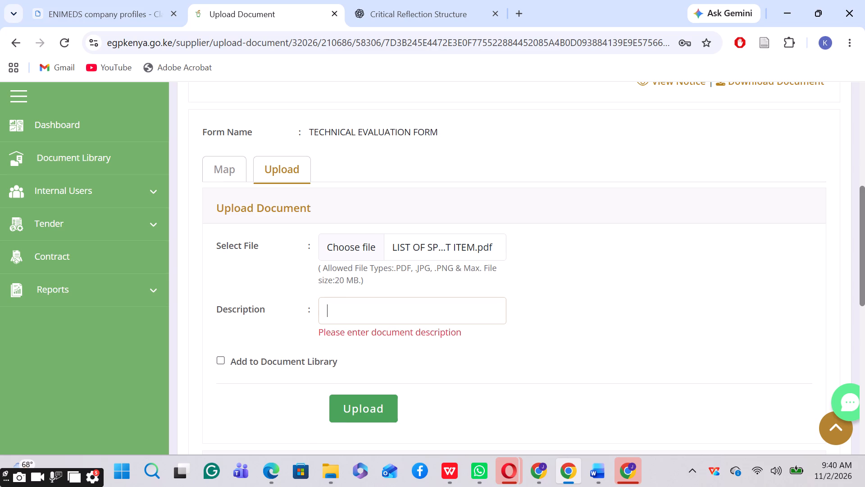
key(ctrl+v)
click(383, 400)
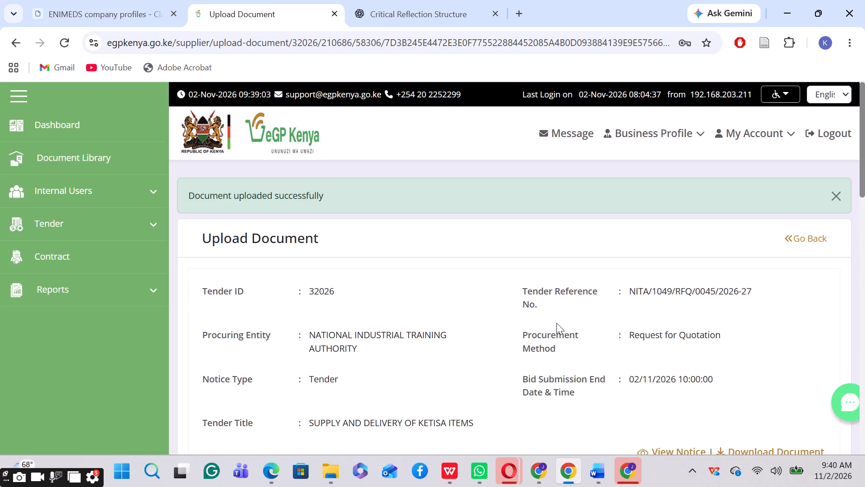
Return to the tender management page and go through the Bid Preparation forms to the Financial section.
scroll(556, 323, down, 2)
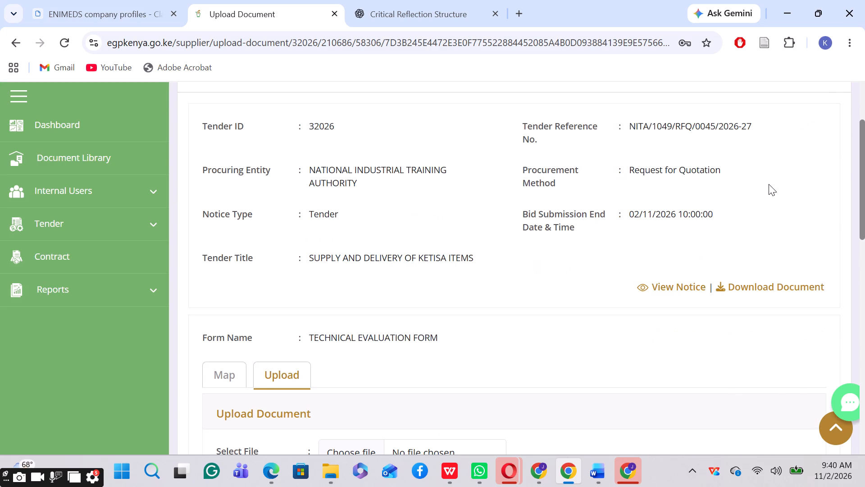
scroll(769, 184, up, 3)
click(792, 191)
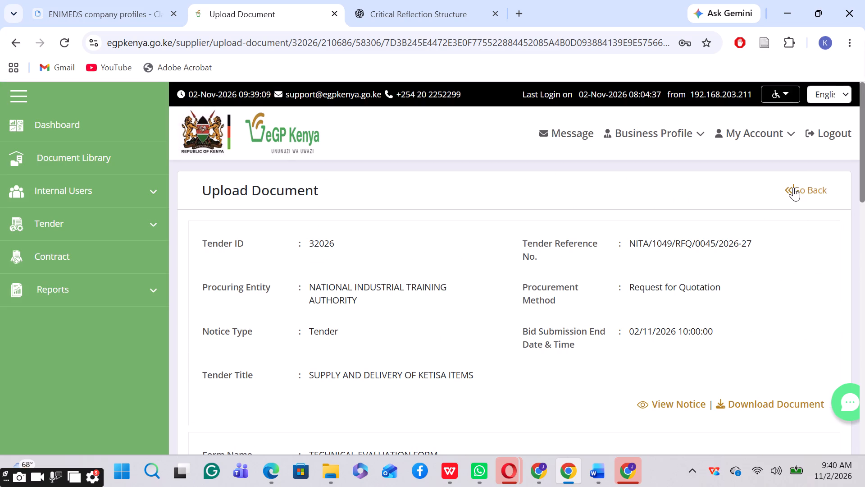
click(793, 187)
scroll(524, 338, down, 2)
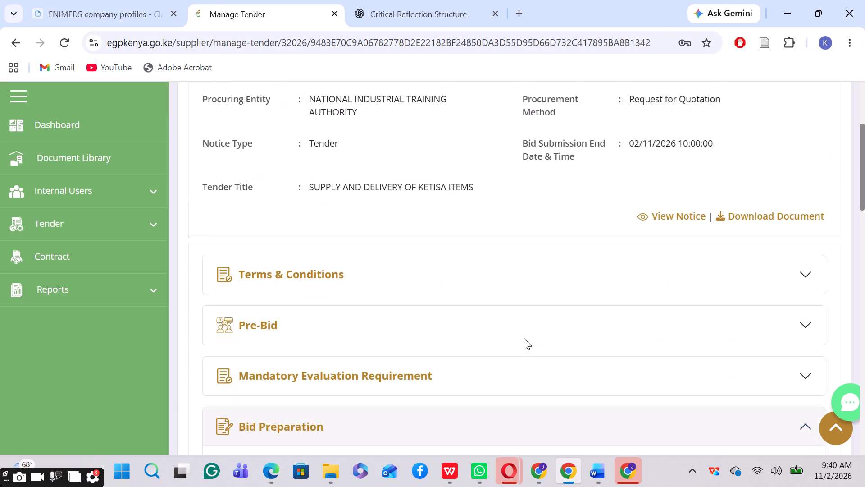
scroll(524, 338, down, 5)
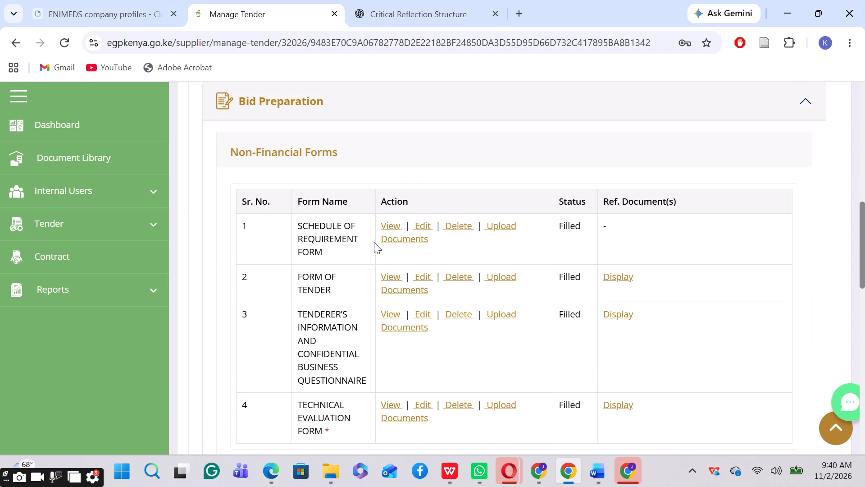
scroll(639, 367, down, 1)
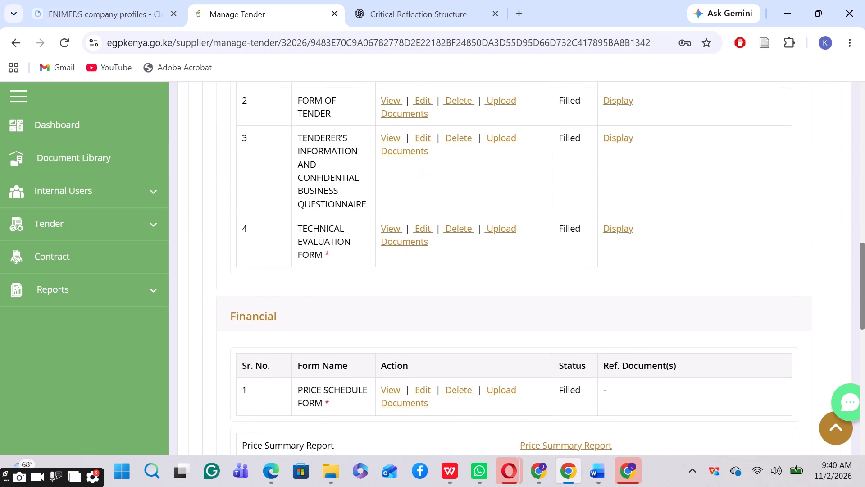
Check the Non-Financial and Financial forms under Bid Preparation, and switch to the Document4 window in WPS Office.
scroll(639, 367, down, 2)
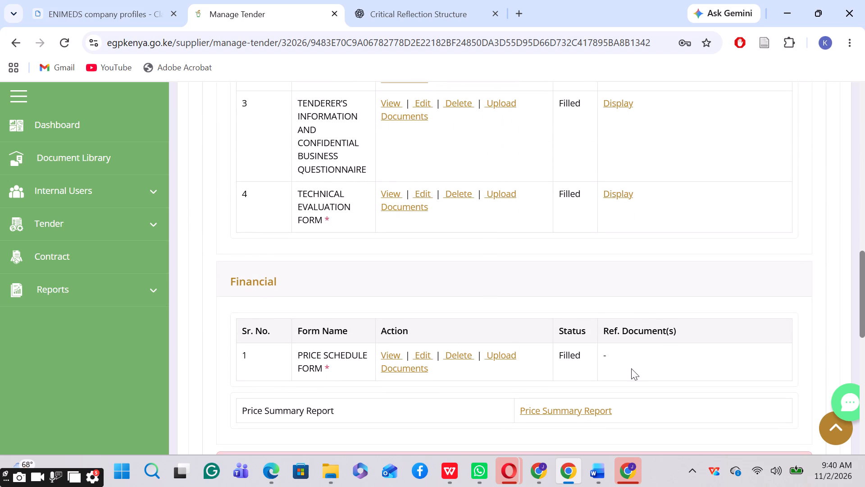
scroll(537, 373, up, 3)
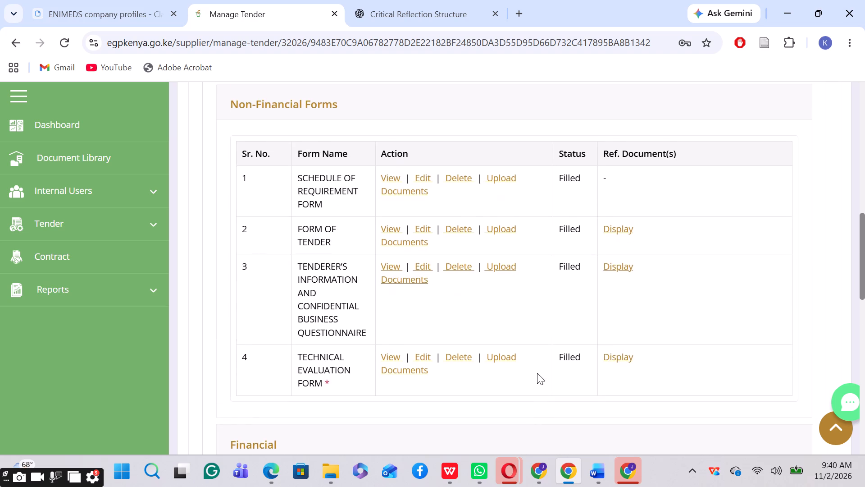
scroll(537, 373, down, 2)
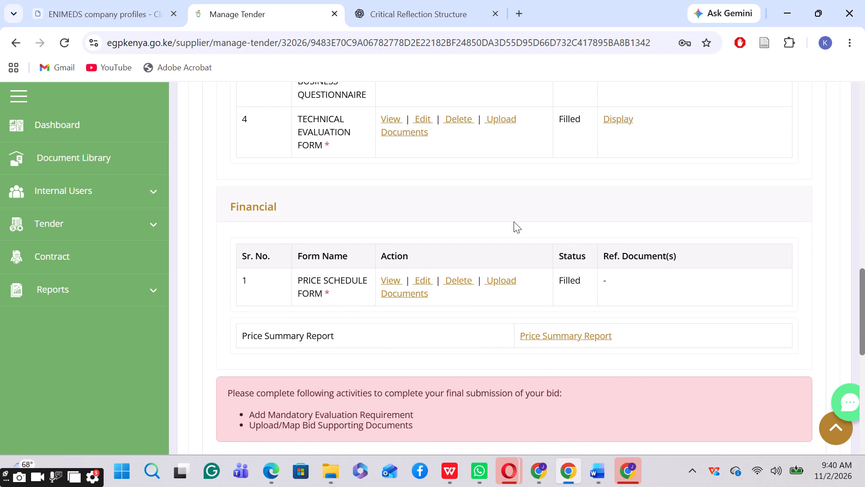
scroll(514, 221, up, 3)
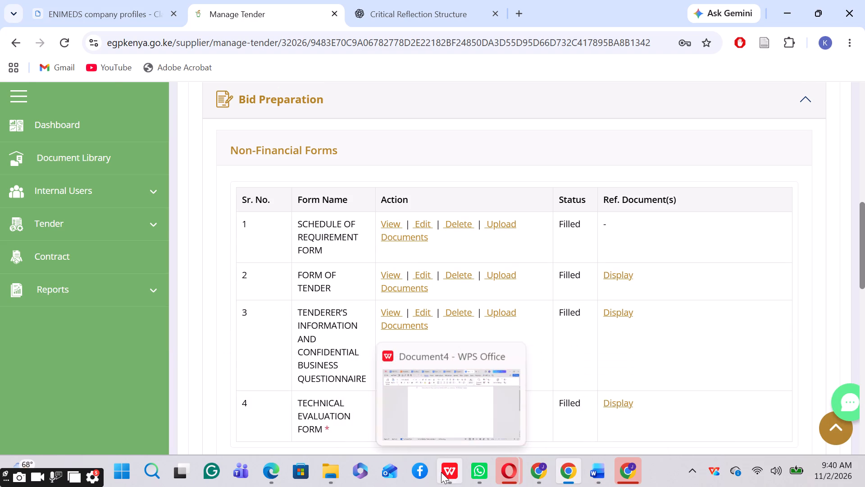
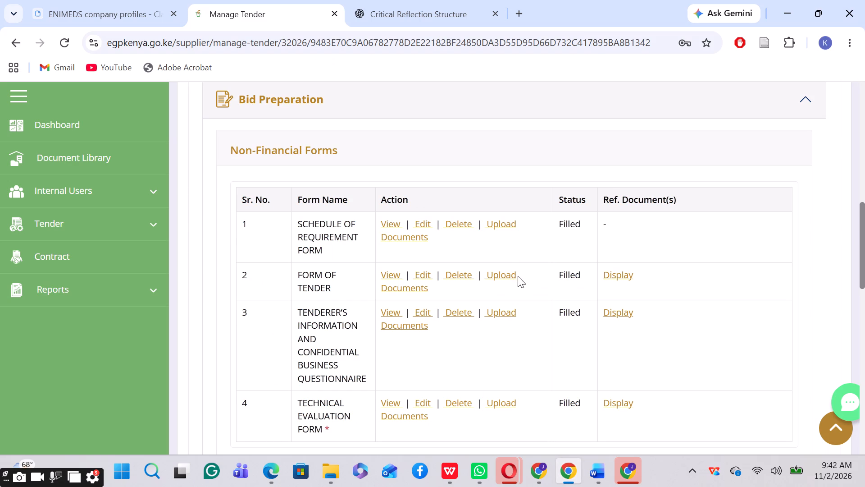
click(417, 234)
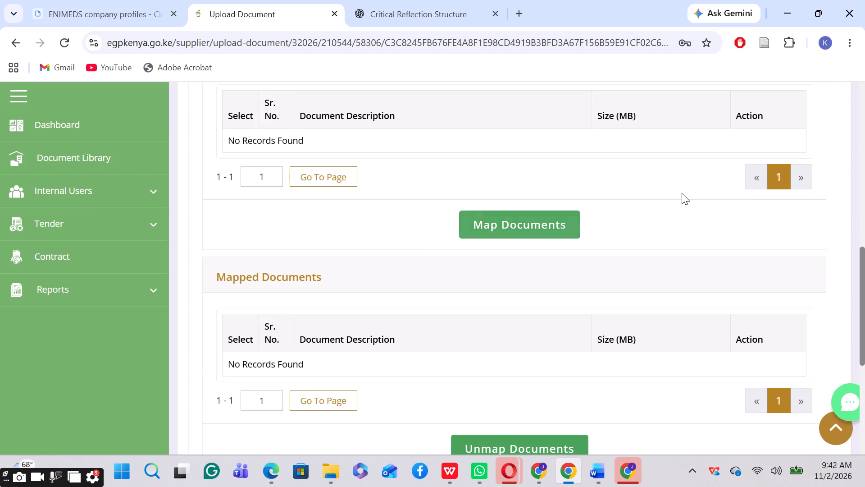
Leave the Schedule of Requirement Form's document upload page and go back to the tender management page.
scroll(530, 227, up, 3)
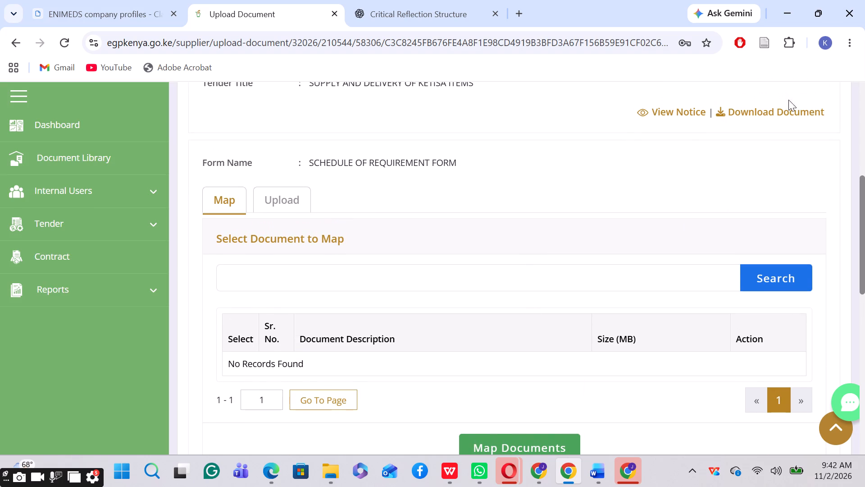
scroll(778, 207, up, 2)
scroll(753, 233, up, 2)
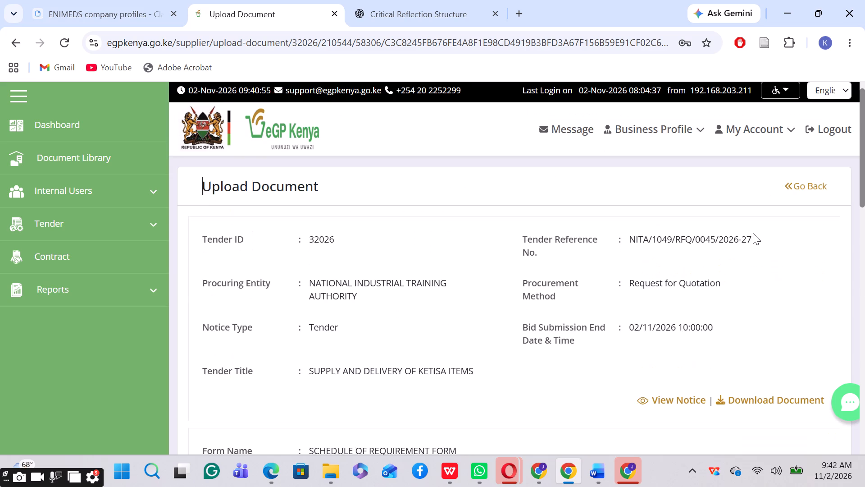
click(793, 193)
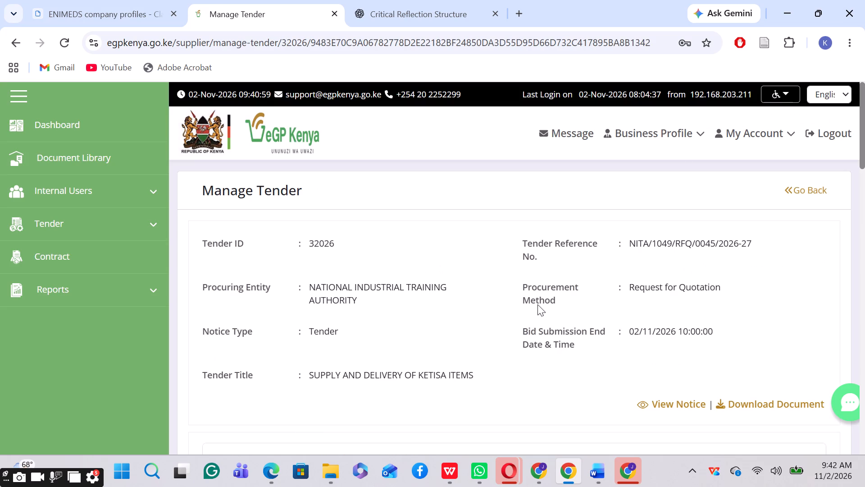
Review the status and reference documents of the Non-Financial and Financial forms under Bid Preparation, and the outstanding submission activities.
scroll(518, 328, down, 4)
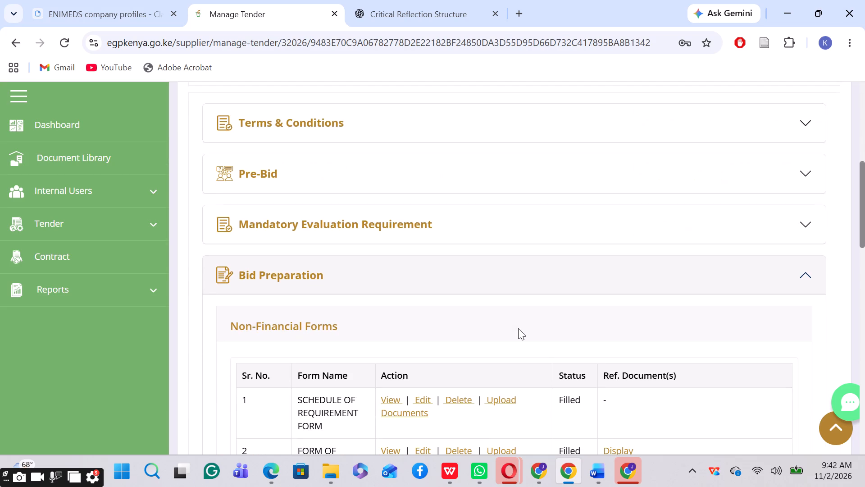
scroll(518, 328, down, 6)
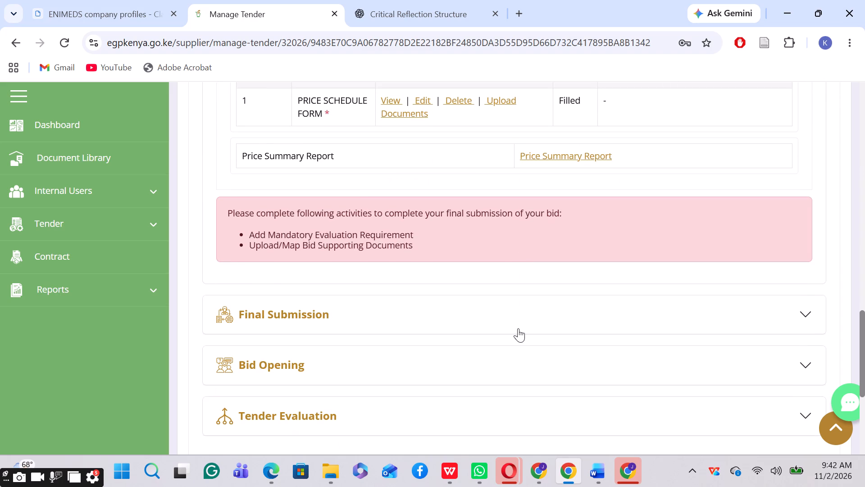
scroll(518, 328, up, 2)
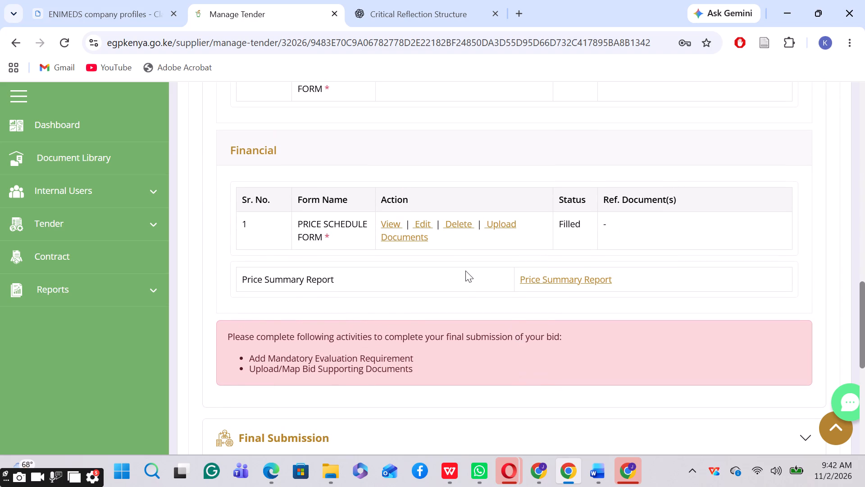
scroll(465, 271, up, 3)
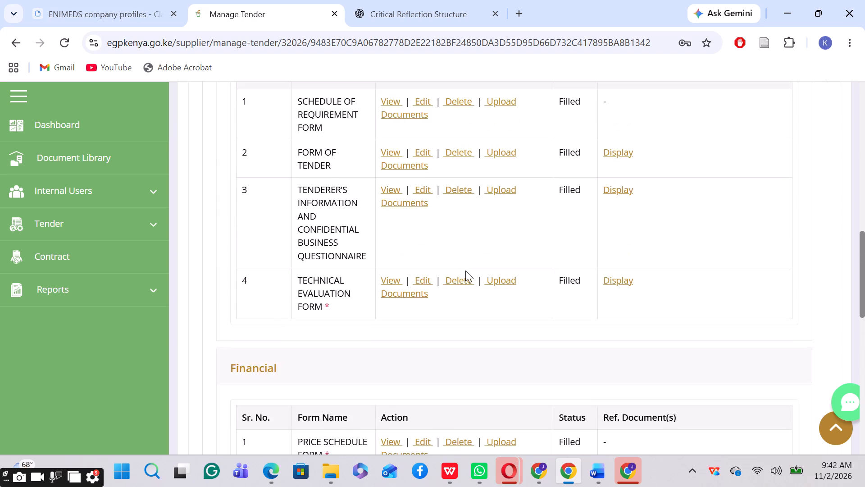
scroll(465, 271, up, 1)
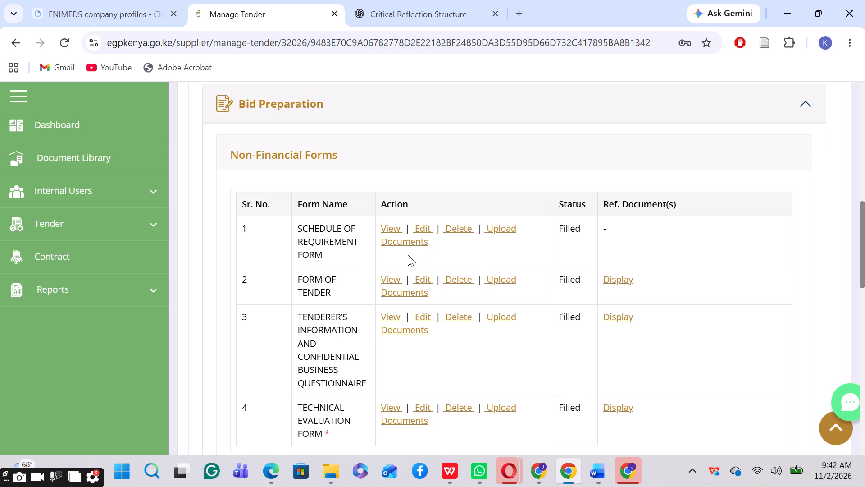
scroll(408, 255, down, 3)
scroll(408, 255, up, 1)
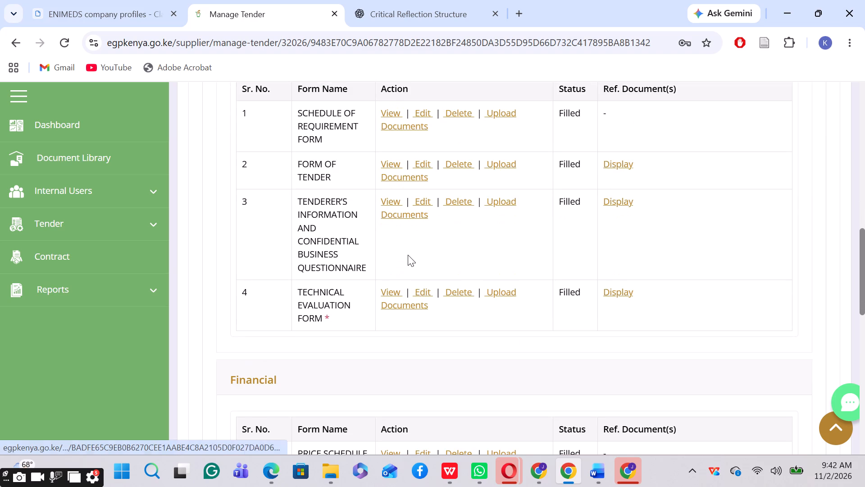
scroll(408, 255, up, 1)
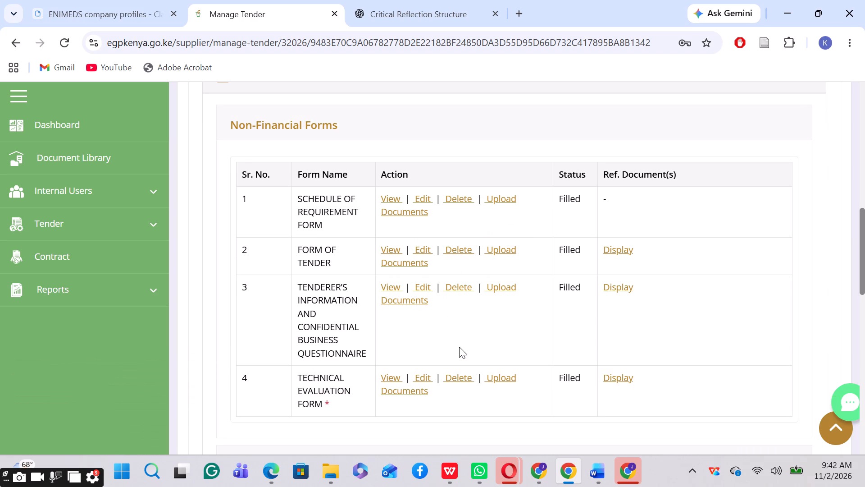
scroll(459, 347, down, 2)
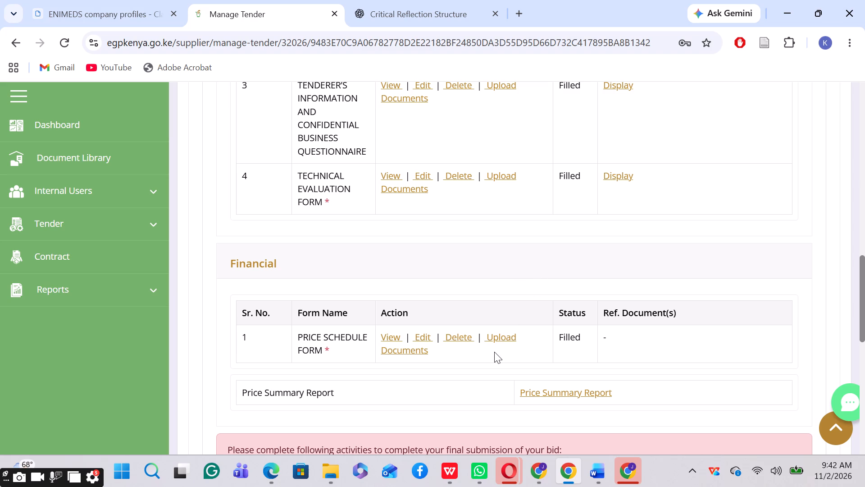
scroll(494, 352, down, 3)
scroll(494, 352, up, 1)
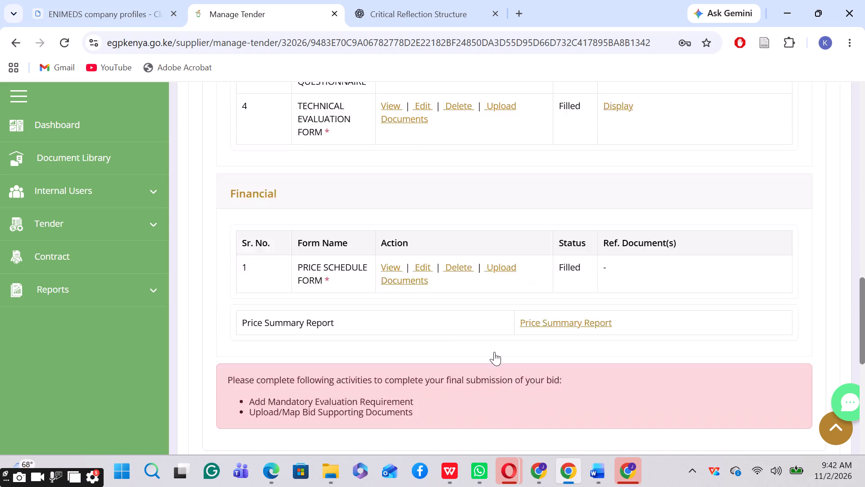
scroll(494, 352, up, 4)
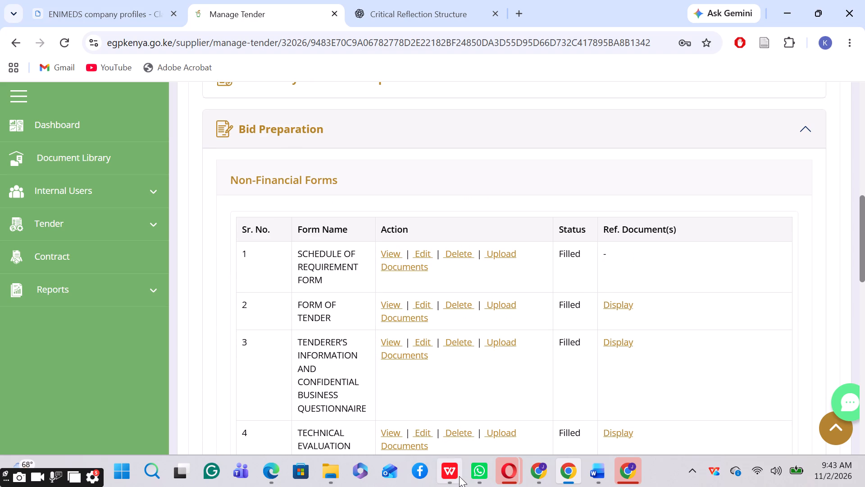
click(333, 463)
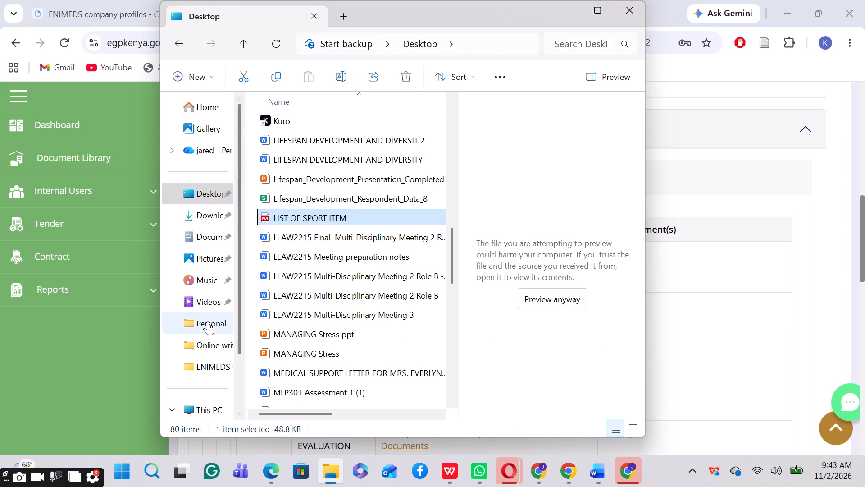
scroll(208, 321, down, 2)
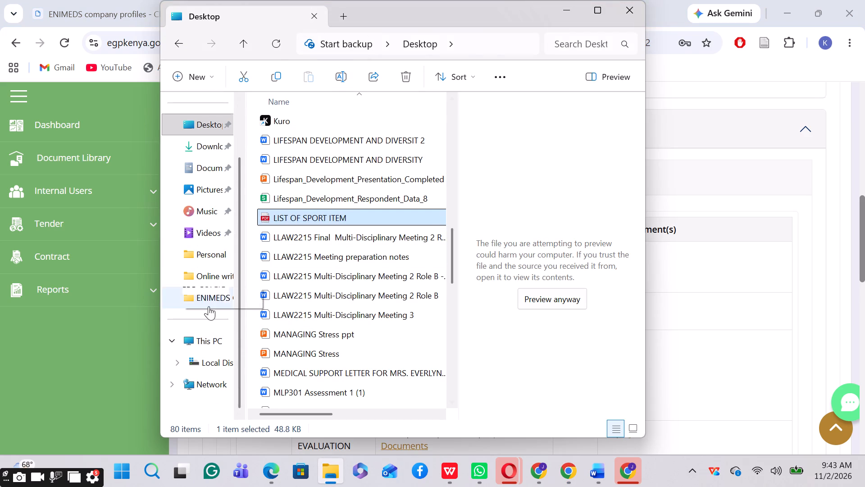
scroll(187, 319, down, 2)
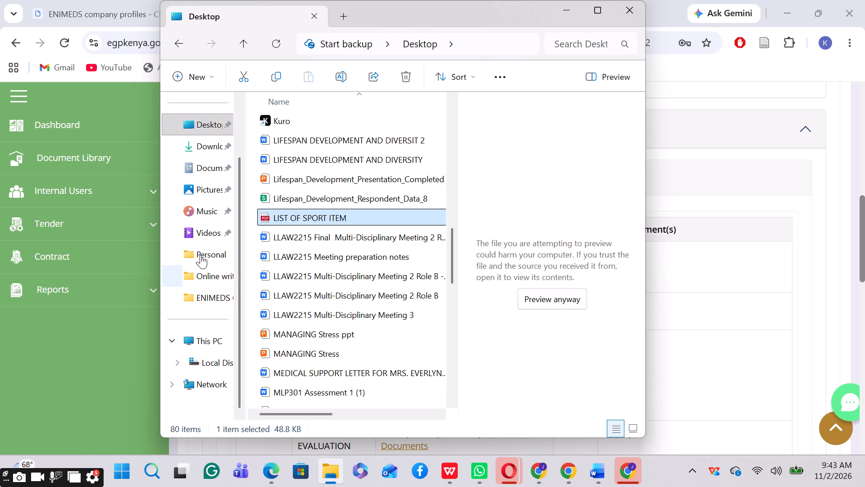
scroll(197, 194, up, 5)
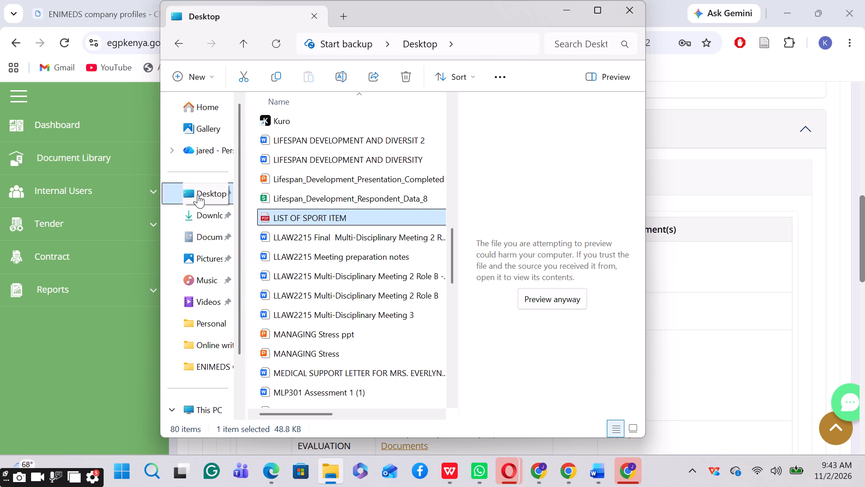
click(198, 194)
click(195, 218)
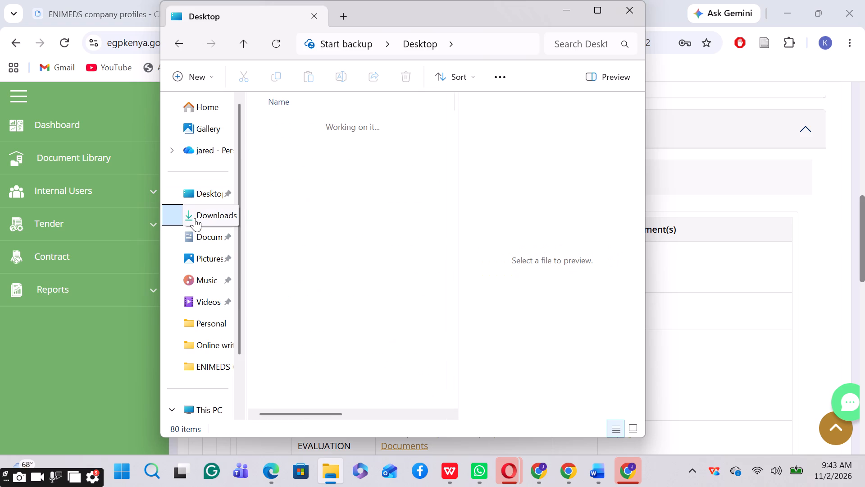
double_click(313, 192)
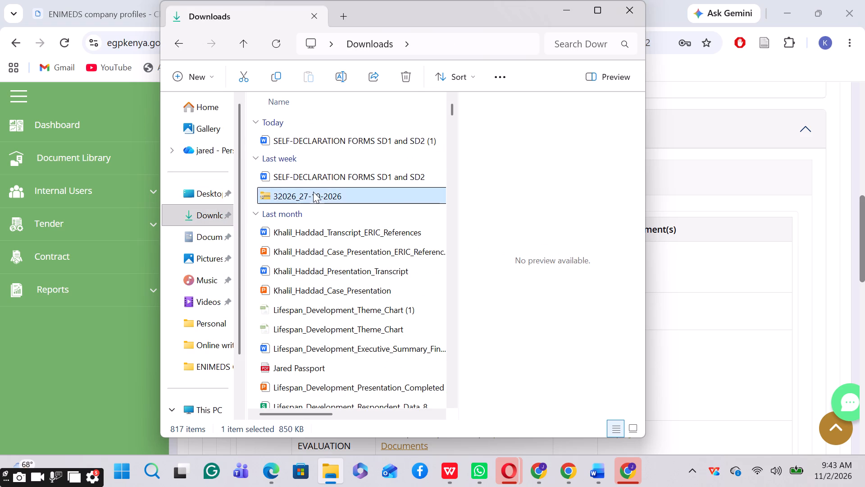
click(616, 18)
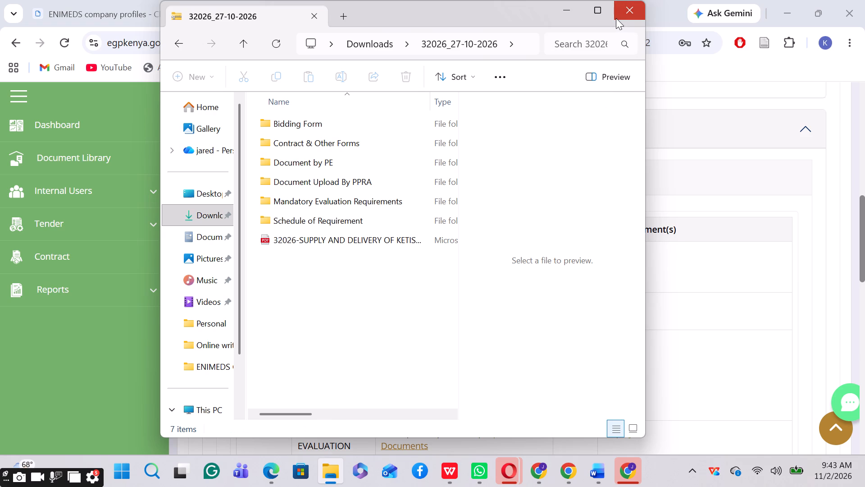
In File Explorer, open the Mandatory Evaluation Requirements folder inside the 32026_27-10-2026 archive in Downloads.
scroll(366, 381, down, 1)
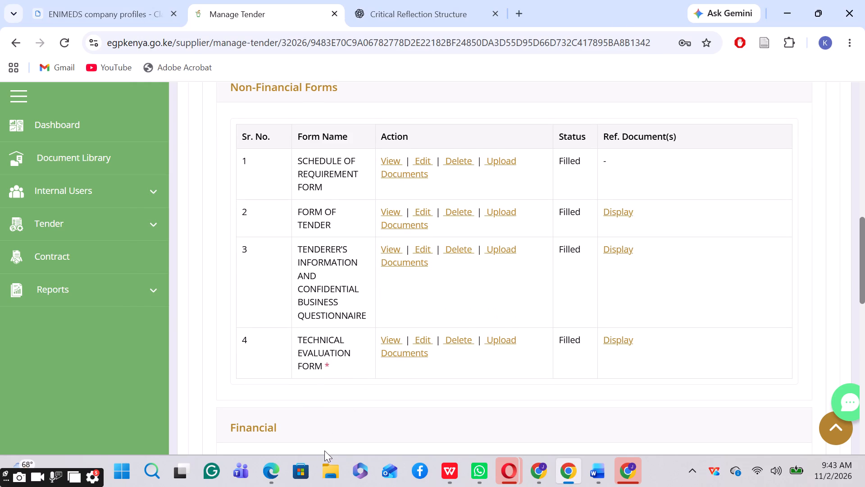
click(324, 467)
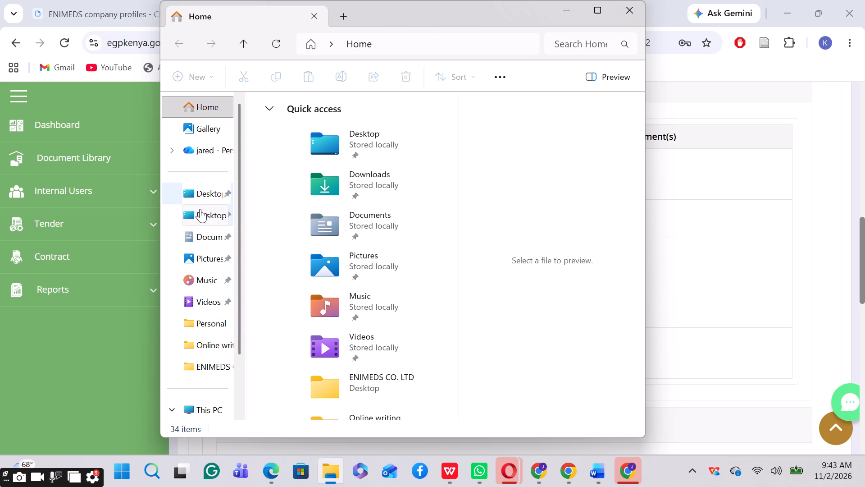
click(200, 209)
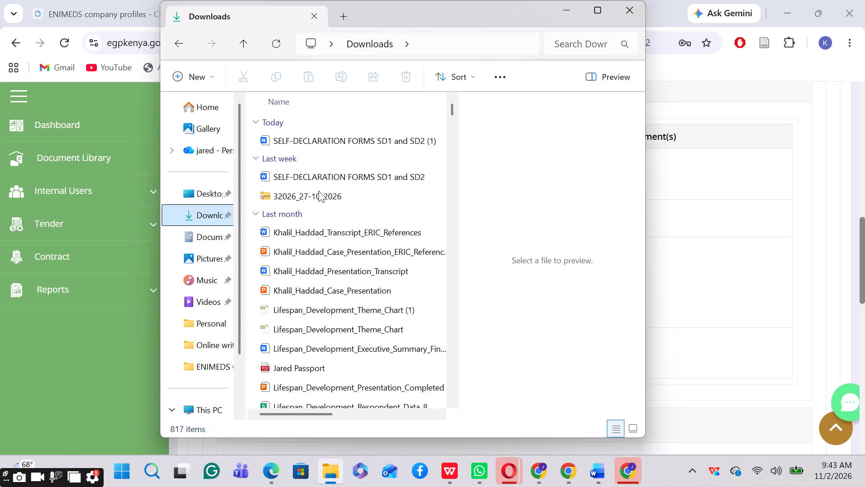
double_click(319, 191)
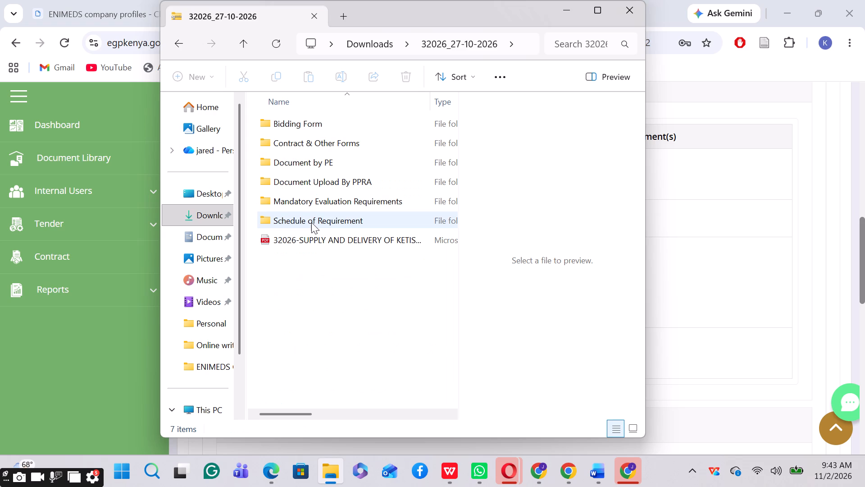
double_click(328, 206)
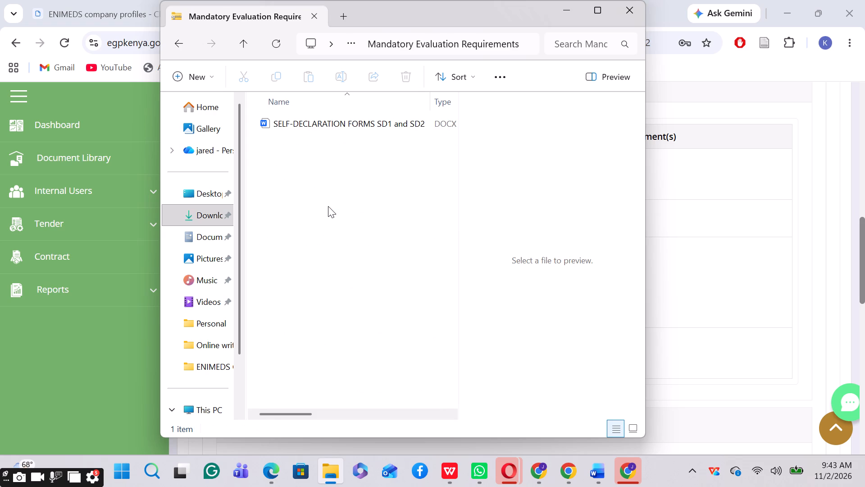
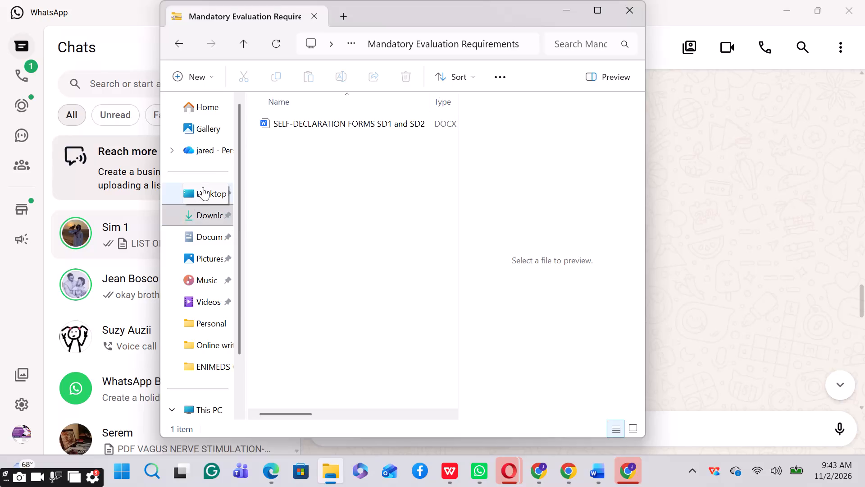
Open the Word document SELF-DECLARATION FORMS SD1 and SD2 (1) from the Desktop folder.
click(203, 187)
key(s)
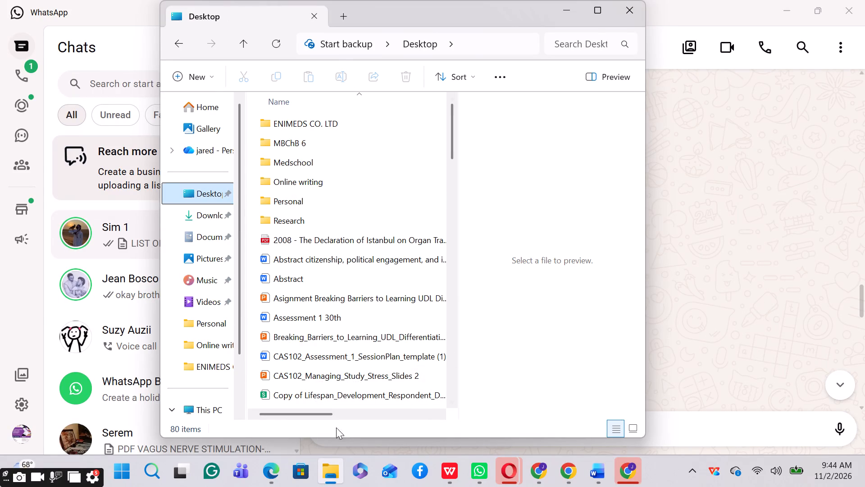
scroll(342, 244, down, 4)
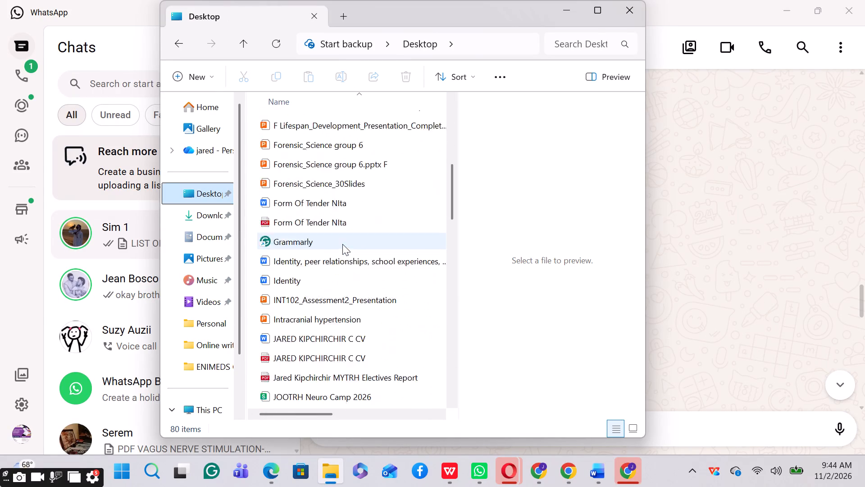
scroll(342, 244, down, 6)
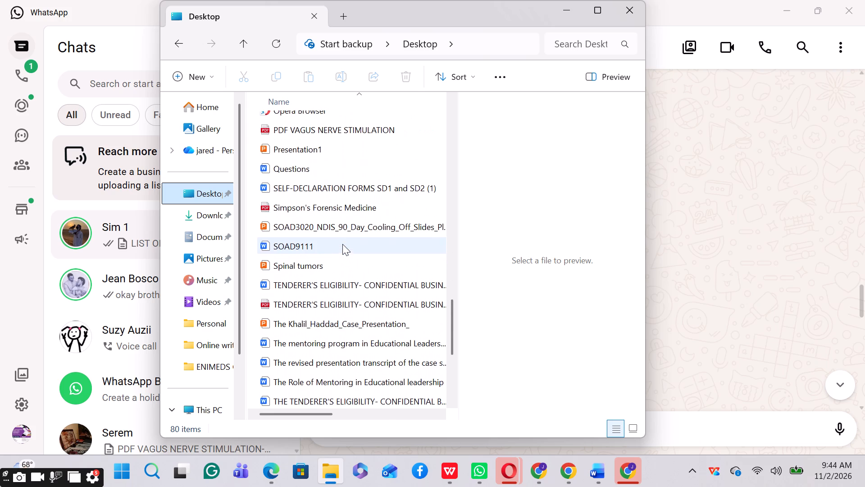
double_click(358, 182)
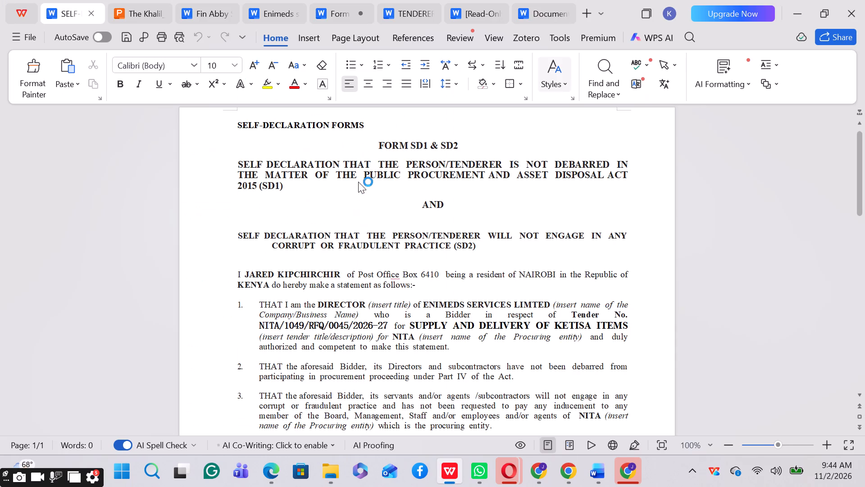
Delete the grey image beside the dotted signature line in the Signature cell of the self-declaration form's signing table.
scroll(482, 331, down, 4)
scroll(482, 331, up, 1)
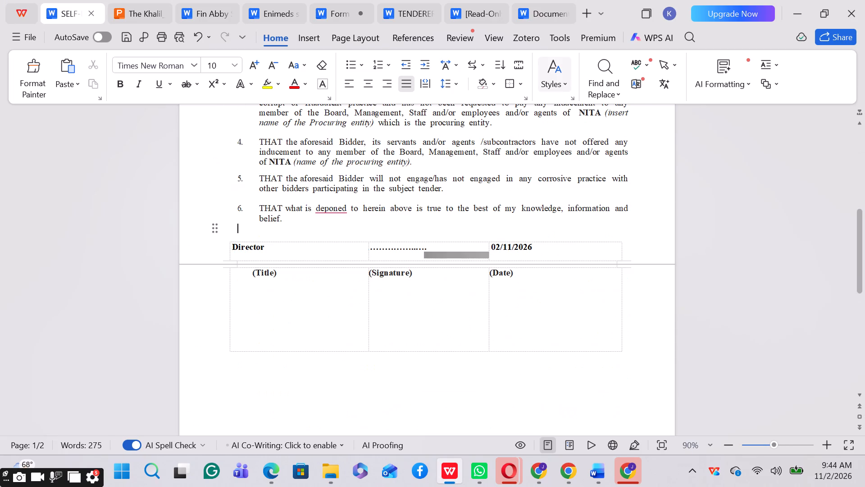
click(452, 261)
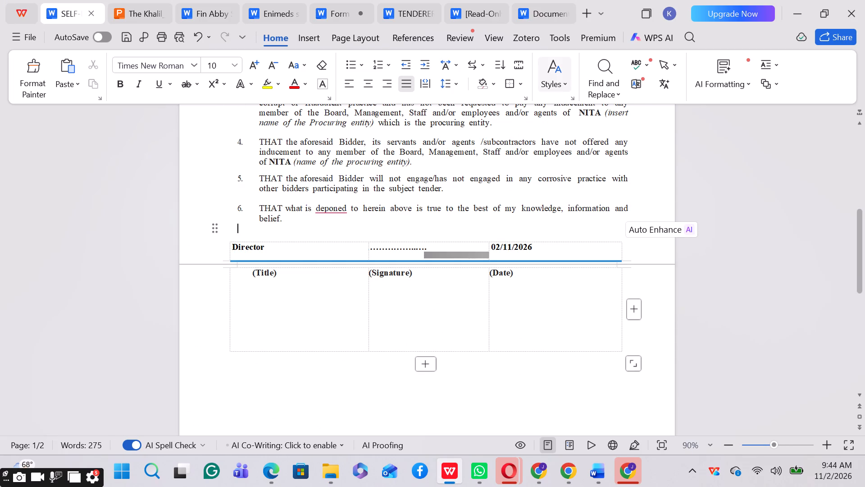
click(451, 258)
key(BackSpace)
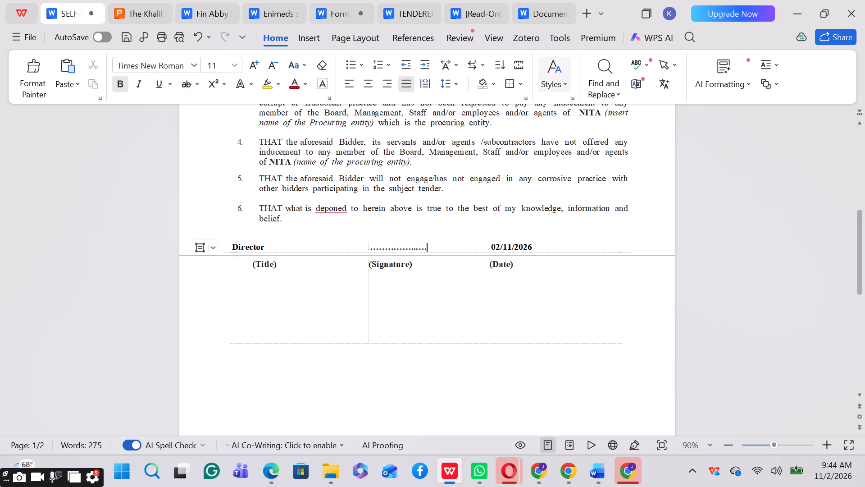
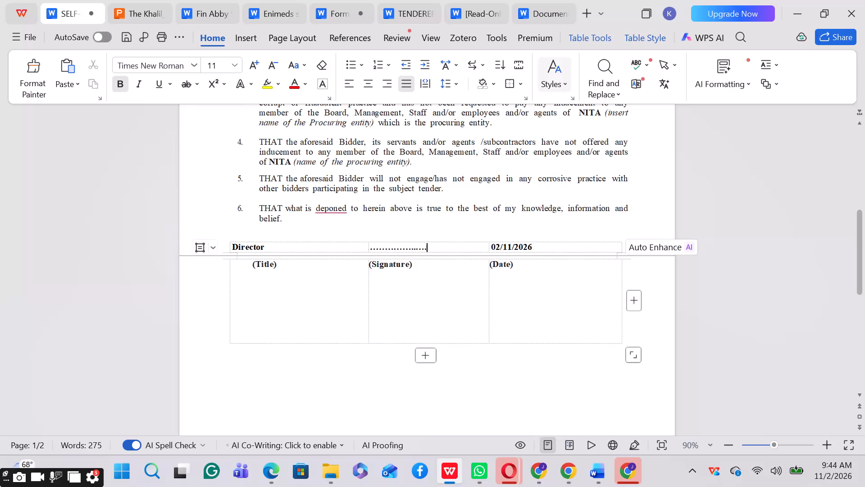
Switch to the self-declaration form in WPS Office and paste the copied signature image below the Title, Signature and Date table.
ctrl+click(432, 317)
key(ctrl+v)
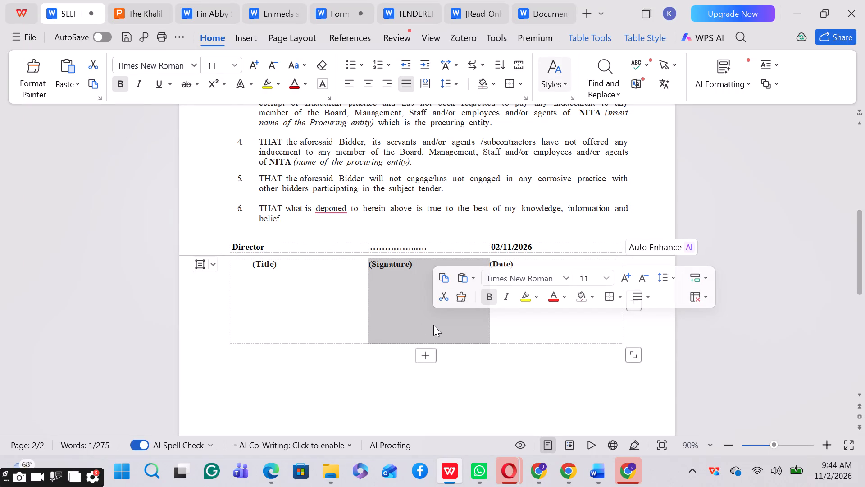
scroll(292, 423, down, 2)
click(280, 319)
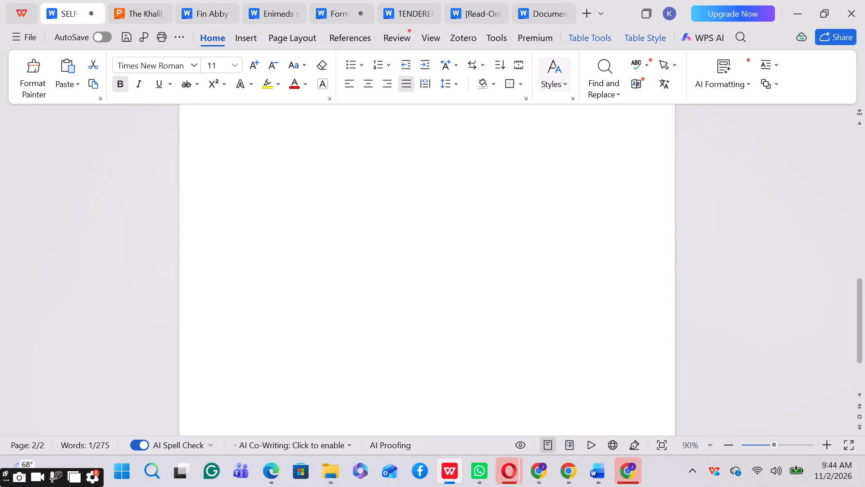
scroll(280, 319, up, 1)
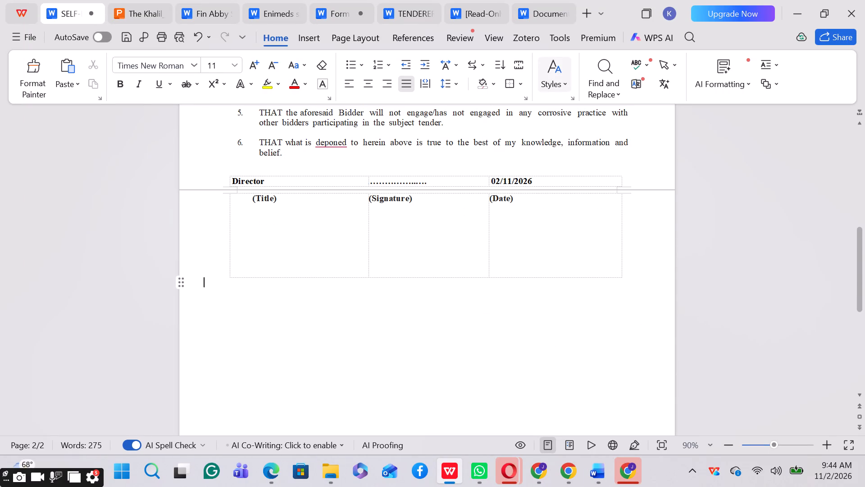
click(294, 352)
key(ctrl+v)
Open the rotation options for the pasted signature image.
click(279, 292)
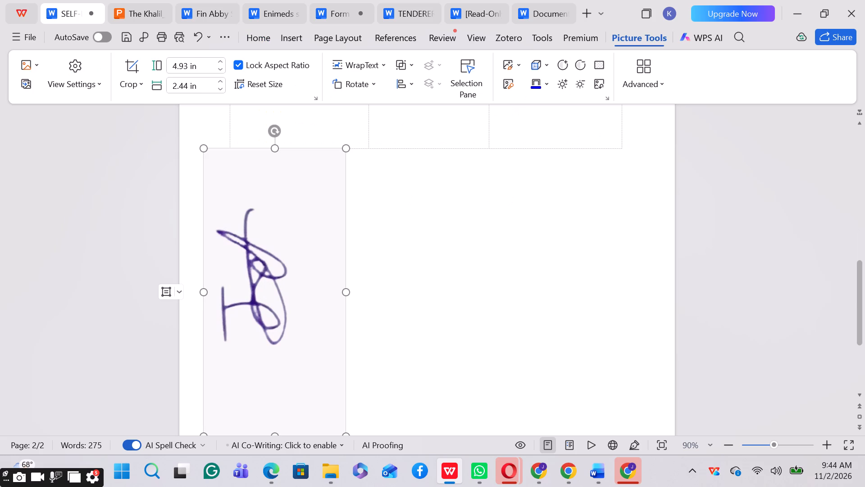
click(365, 248)
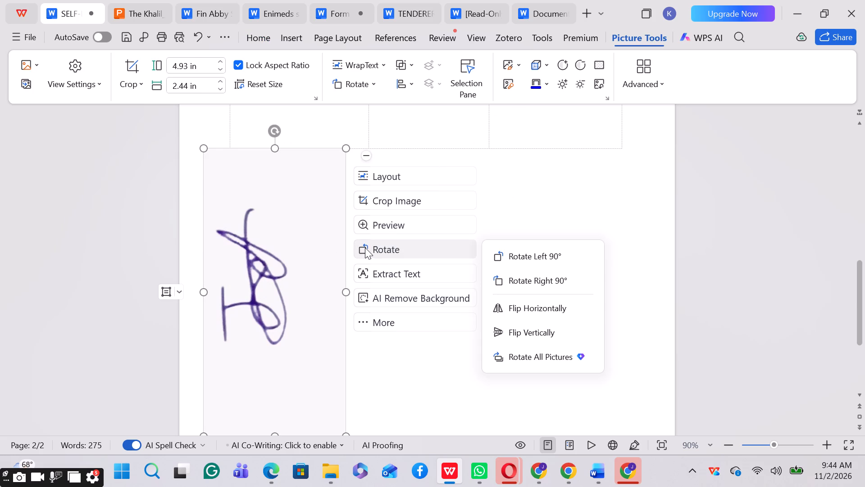
Rotate the signature image on page 2 of the self-declaration form 90° to the right.
click(502, 281)
click(410, 262)
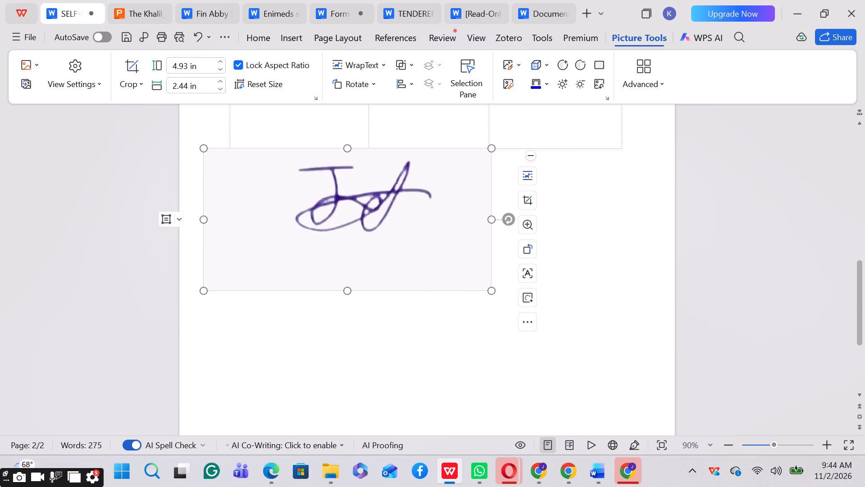
Set the signature image's text wrapping to Behind Text and move it up over the Signature cell of the signing table.
right_click(419, 271)
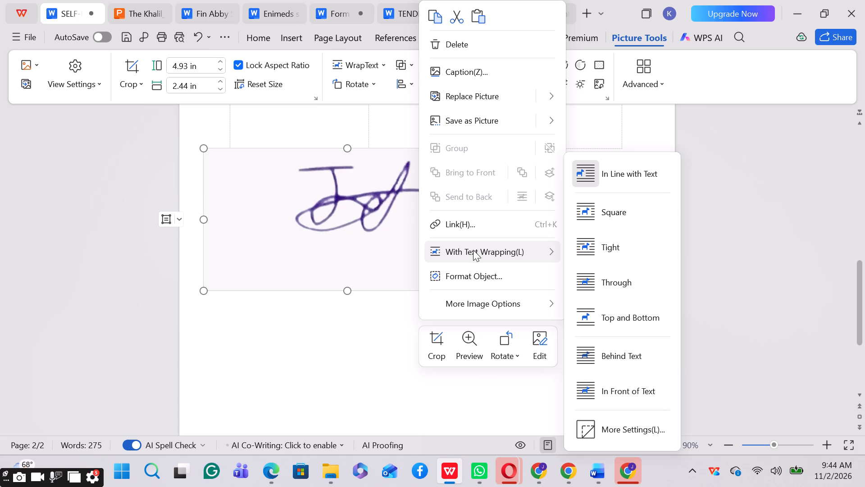
click(578, 345)
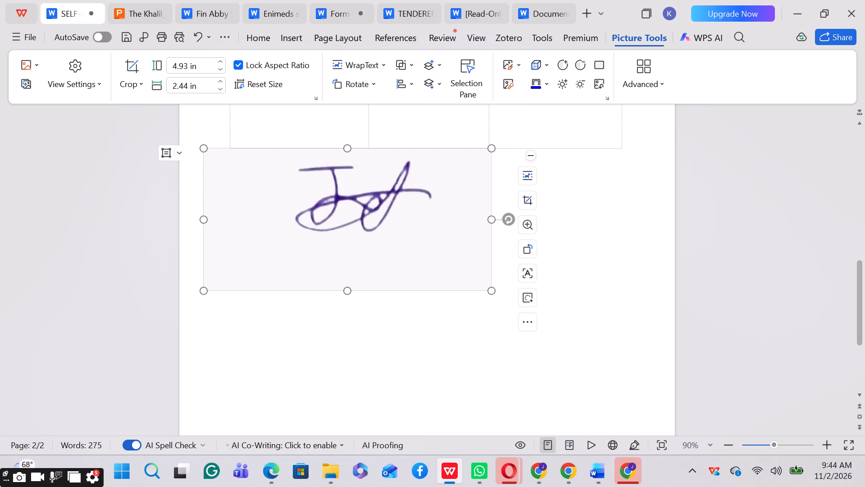
drag(401, 238, 486, 139)
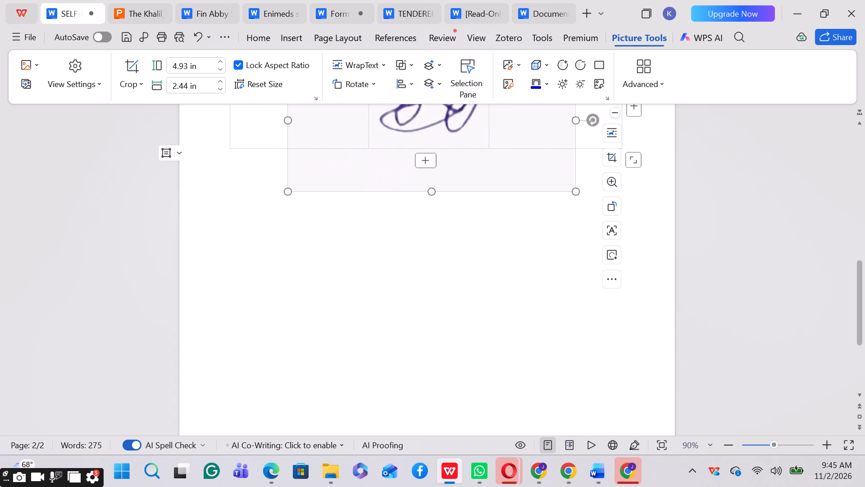
Narrow the signature image from both sides to about 4.05 in so it fits the Signature column, and deselect it.
scroll(433, 262, up, 1)
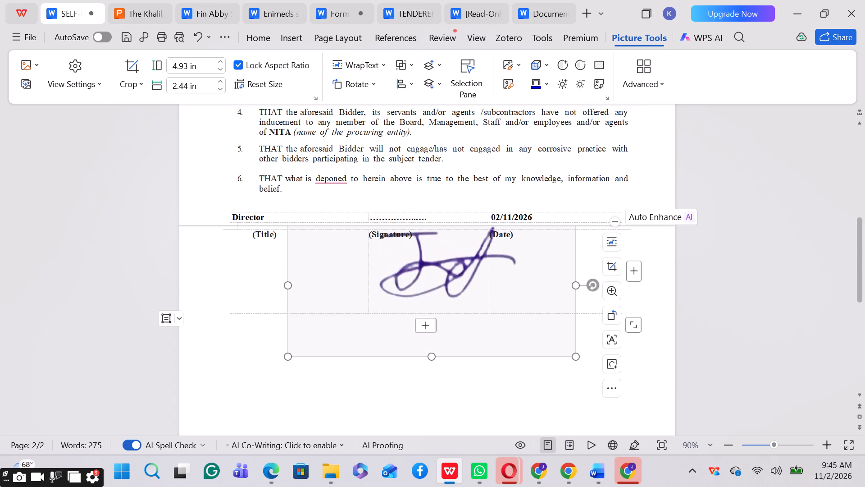
drag(577, 284, 537, 281)
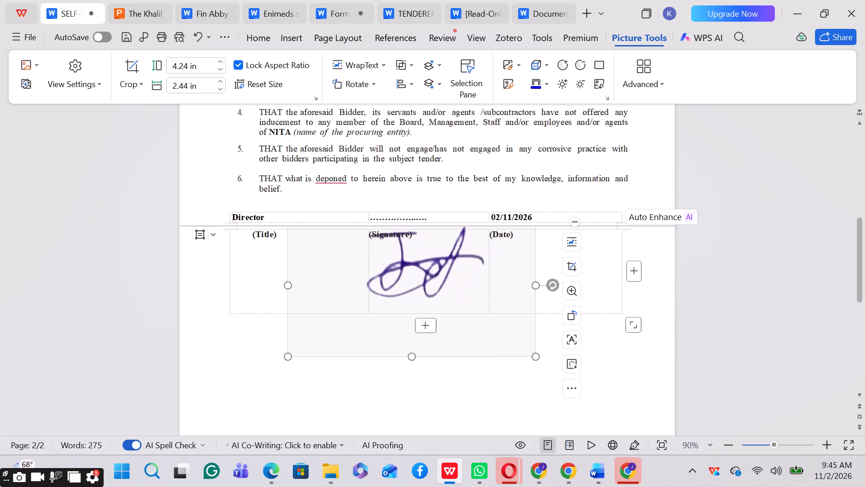
drag(288, 288, 300, 289)
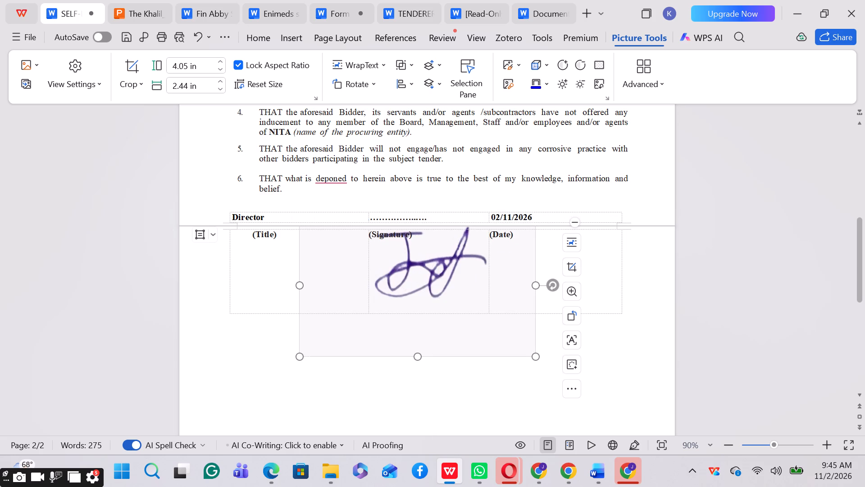
click(376, 395)
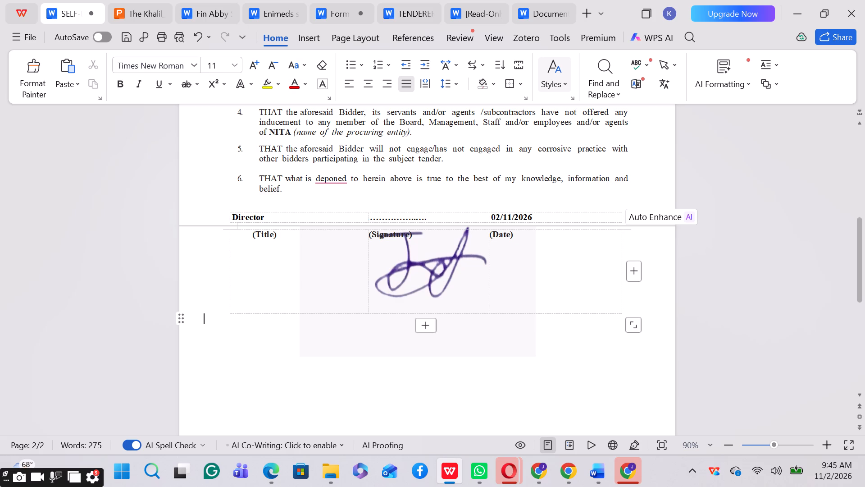
click(468, 193)
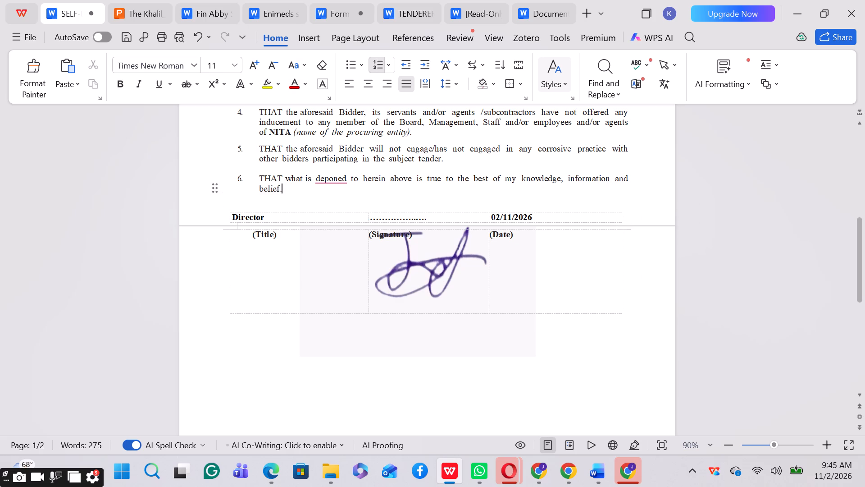
Check over the signed SD1 and SD2 self-declaration form from heading to signature block and save the document.
scroll(468, 193, up, 2)
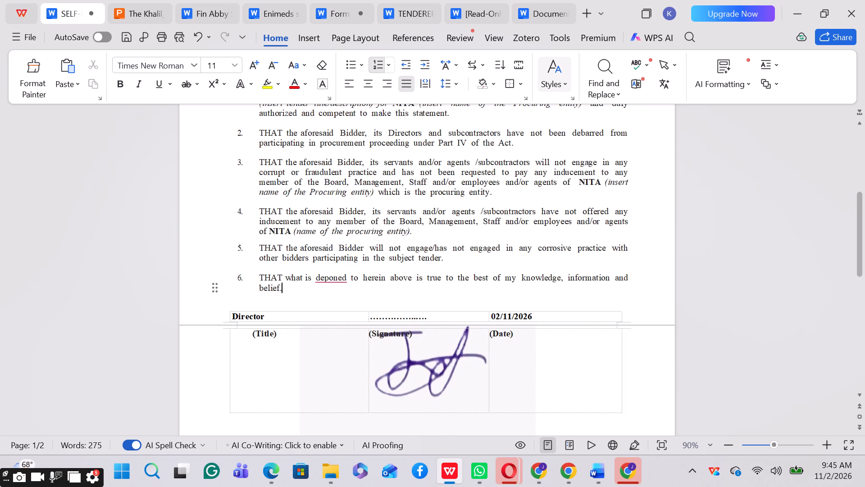
scroll(468, 193, up, 2)
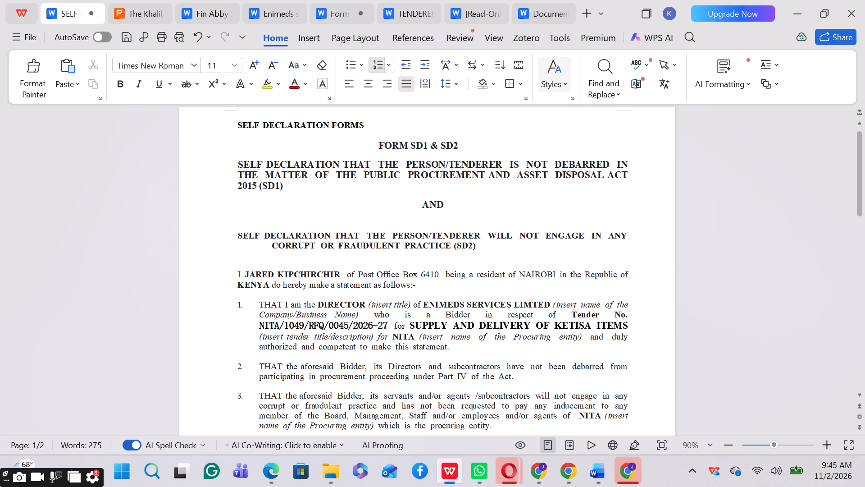
scroll(464, 316, down, 5)
scroll(464, 316, up, 4)
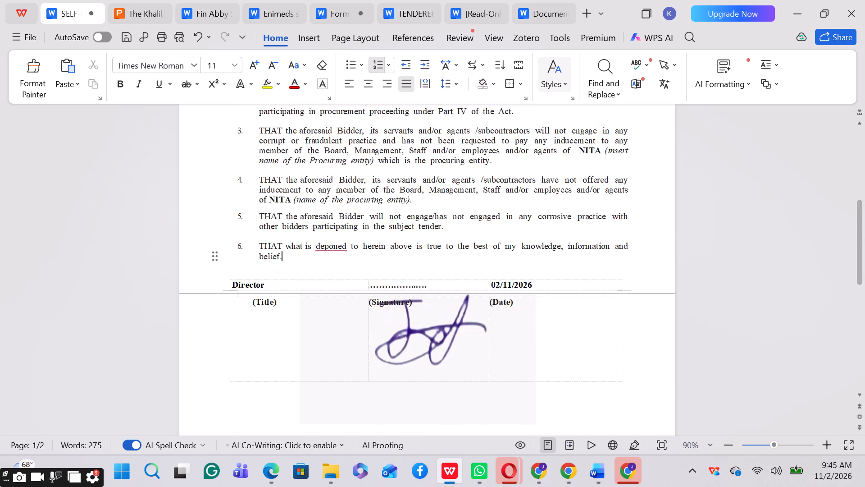
scroll(464, 316, up, 3)
key(ctrl+s)
key(ctrl+s)
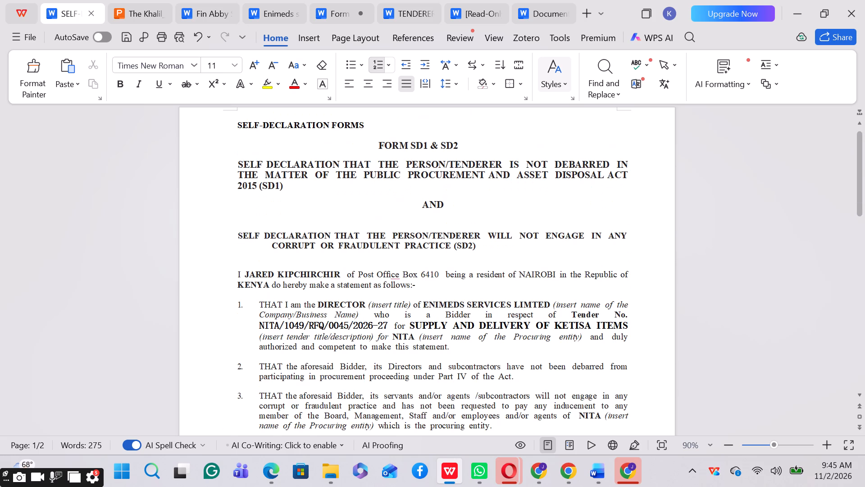
Save a PDF copy of the form on the Desktop as SELF-DECLARATION FORMS SD1 and SD2 (1).pdf.
click(10, 34)
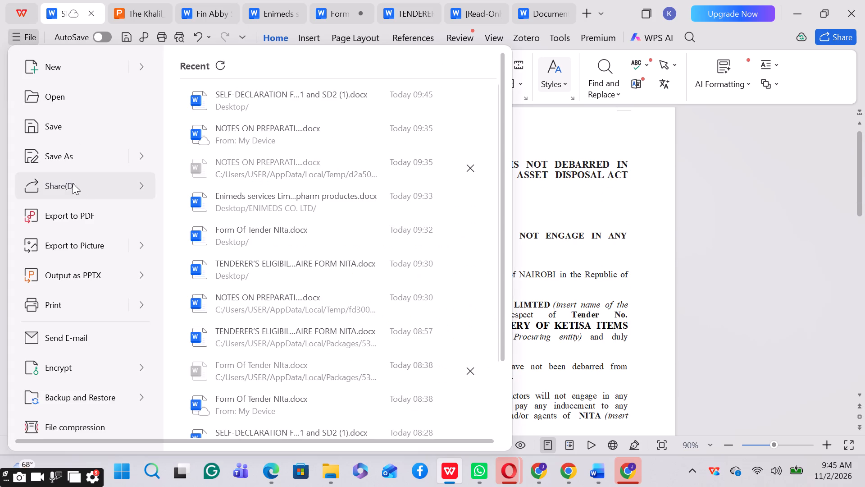
click(68, 163)
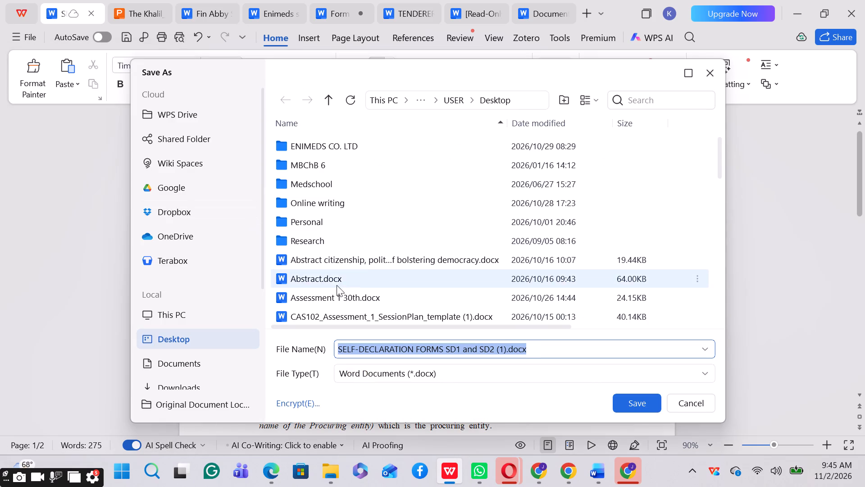
click(706, 374)
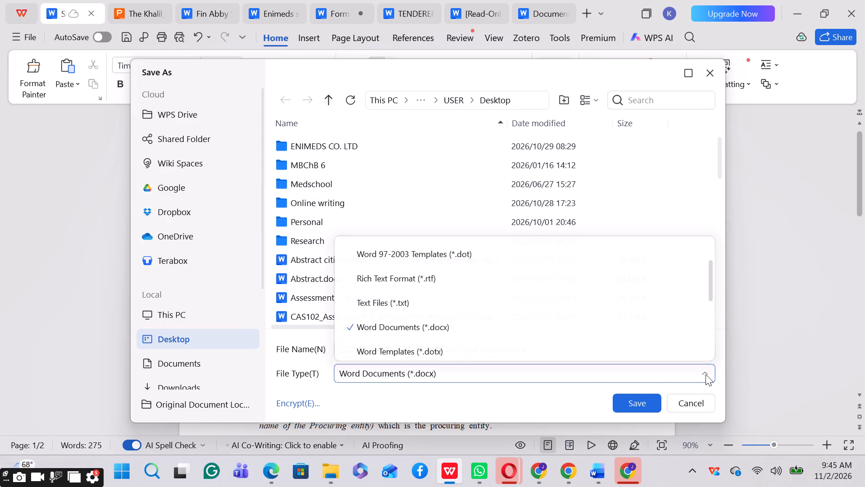
scroll(475, 336, down, 6)
click(413, 339)
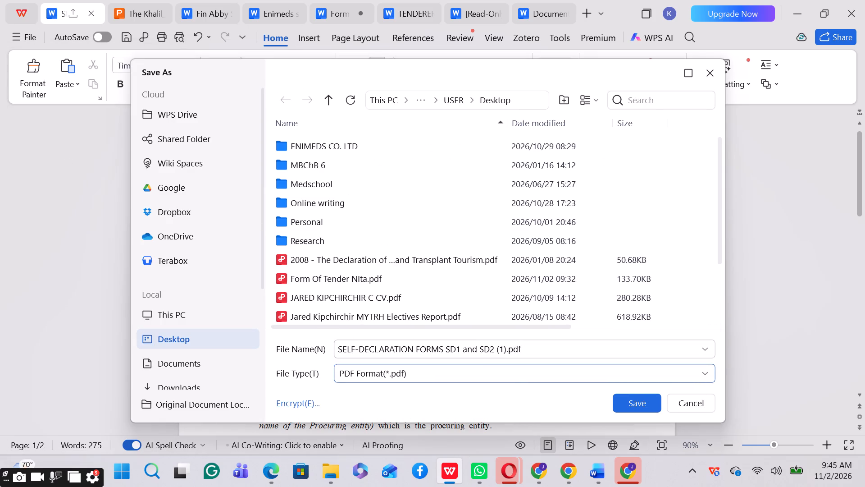
click(637, 403)
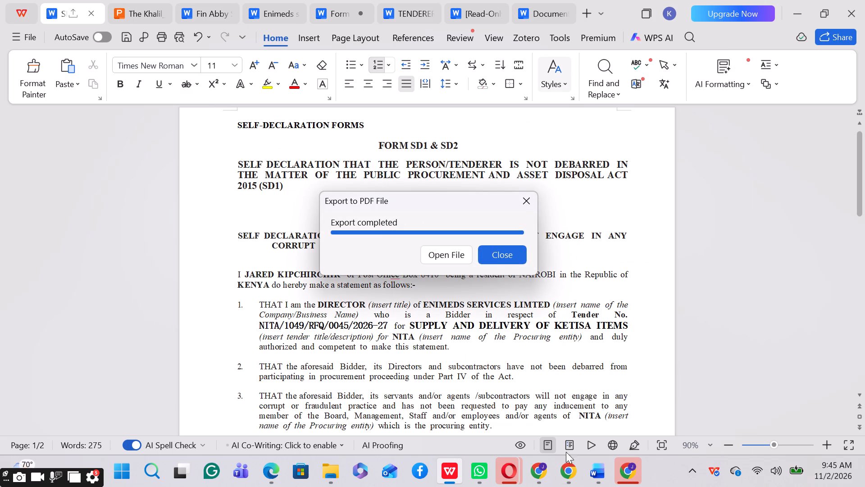
Switch to the eGP Kenya page in Chrome and open the file upload form for the Schedule of Requirement Form.
click(565, 464)
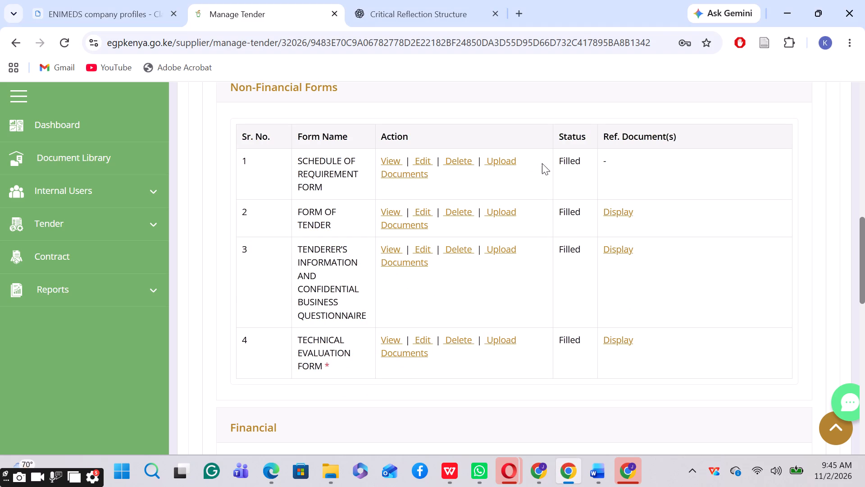
click(501, 165)
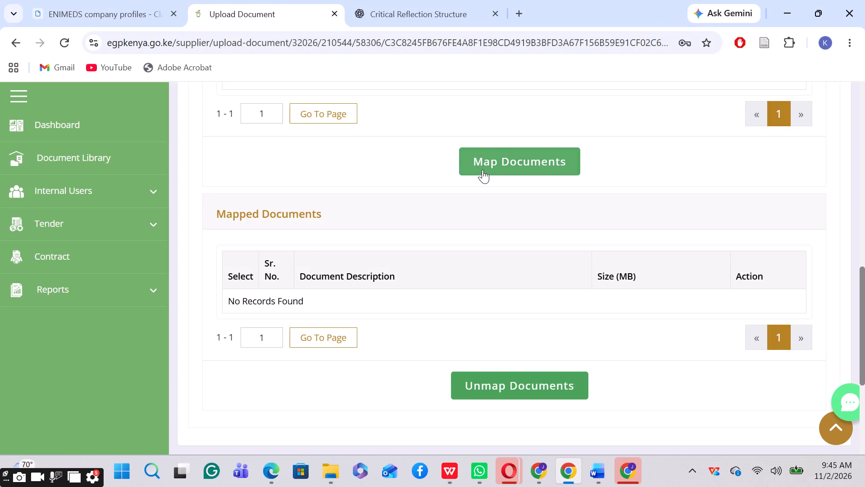
click(483, 165)
scroll(416, 174, up, 2)
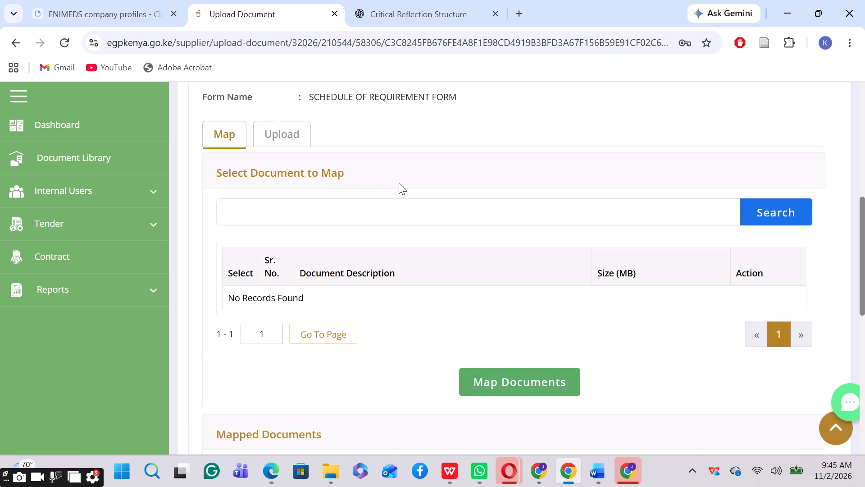
click(286, 129)
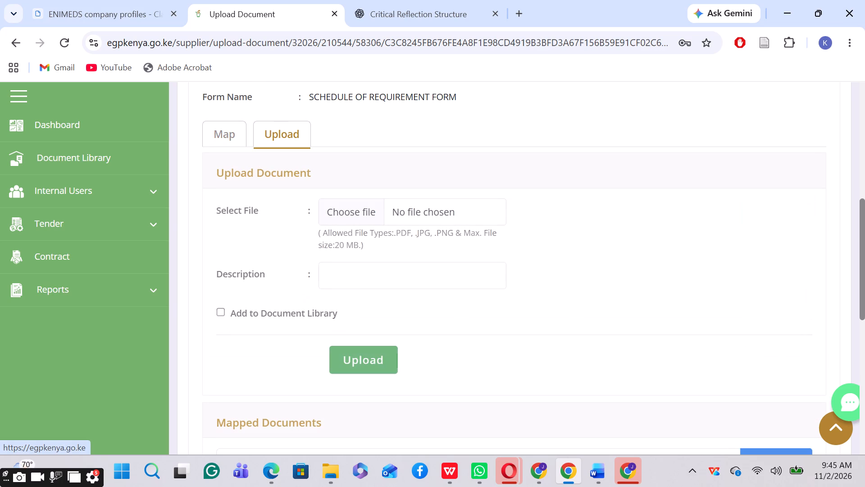
Choose the PDF SELF-DECLARATION FORMS SD1 and SD2 (1) from the Desktop as the file to upload.
click(364, 213)
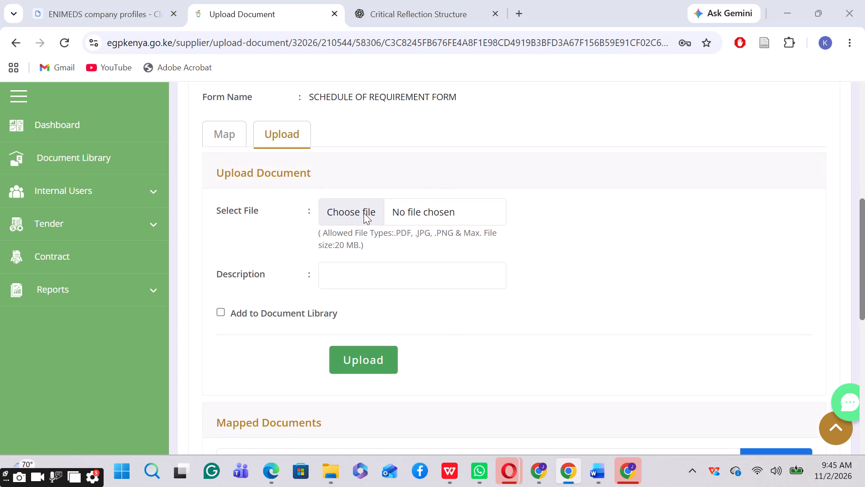
key(s)
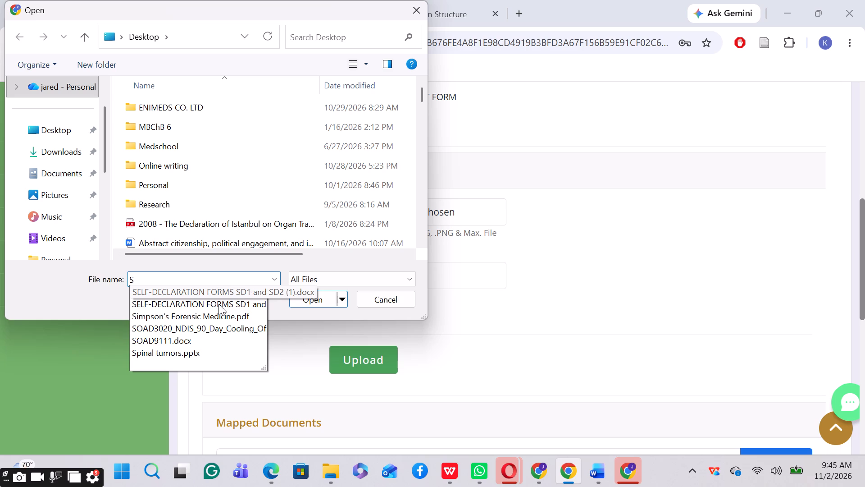
scroll(214, 191, down, 7)
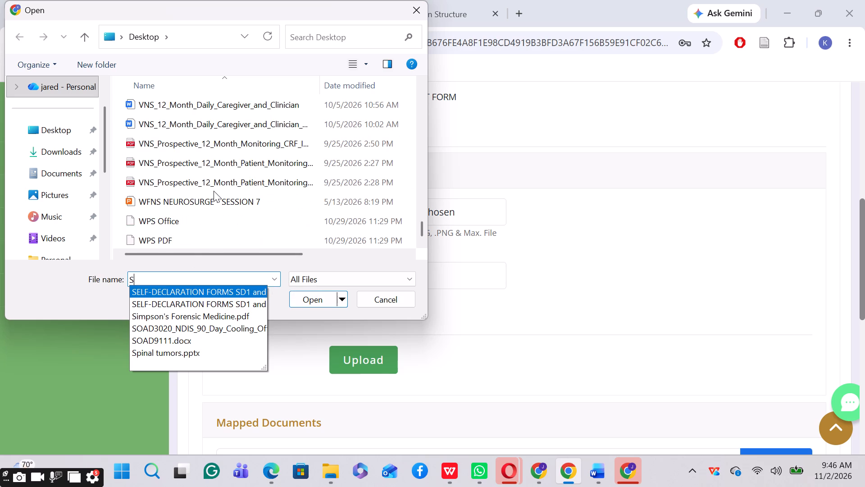
scroll(214, 191, down, 3)
scroll(214, 191, up, 2)
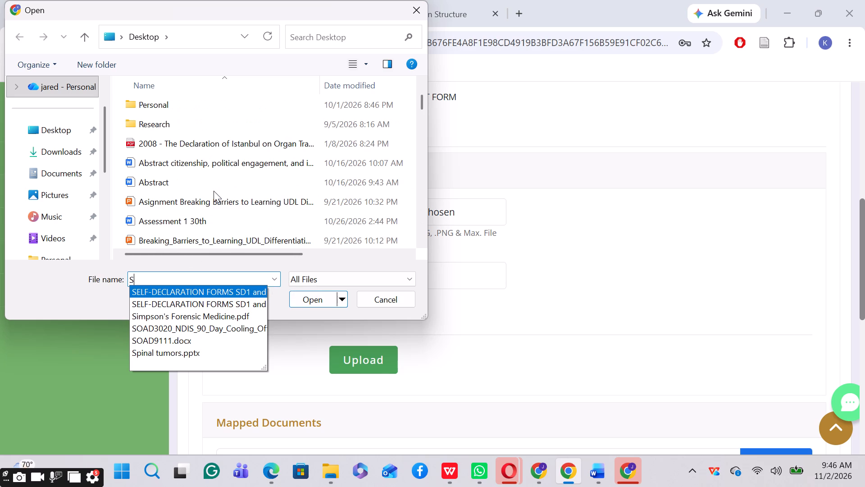
scroll(214, 191, up, 1)
scroll(214, 191, down, 3)
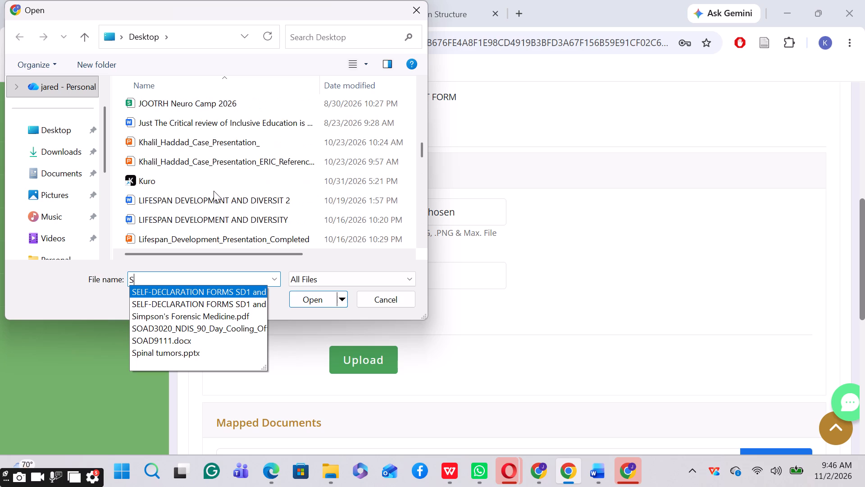
scroll(214, 191, down, 3)
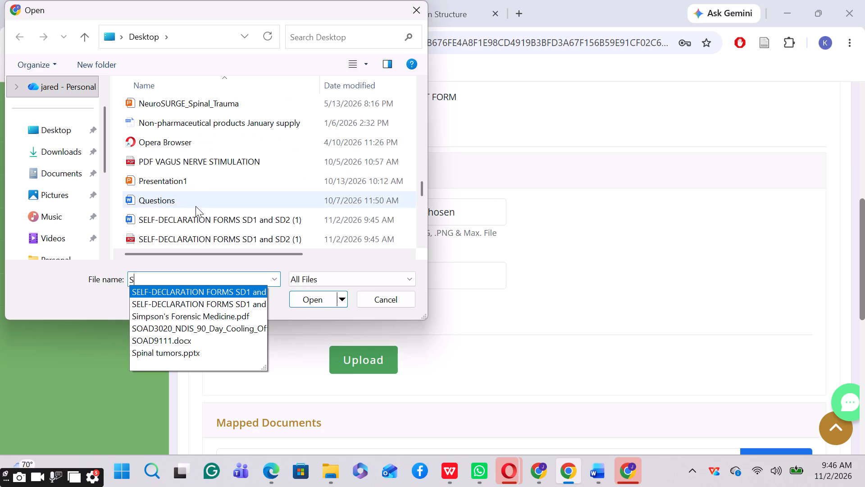
click(182, 234)
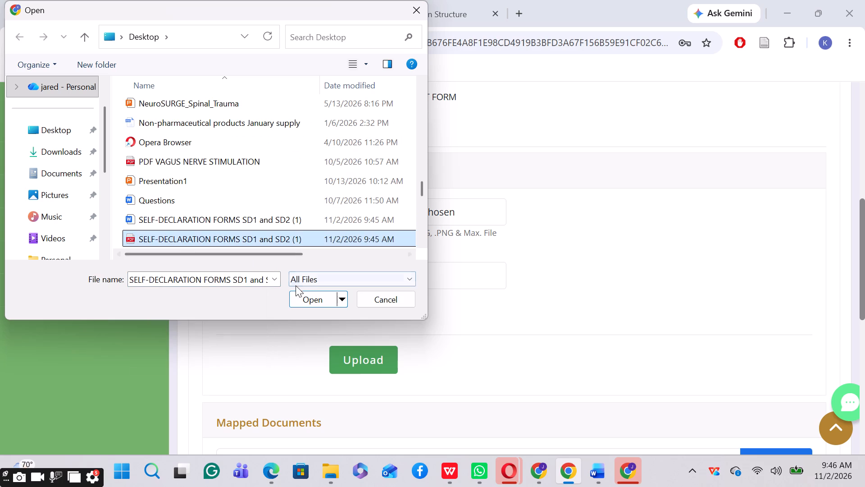
click(303, 299)
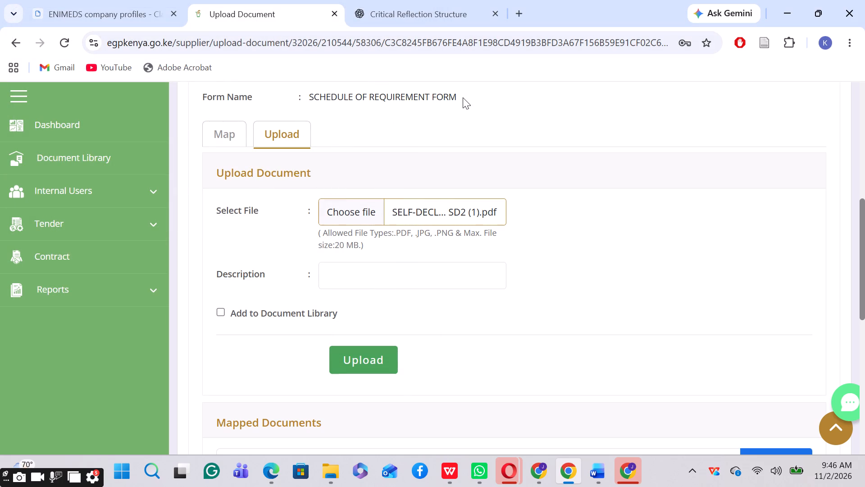
Copy the form name into the description and upload the self-declaration PDF to the Schedule of Requirement Form.
drag(463, 97, 309, 104)
key(ctrl+c)
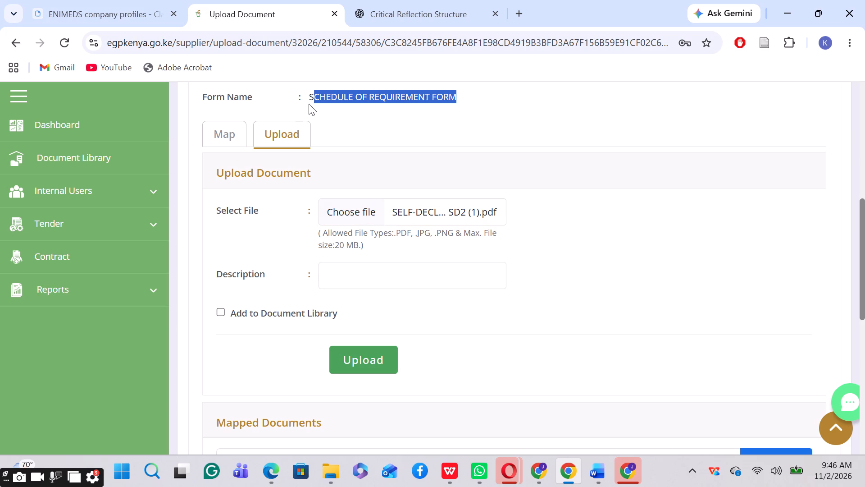
click(351, 276)
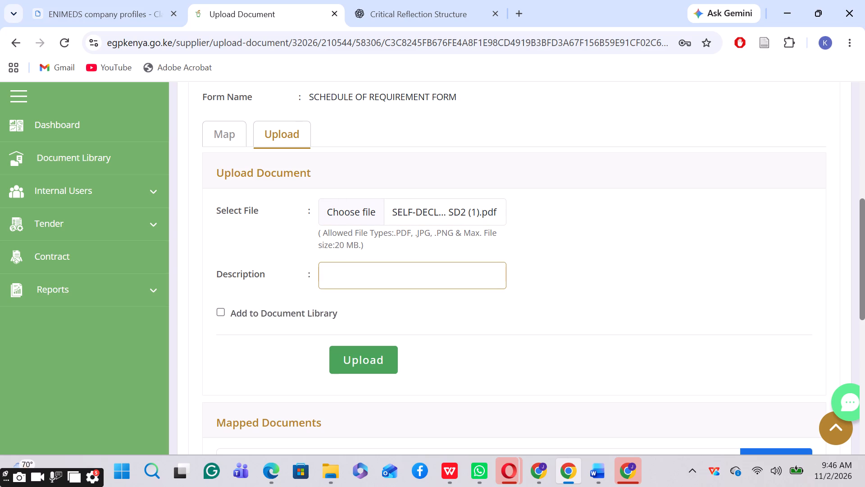
key(ctrl+v)
click(371, 356)
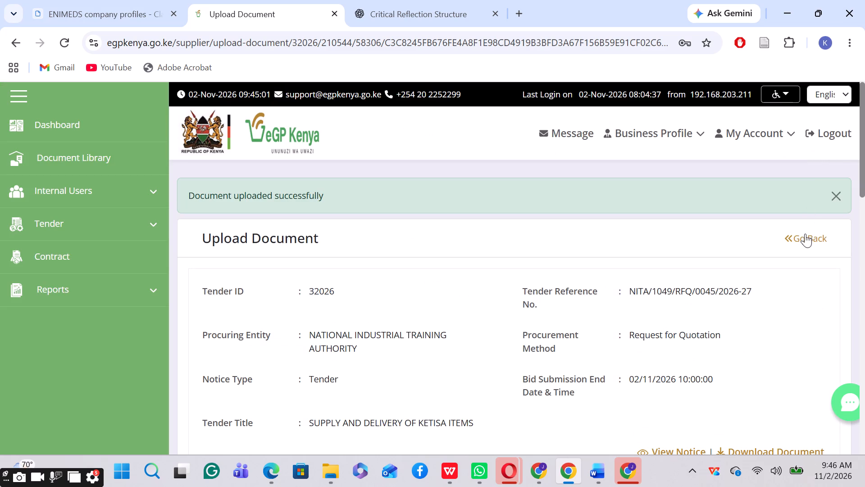
Return to the tender's bid preparation forms and open the file upload form for the Price Schedule Form.
click(805, 234)
scroll(506, 321, down, 4)
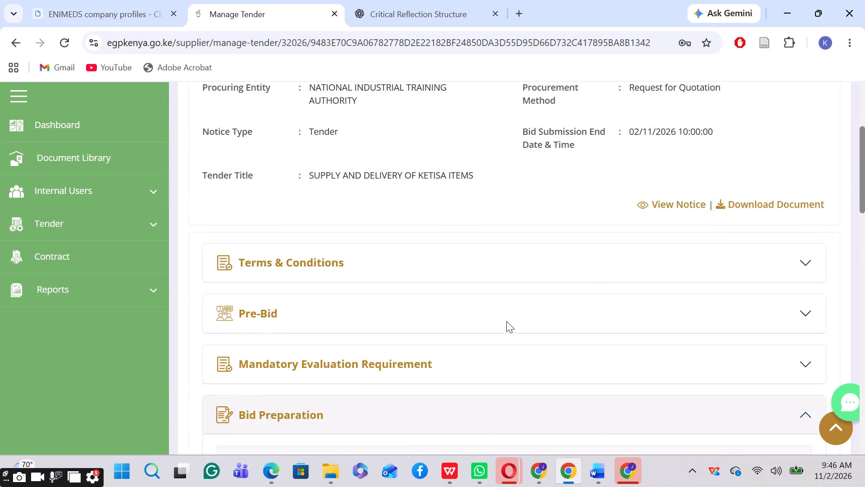
scroll(506, 321, down, 5)
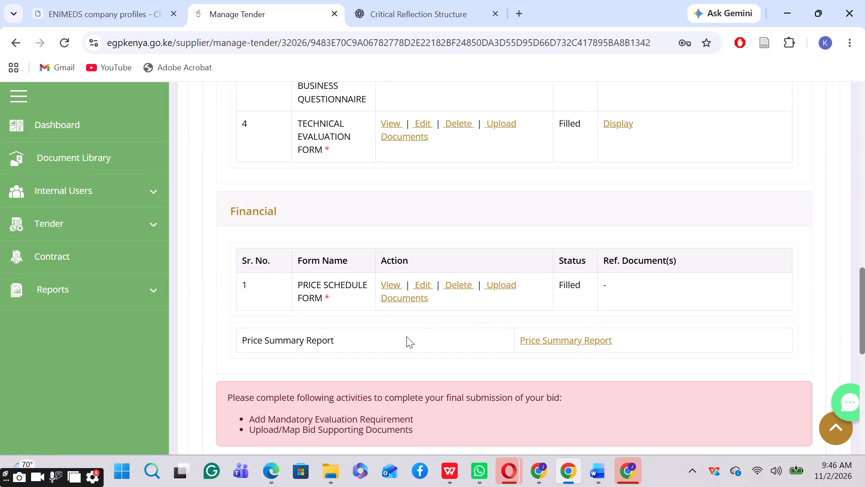
click(501, 286)
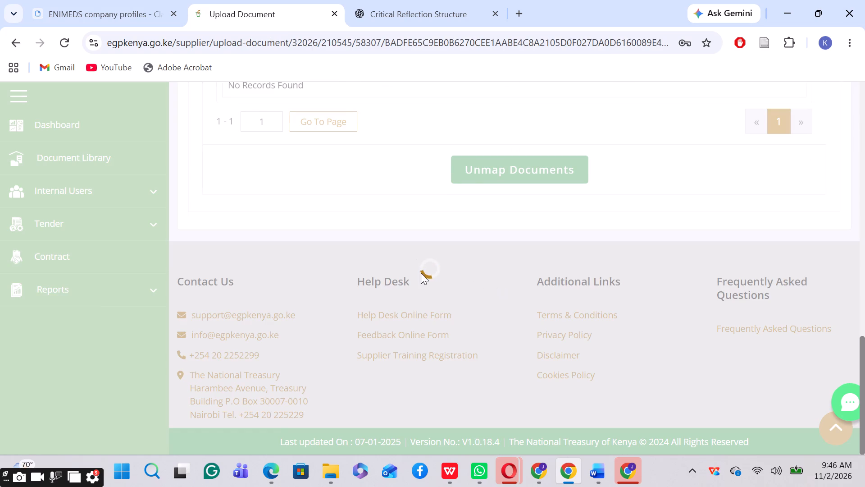
scroll(402, 321, right, 1)
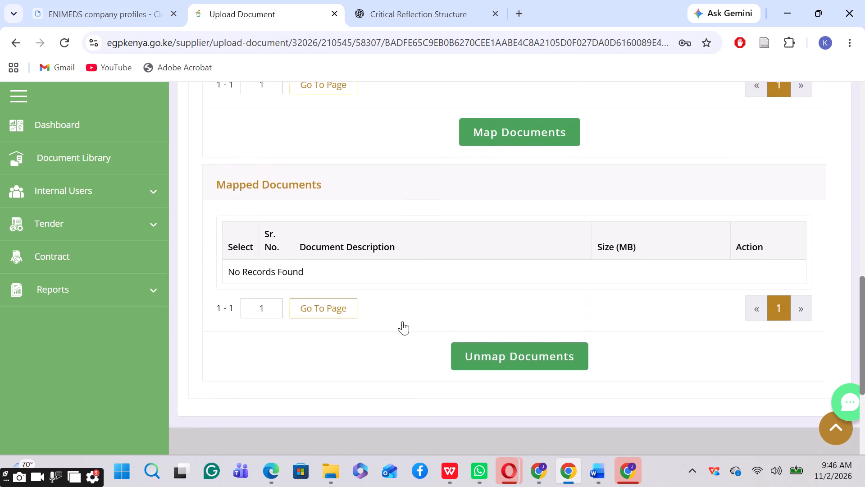
scroll(402, 321, up, 3)
scroll(402, 321, down, 2)
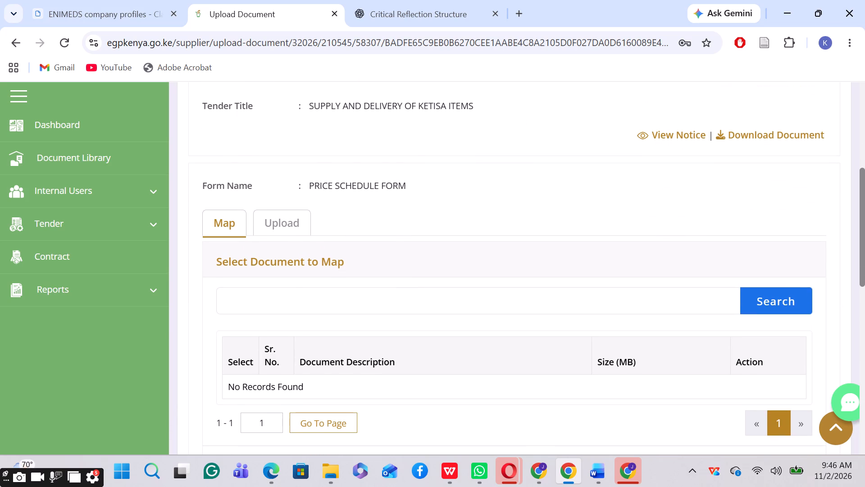
click(281, 220)
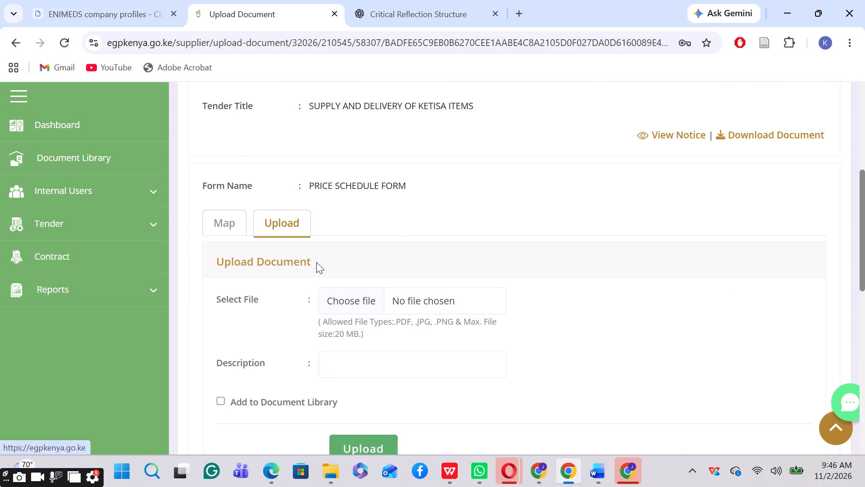
Choose LIST OF SPORT ITEM.pdf from the Desktop as the file to upload.
click(337, 294)
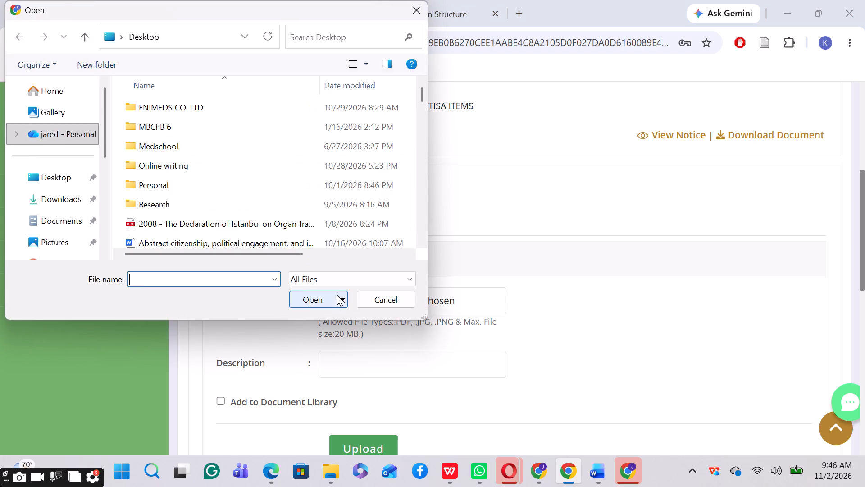
key(l)
key(i)
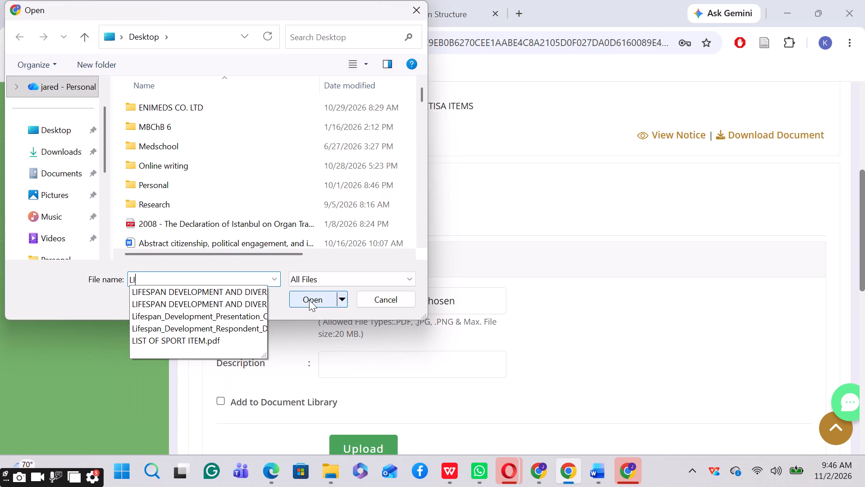
click(235, 335)
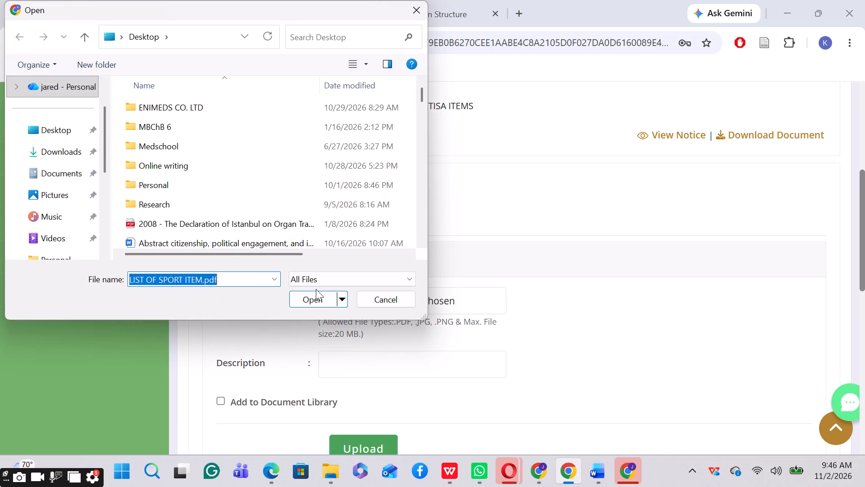
click(313, 294)
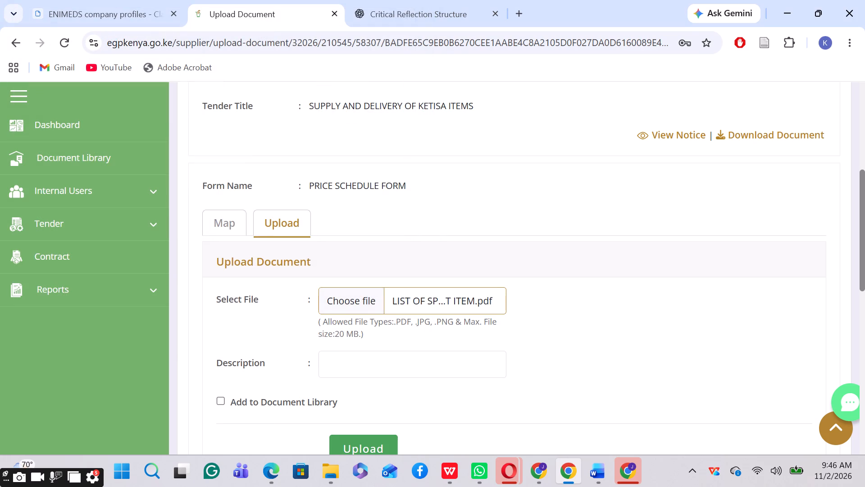
Copy the form name PRICE SCHEDULE FORM into the description and upload the PDF to the Price Schedule Form.
drag(417, 185, 305, 188)
key(ctrl+c)
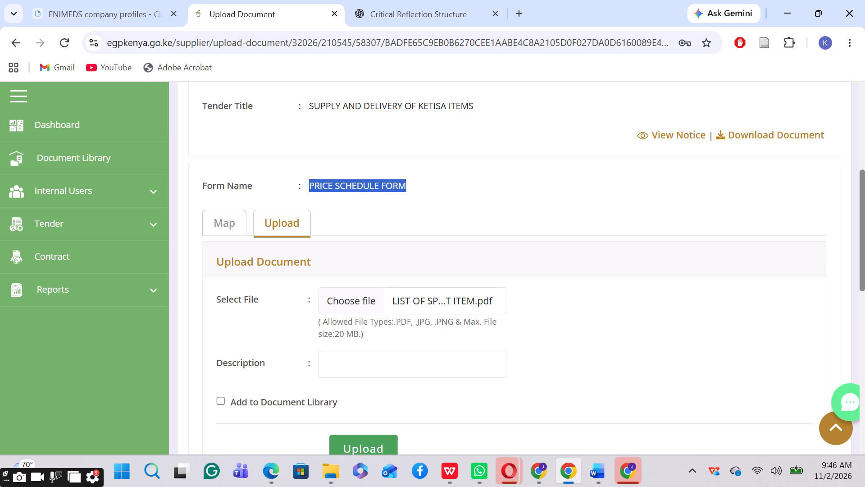
click(353, 370)
key(ctrl+v)
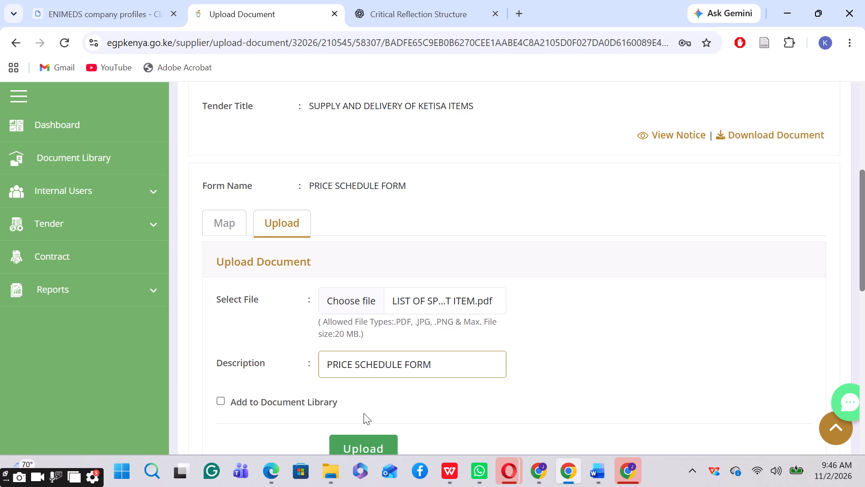
click(363, 441)
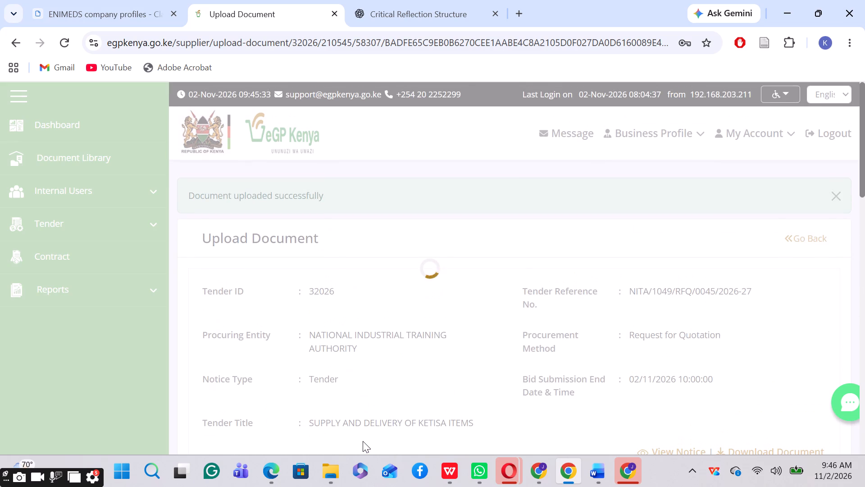
Return to the tender's management page and review the bid forms' status, reference documents and the activities remaining before final submission.
scroll(472, 386, down, 4)
scroll(472, 386, up, 1)
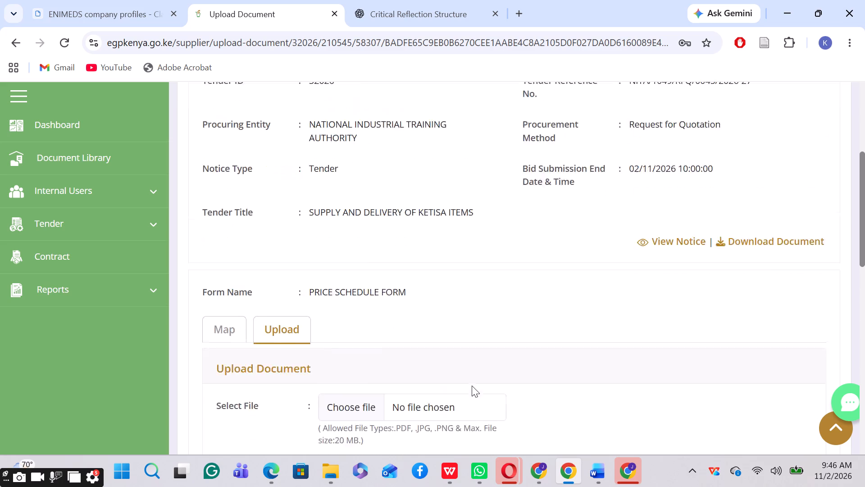
scroll(472, 386, down, 3)
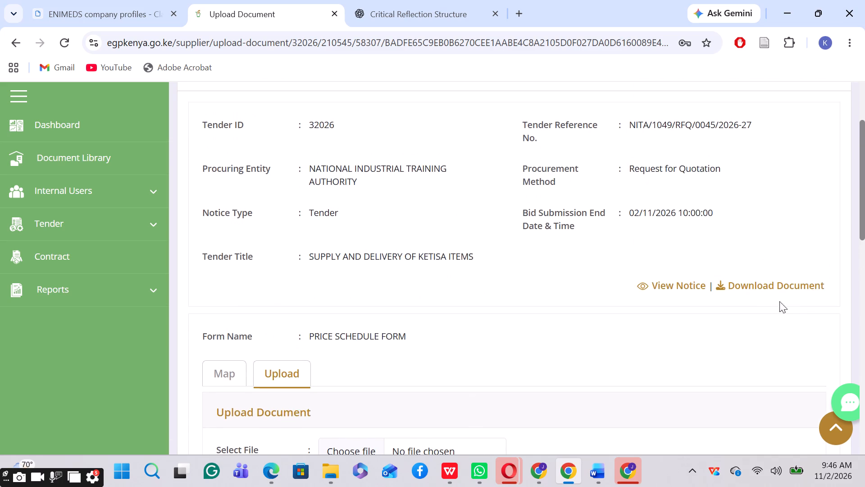
scroll(752, 289, up, 2)
click(796, 194)
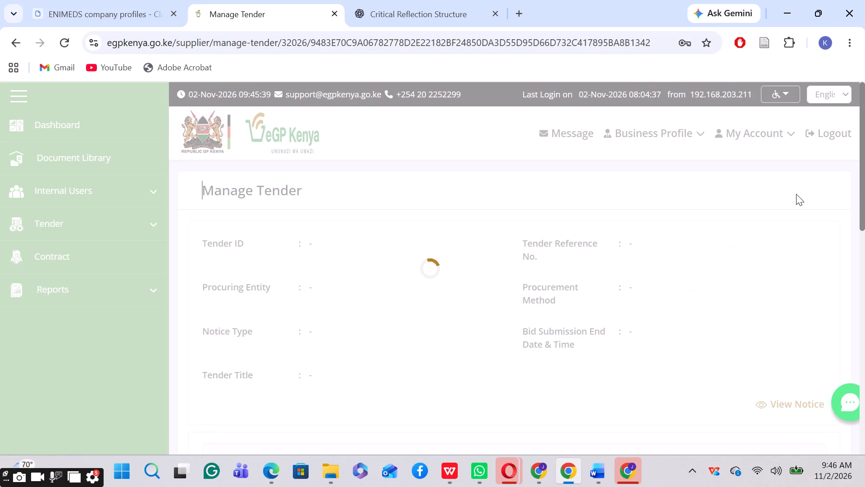
scroll(530, 360, down, 4)
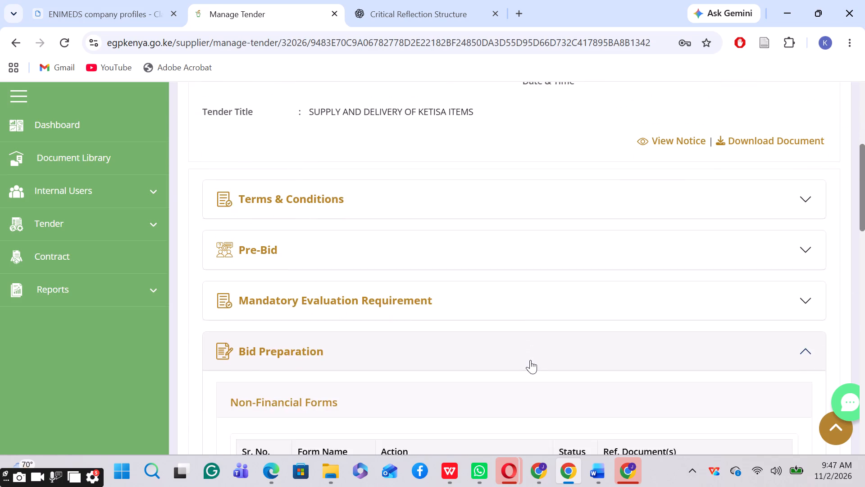
scroll(530, 360, down, 3)
scroll(530, 360, up, 1)
scroll(530, 360, down, 1)
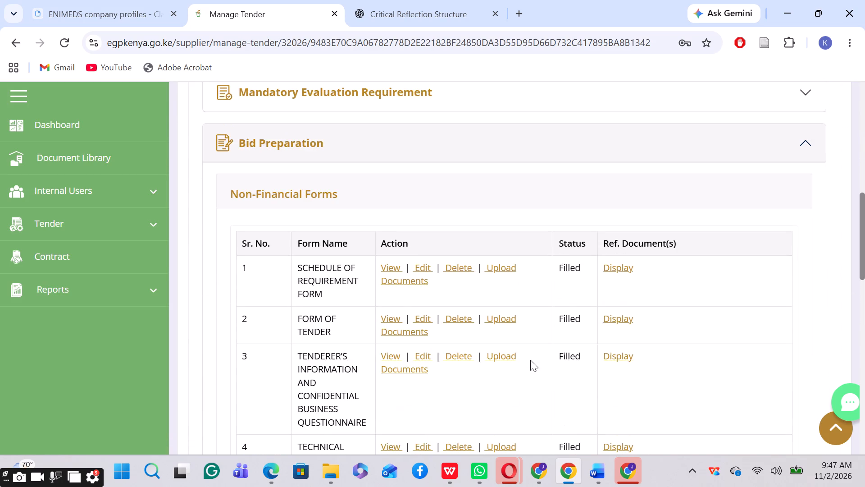
scroll(530, 360, down, 5)
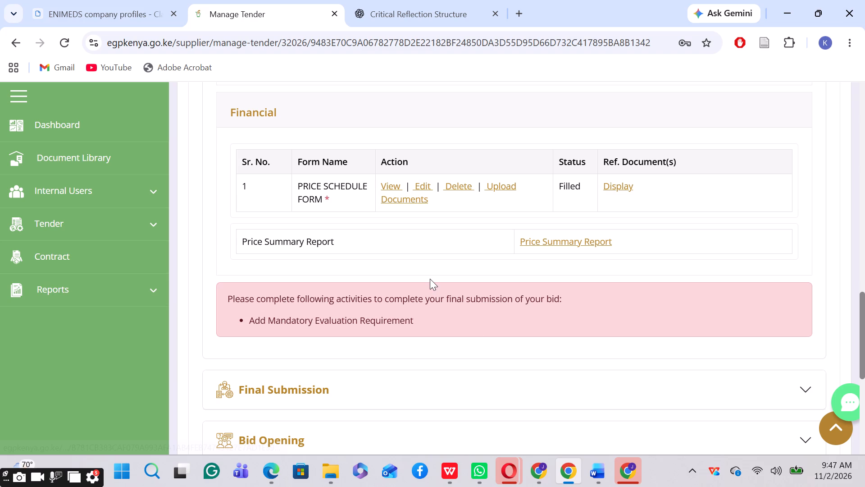
scroll(430, 279, down, 3)
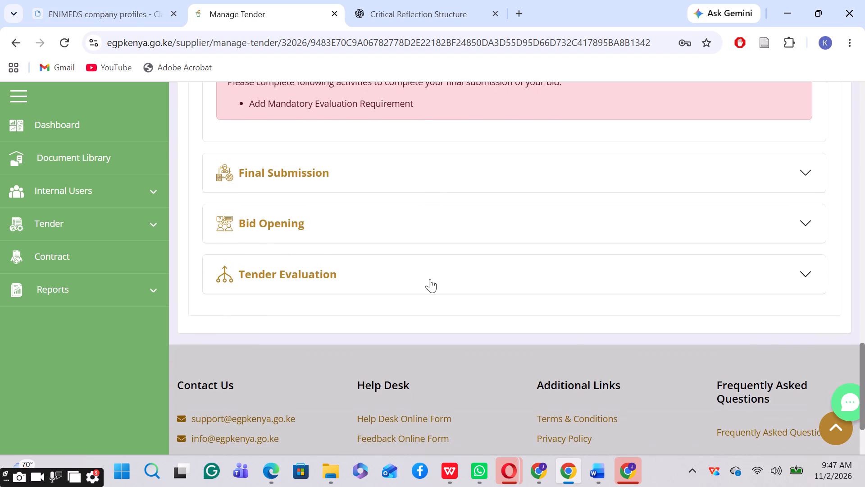
scroll(430, 279, up, 2)
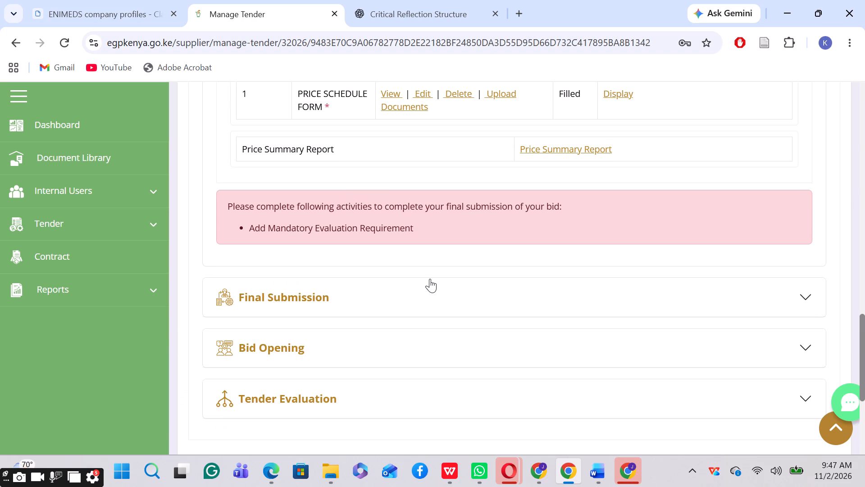
scroll(430, 279, up, 5)
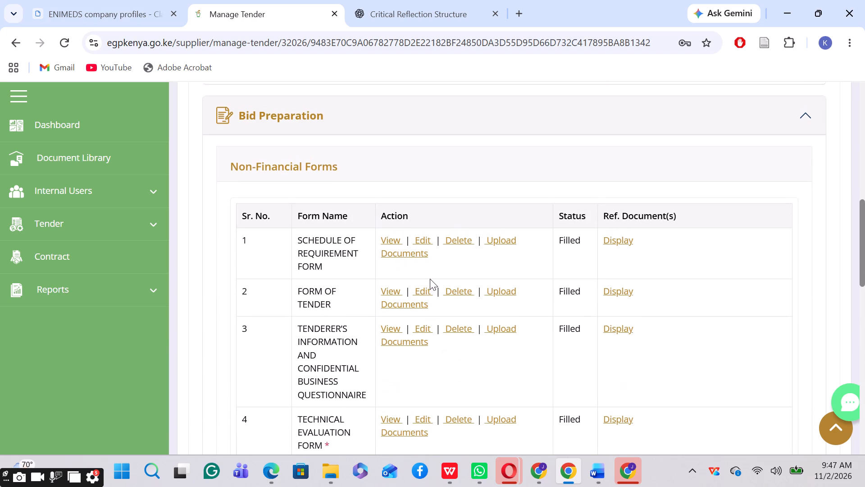
scroll(430, 279, up, 1)
scroll(430, 279, down, 5)
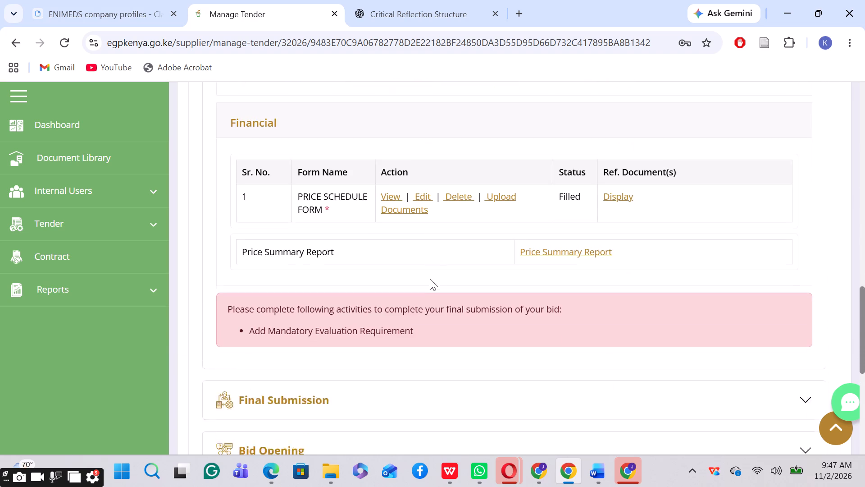
scroll(430, 279, down, 2)
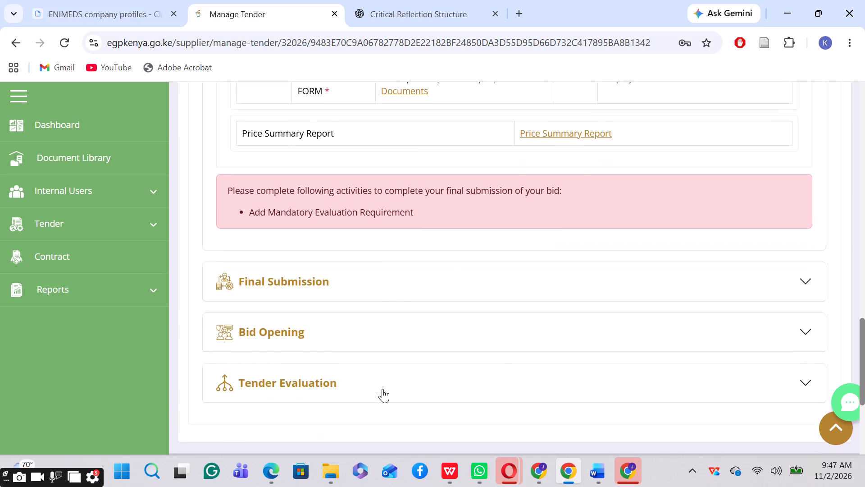
scroll(382, 389, up, 1)
scroll(382, 389, down, 1)
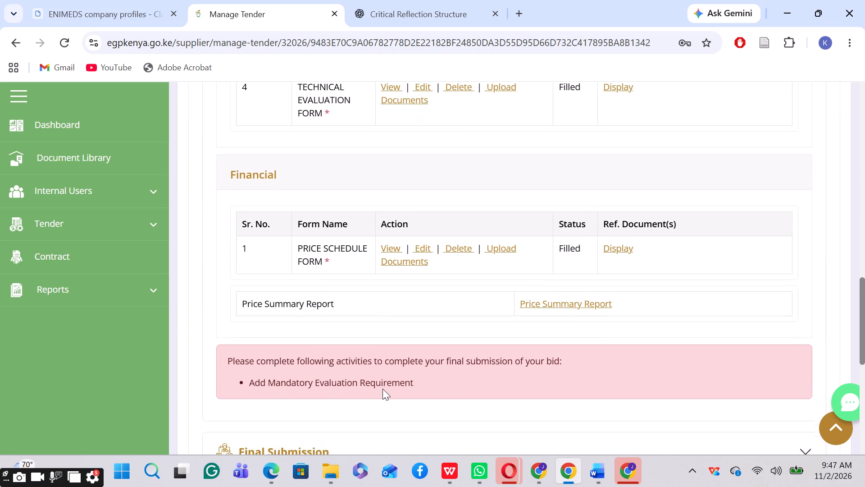
scroll(382, 389, down, 1)
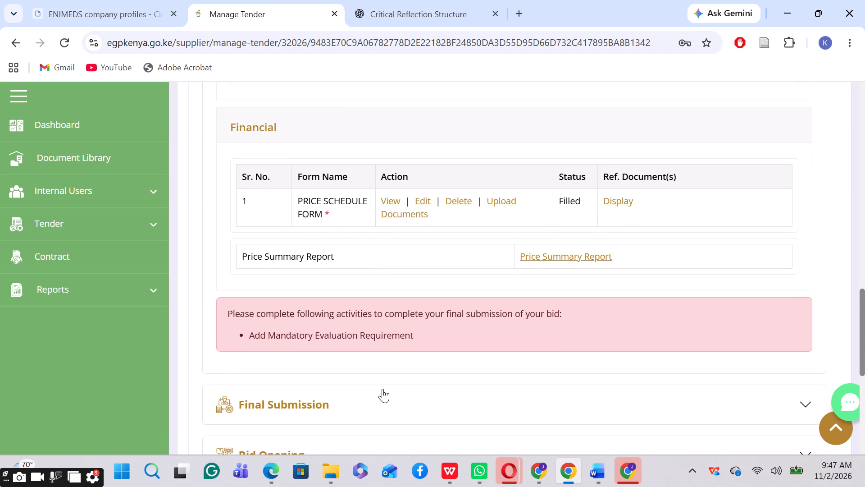
scroll(382, 389, down, 1)
scroll(330, 360, up, 1)
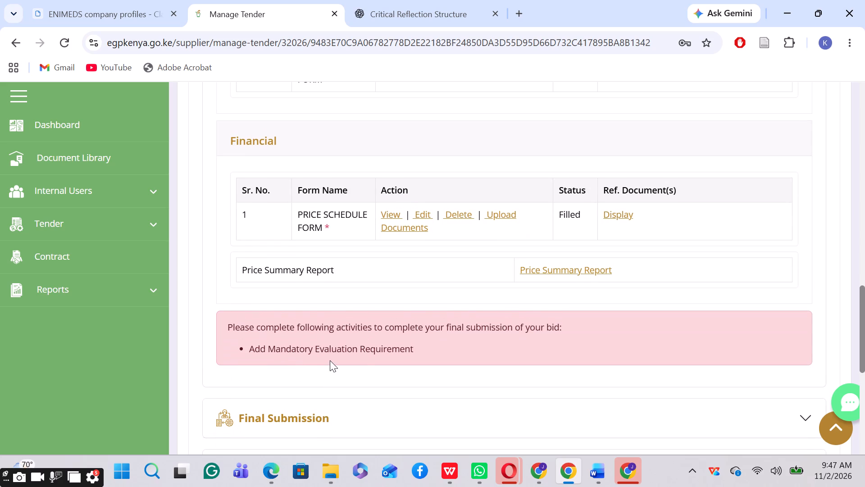
scroll(330, 360, up, 1)
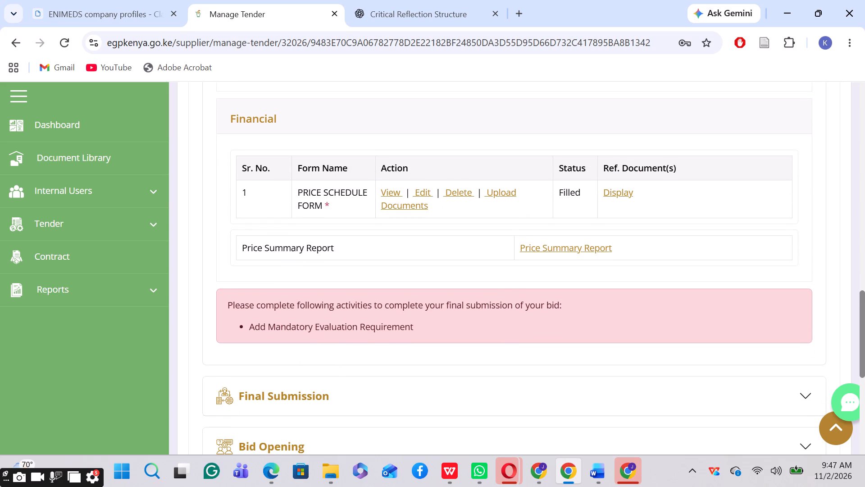
Open the Price Summary Report and examine the tender details, the bid price and the grand total.
click(542, 250)
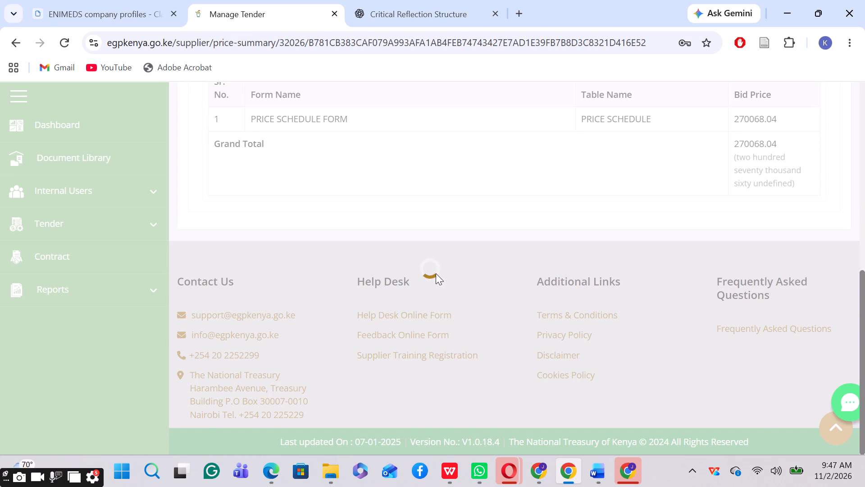
scroll(393, 207, up, 1)
scroll(393, 207, left, 3)
scroll(370, 238, up, 1)
scroll(370, 238, down, 7)
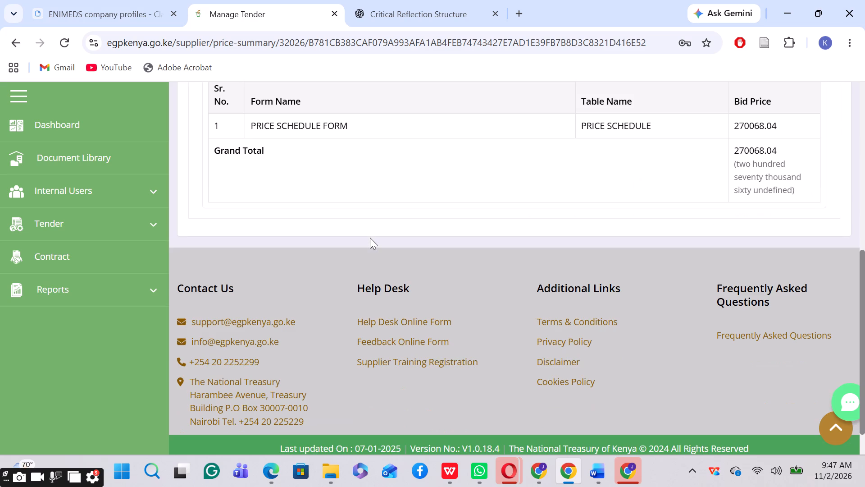
scroll(428, 208, up, 4)
scroll(428, 208, down, 2)
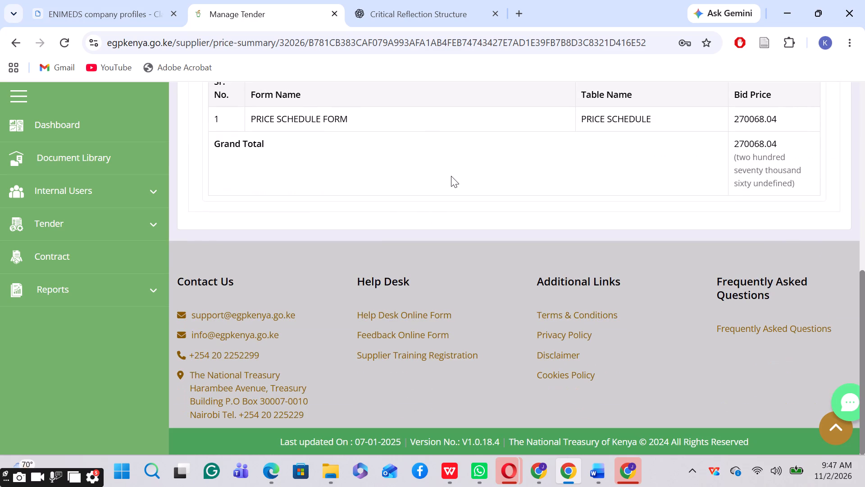
scroll(451, 176, left, 3)
scroll(626, 155, left, 2)
scroll(626, 155, down, 3)
scroll(626, 155, up, 2)
scroll(626, 155, down, 3)
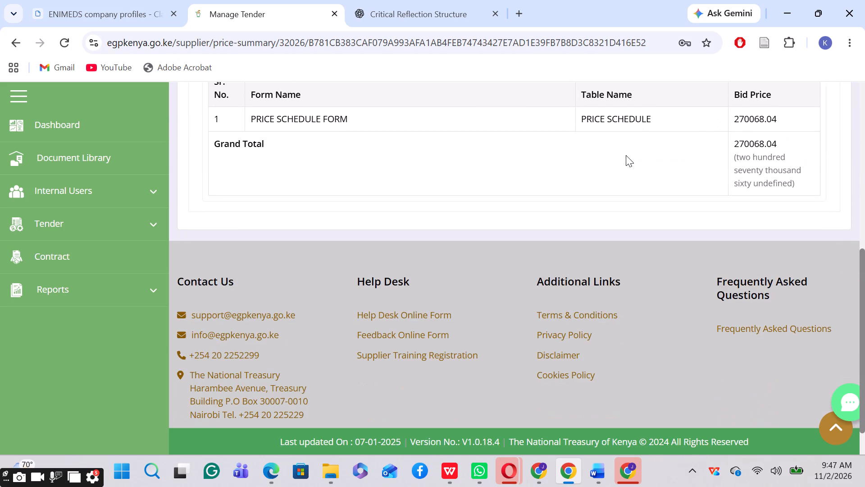
scroll(626, 155, down, 1)
scroll(614, 162, up, 3)
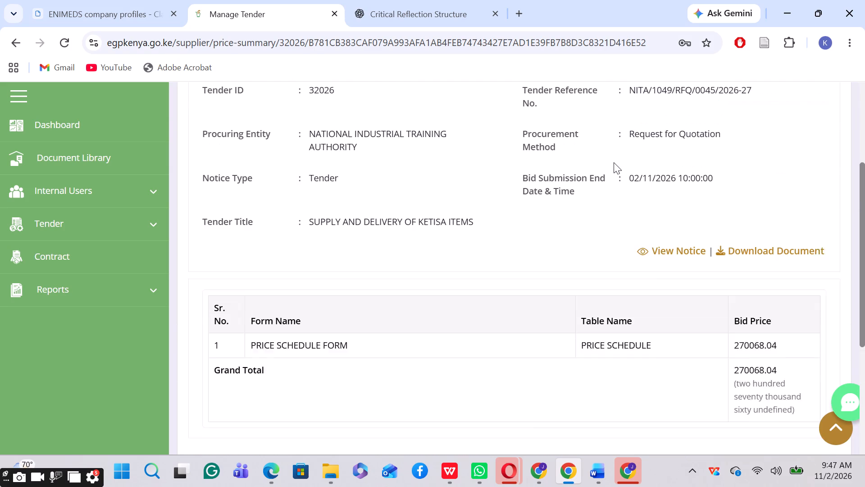
scroll(614, 162, up, 1)
scroll(691, 372, up, 1)
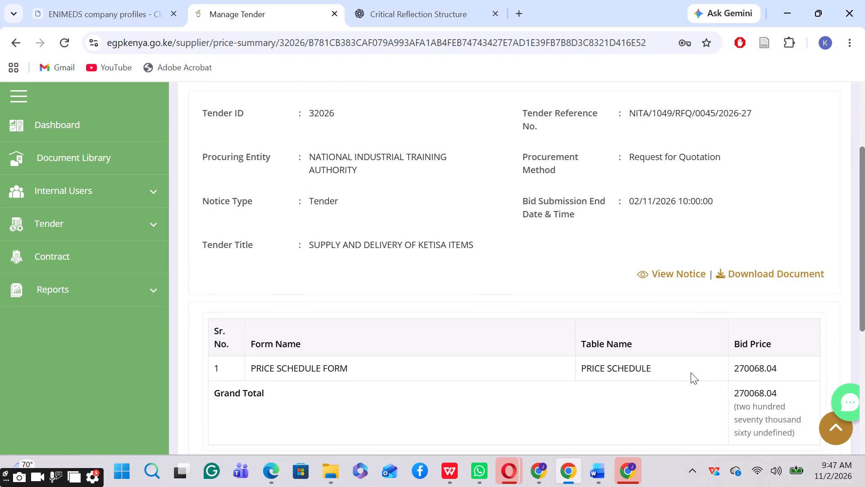
Leave the Price Summary Report for the tender's management page and check the forms' statuses and the activities required before final submission.
scroll(691, 372, up, 1)
scroll(691, 372, down, 9)
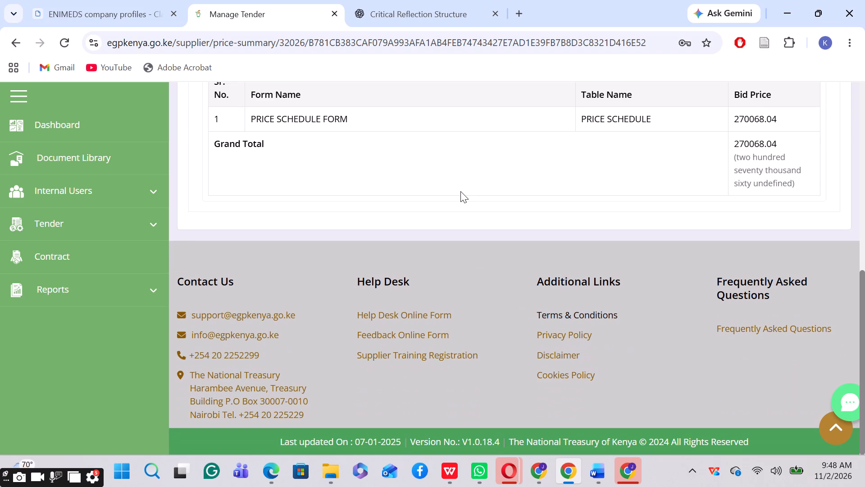
scroll(711, 184, up, 3)
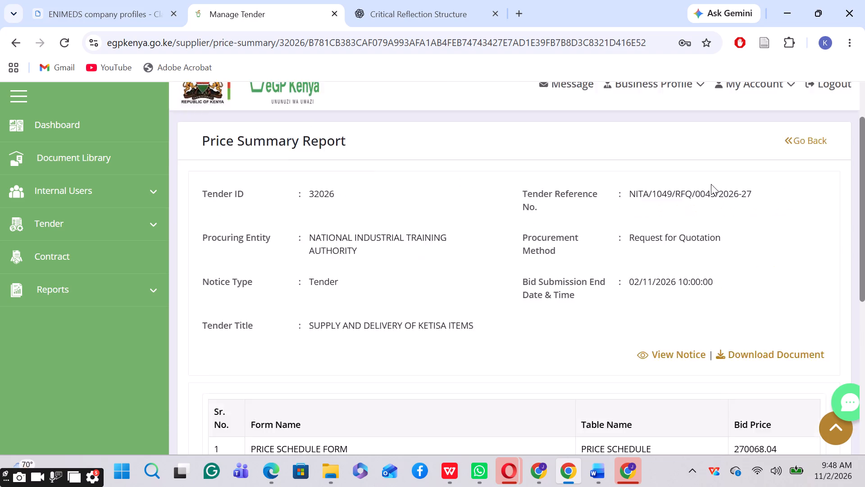
scroll(711, 184, up, 1)
click(804, 186)
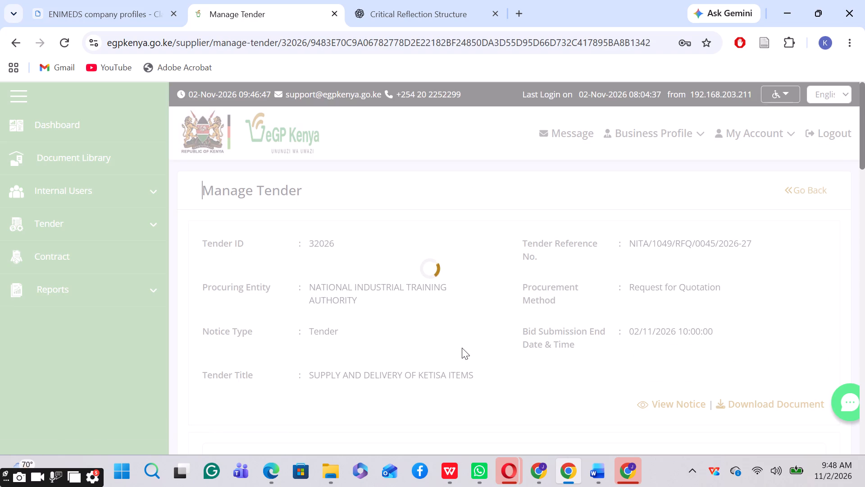
scroll(462, 348, down, 9)
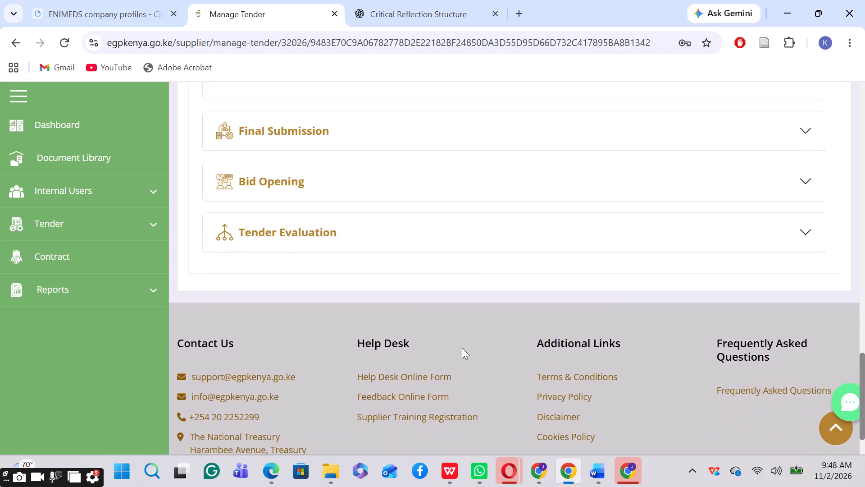
scroll(462, 348, up, 5)
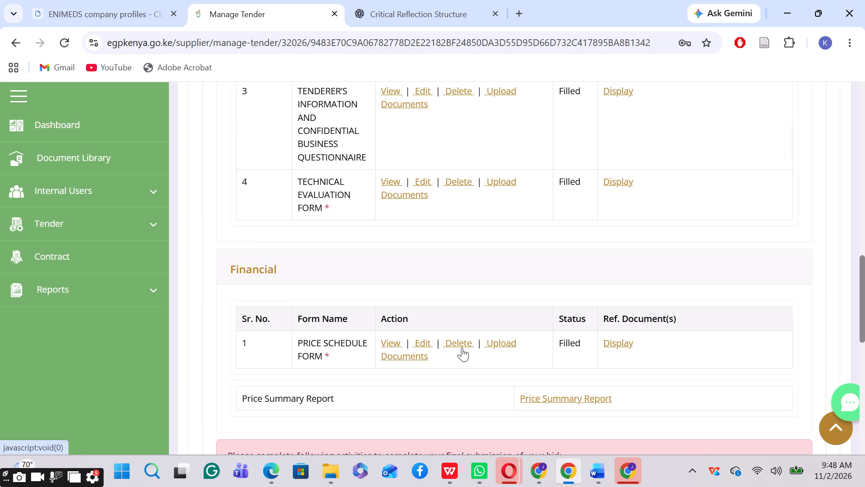
scroll(436, 398, down, 5)
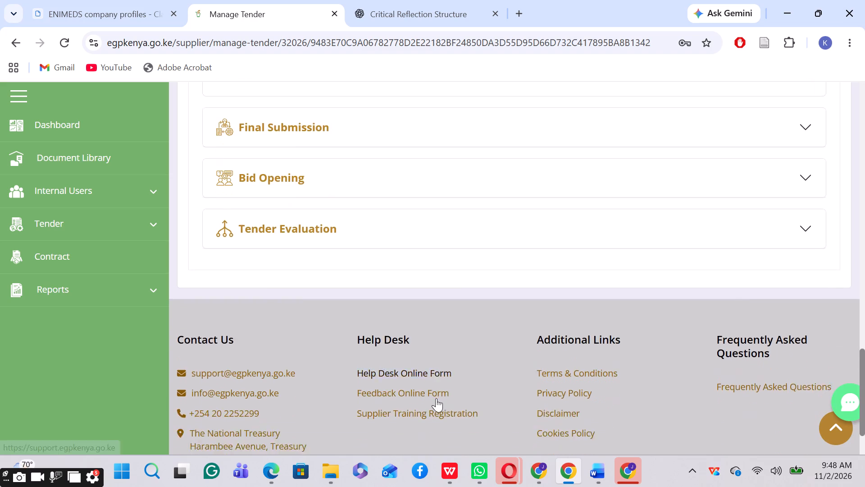
scroll(436, 398, up, 2)
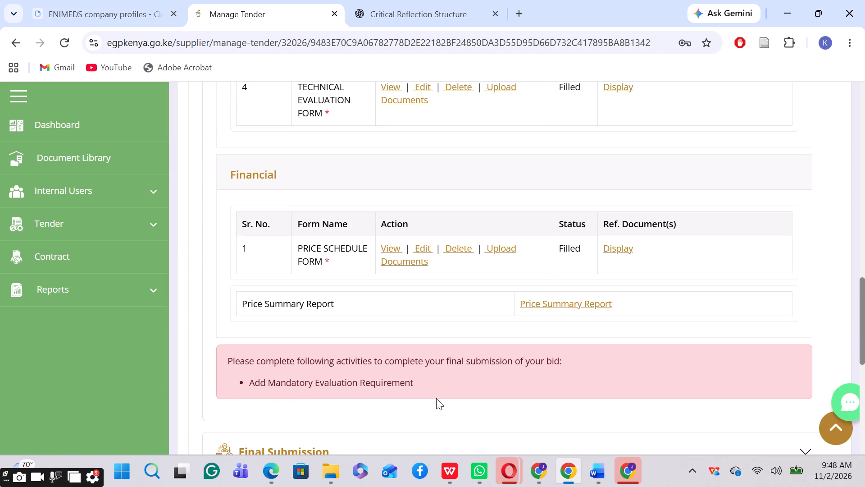
scroll(436, 398, up, 3)
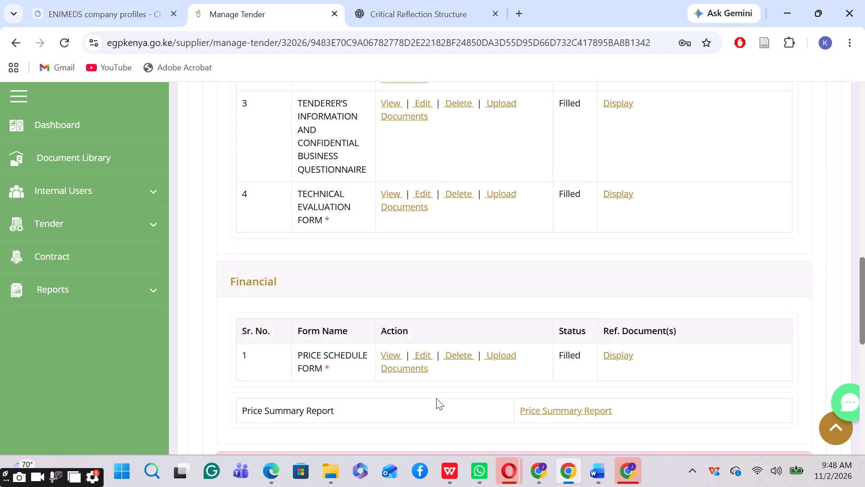
scroll(436, 398, up, 2)
scroll(436, 398, down, 2)
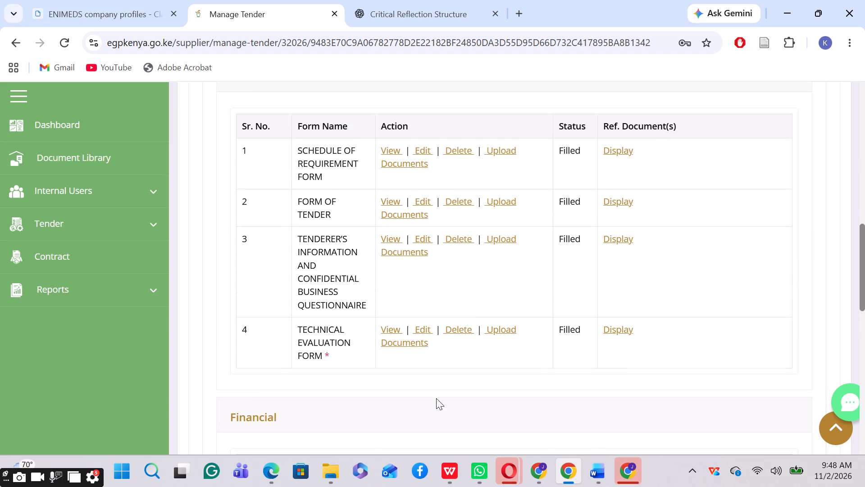
scroll(436, 398, down, 2)
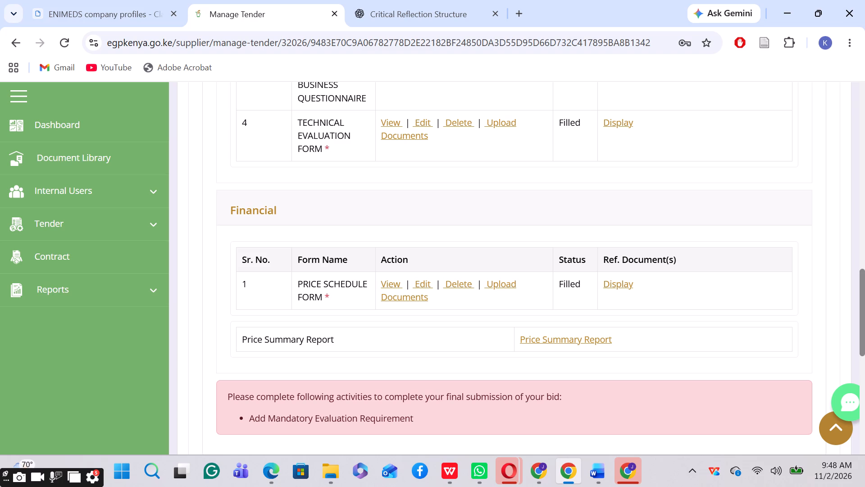
Reopen the Price Summary Report and recheck the tender details, the Price Schedule Form's bid price and the grand total.
click(543, 342)
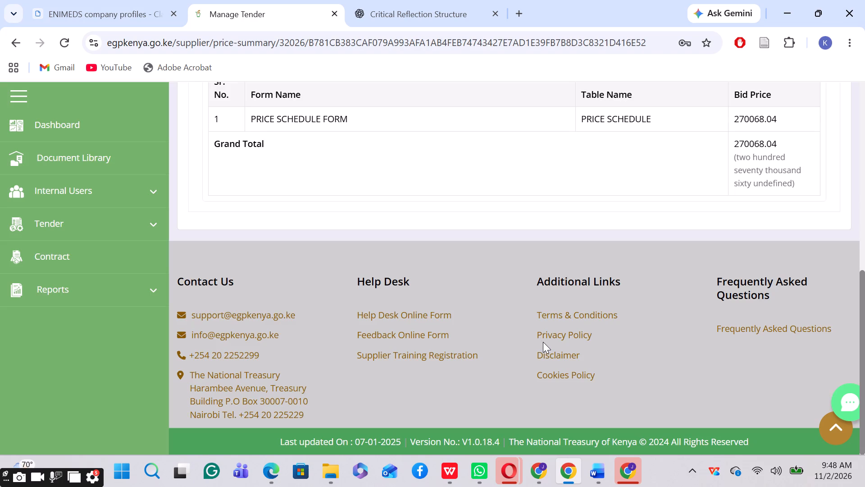
scroll(603, 177, up, 1)
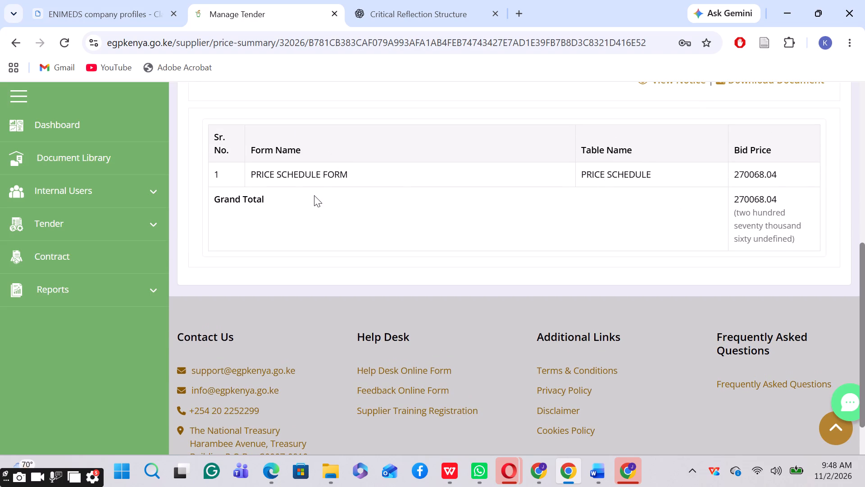
scroll(255, 208, up, 3)
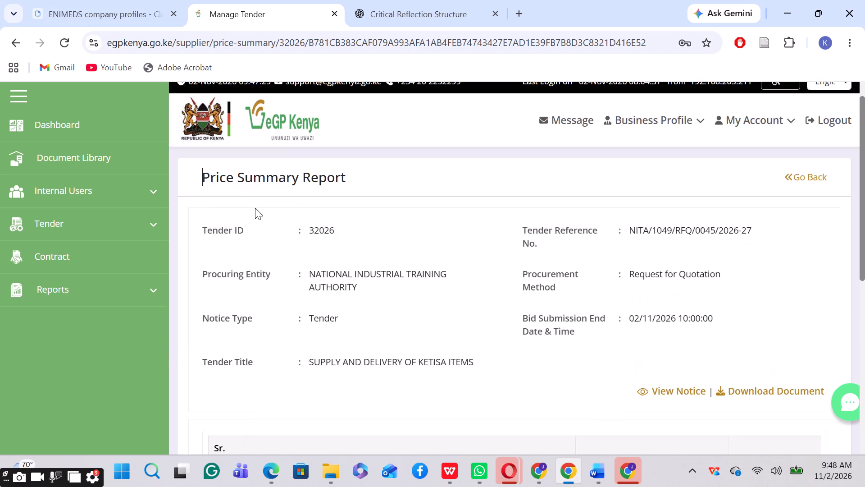
scroll(255, 208, down, 2)
scroll(742, 250, left, 3)
scroll(742, 250, down, 2)
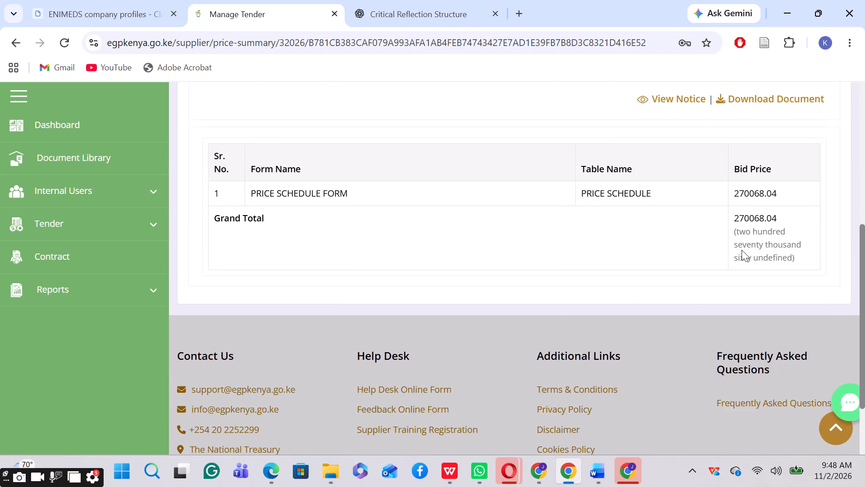
scroll(742, 250, down, 5)
scroll(676, 241, up, 1)
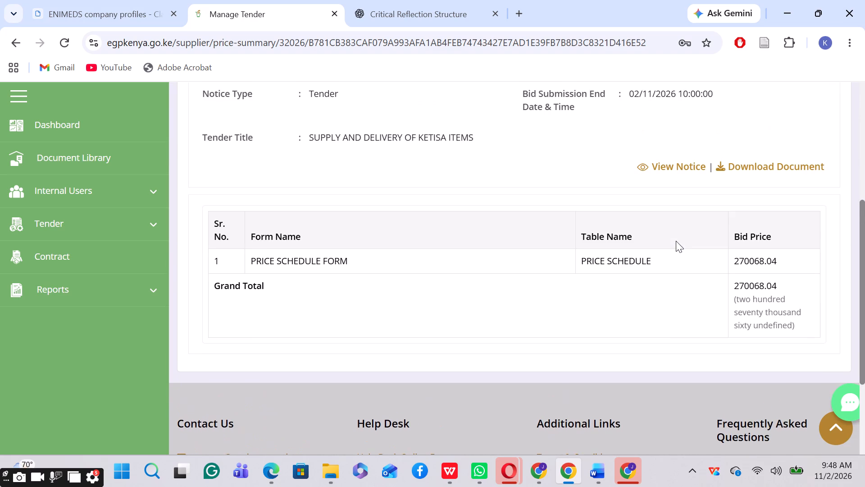
scroll(676, 241, up, 1)
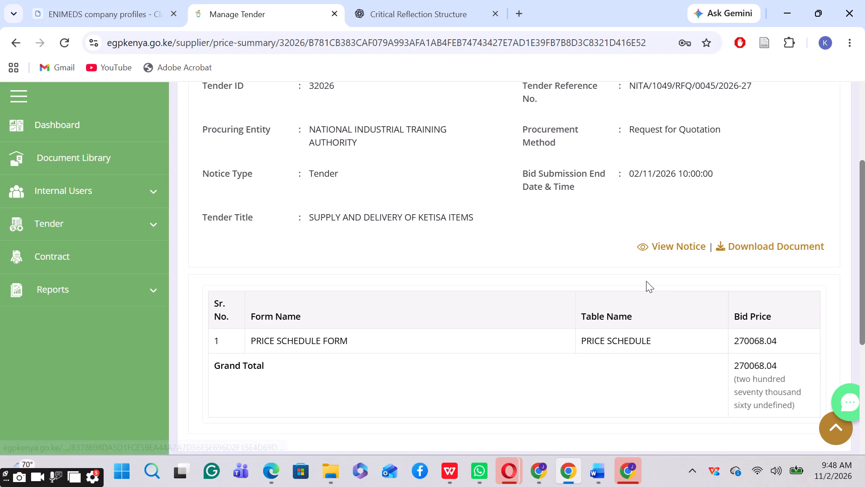
scroll(646, 296, up, 2)
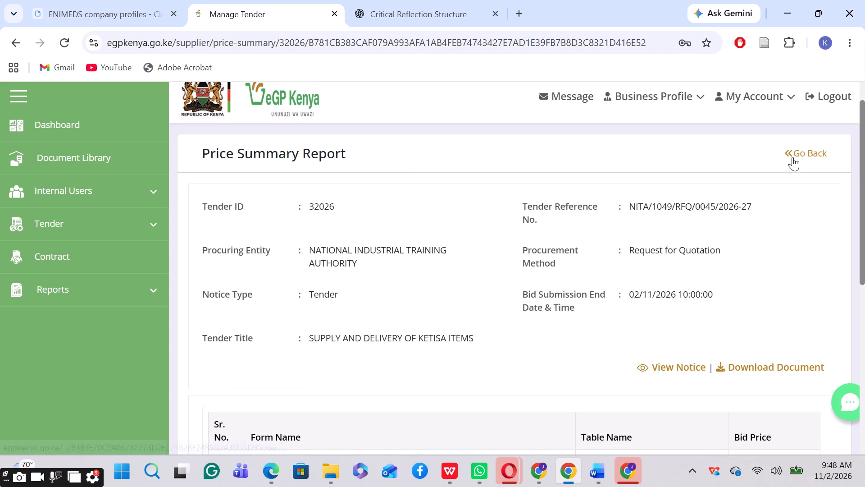
Go back to the tender's management page and recheck the non-financial and financial forms and the activities outstanding for final submission.
click(792, 157)
scroll(578, 370, down, 6)
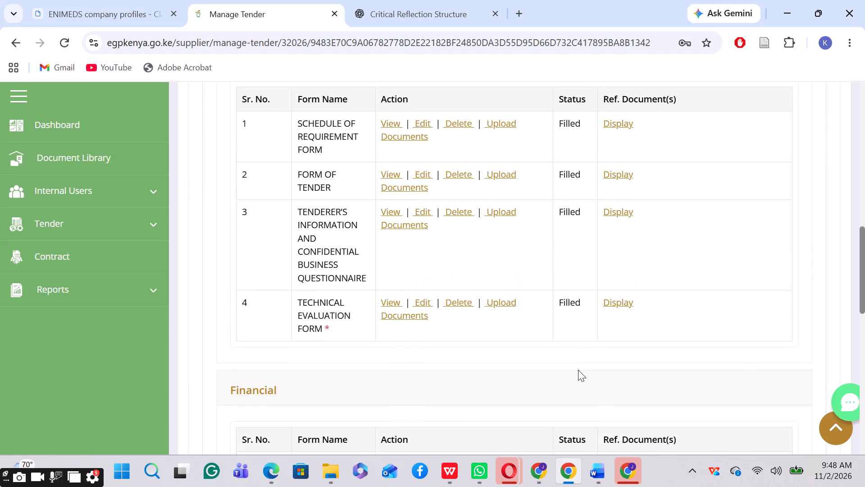
scroll(578, 370, down, 5)
scroll(578, 370, up, 1)
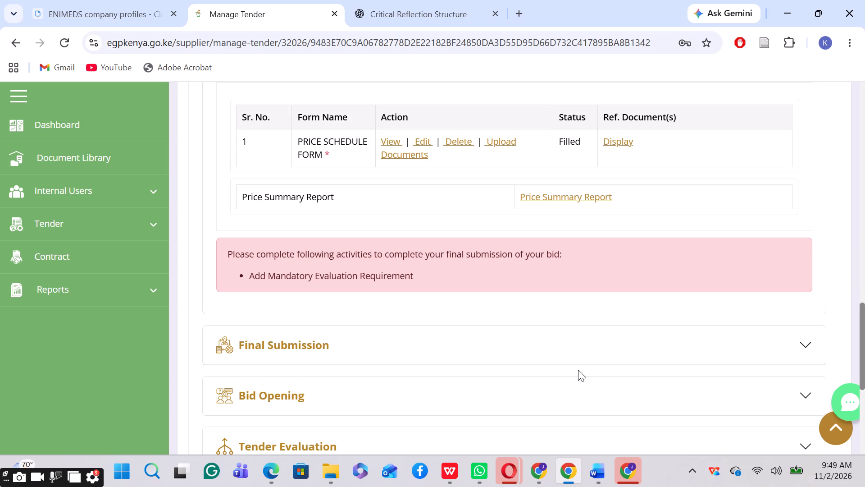
scroll(578, 370, up, 1)
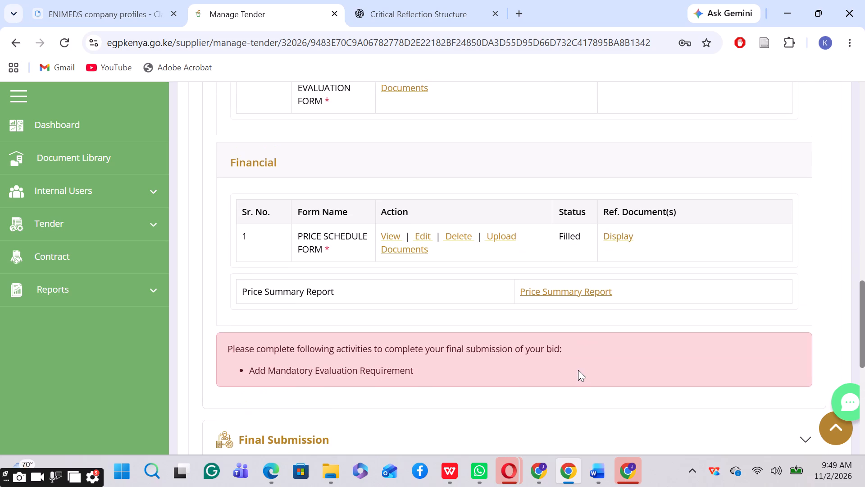
scroll(578, 370, up, 2)
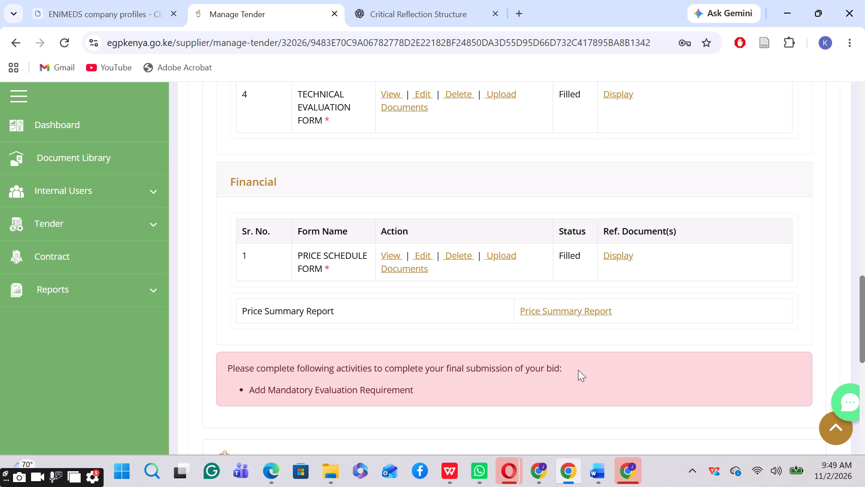
scroll(578, 370, up, 2)
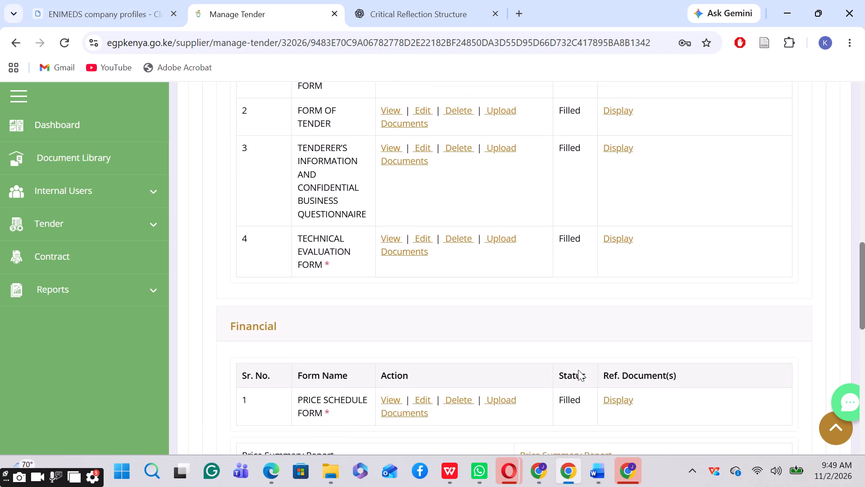
scroll(578, 370, up, 2)
scroll(578, 370, down, 3)
scroll(578, 370, up, 1)
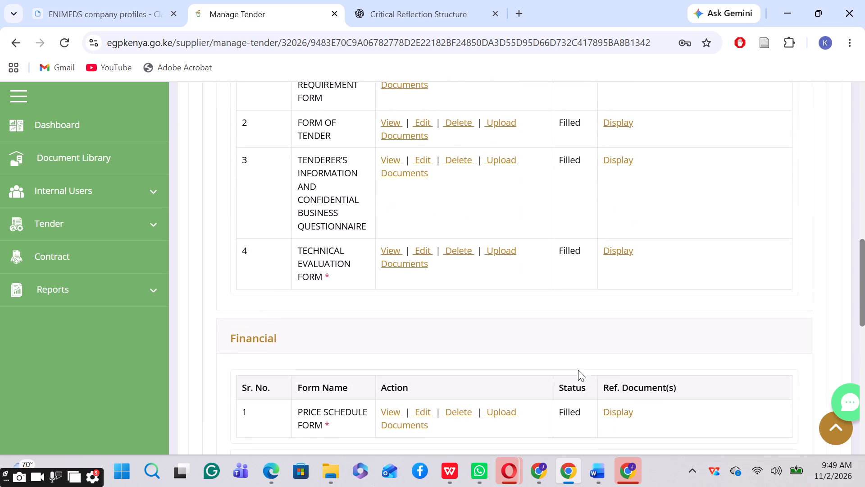
scroll(578, 370, up, 3)
scroll(578, 370, down, 2)
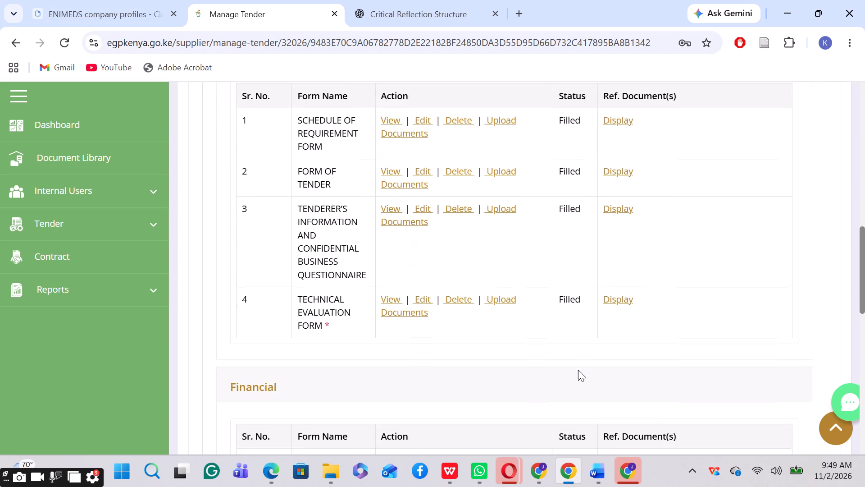
scroll(578, 370, down, 1)
scroll(578, 370, up, 1)
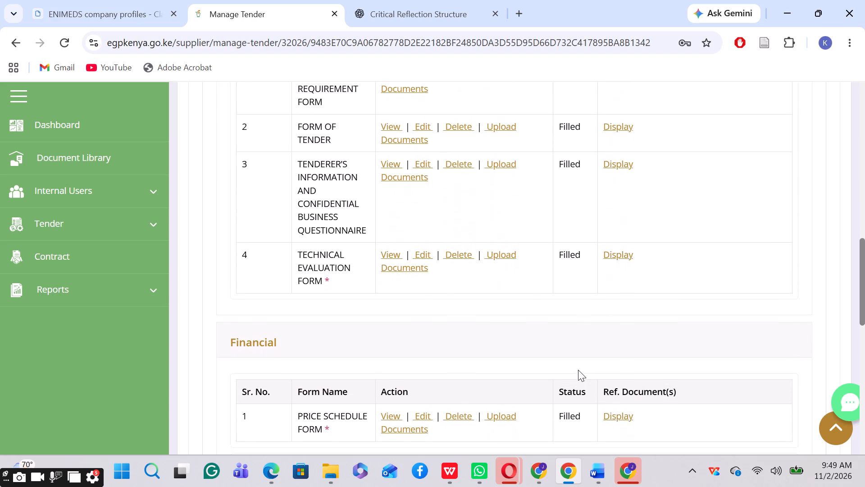
scroll(578, 370, up, 1)
scroll(578, 370, down, 3)
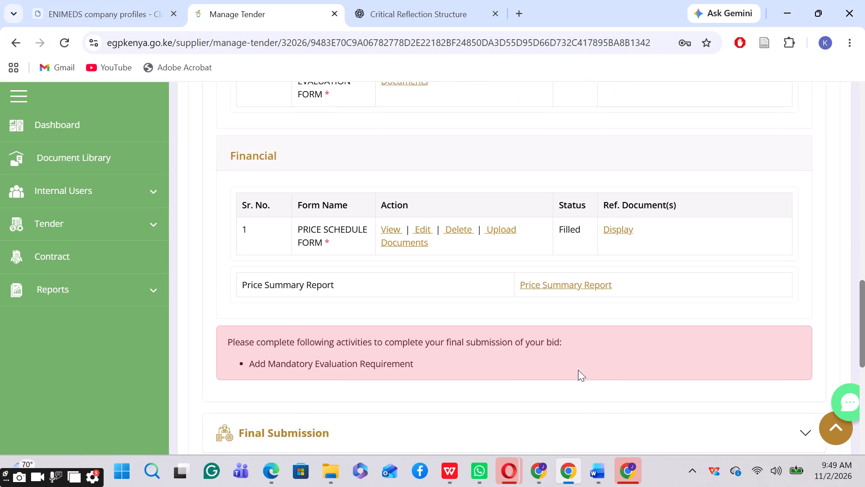
scroll(578, 370, down, 1)
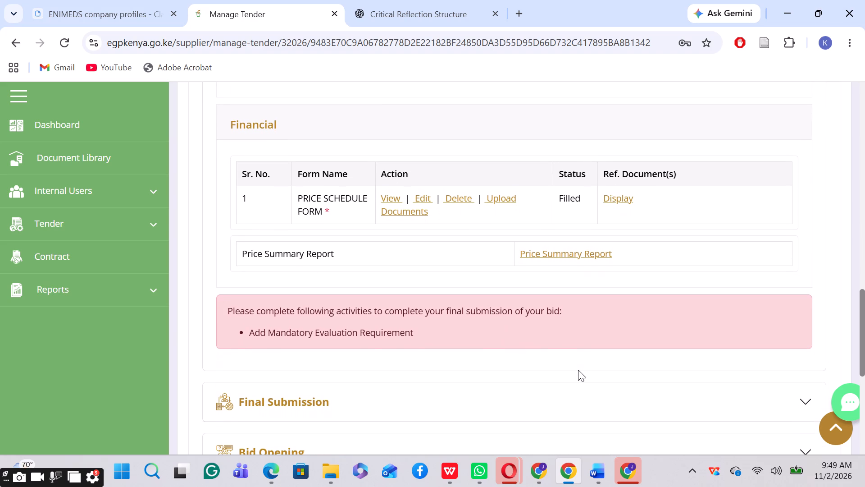
scroll(578, 370, down, 6)
scroll(578, 370, up, 1)
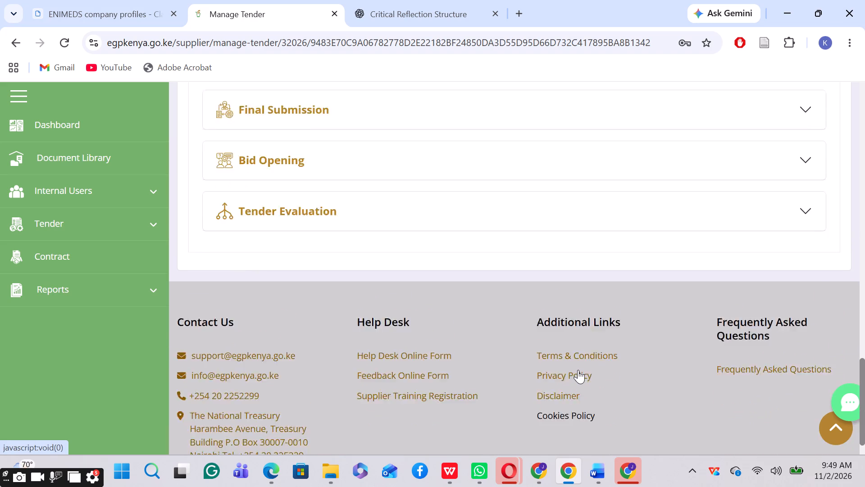
Open the tender's Mandatory Evaluation Requirement page and examine the listed requirements, compliance choices and document uploads needed.
scroll(578, 370, up, 8)
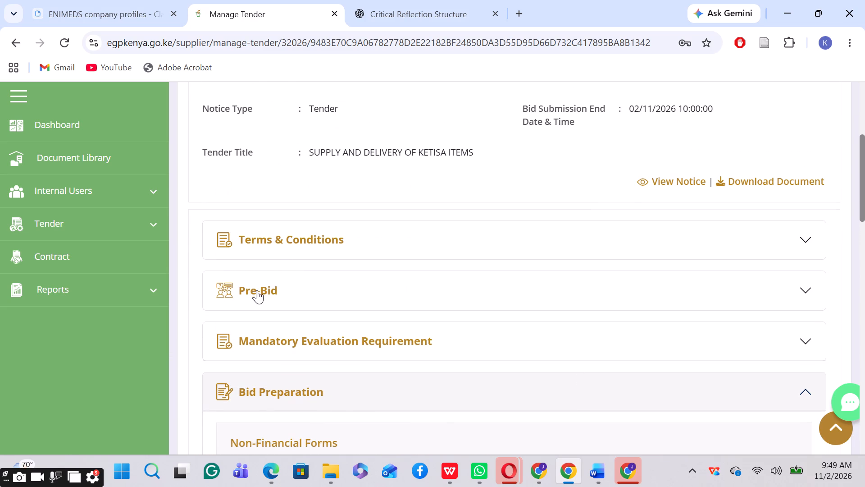
click(273, 343)
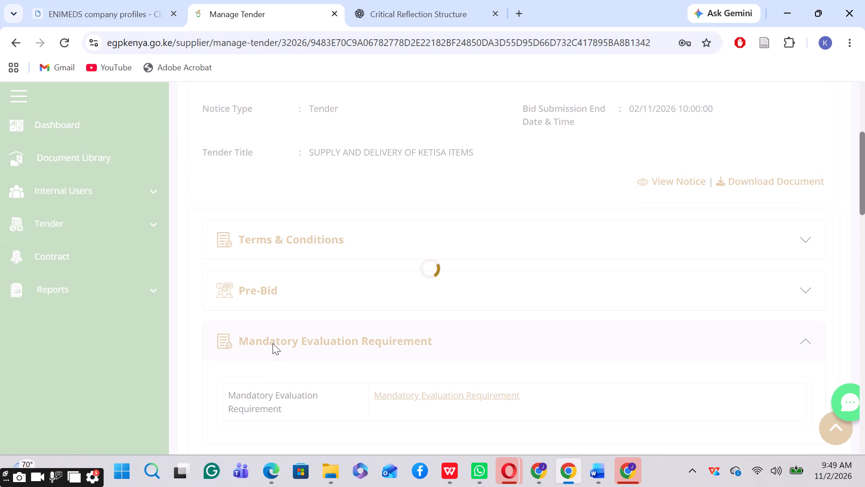
scroll(369, 328, down, 2)
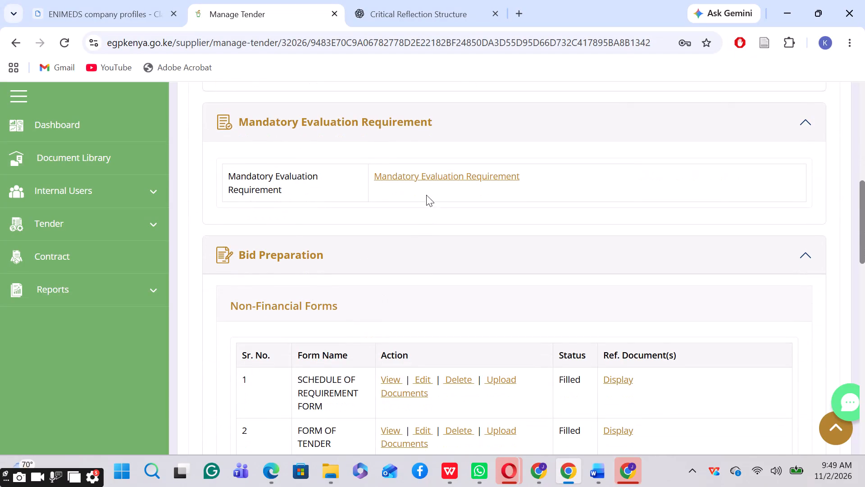
scroll(429, 266, right, 1)
scroll(429, 266, up, 1)
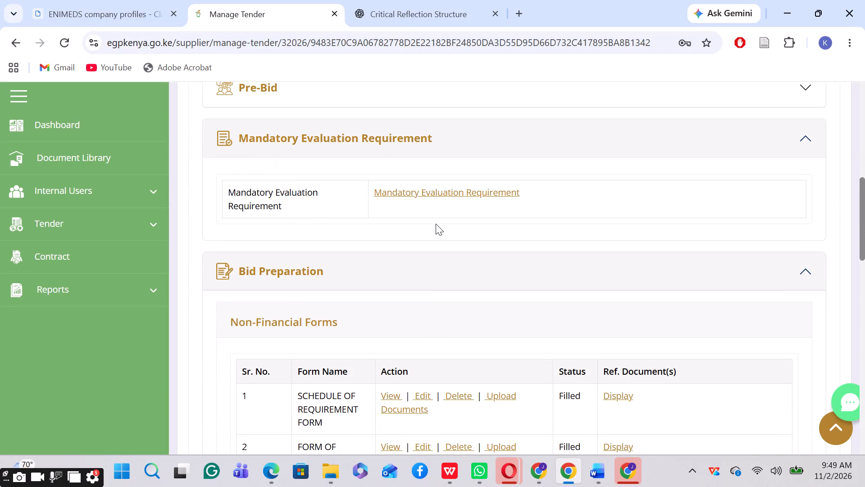
click(435, 194)
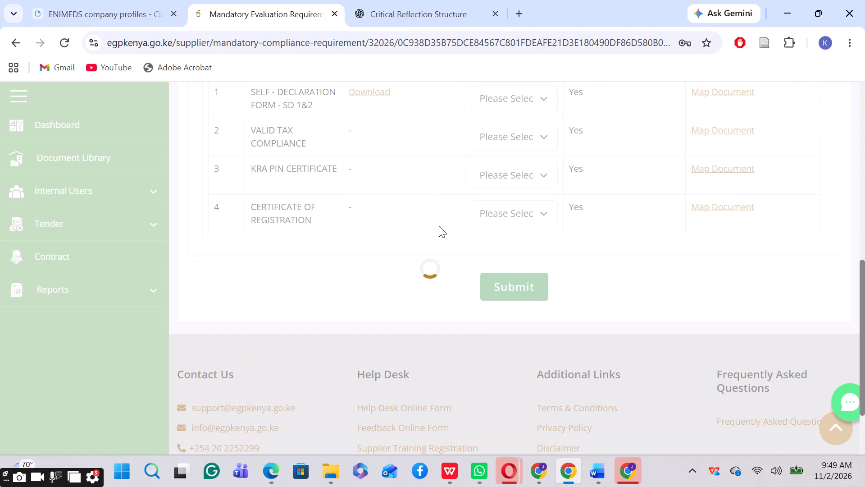
scroll(619, 202, up, 2)
scroll(619, 202, down, 1)
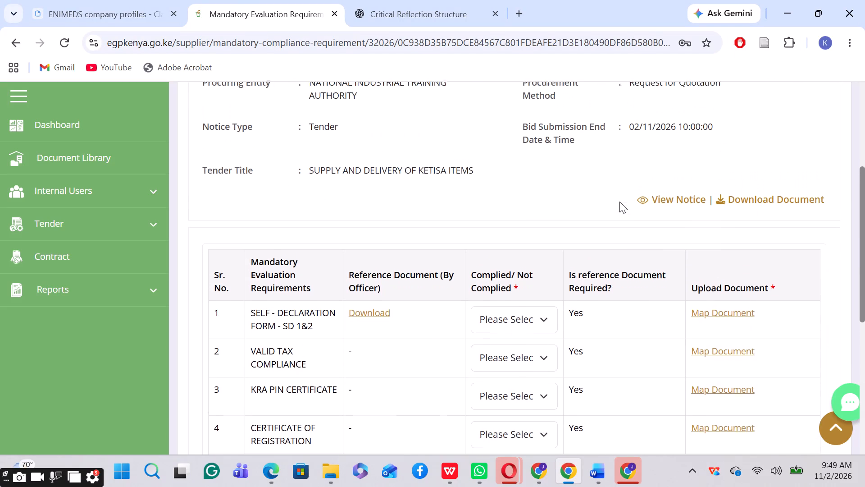
scroll(619, 202, down, 2)
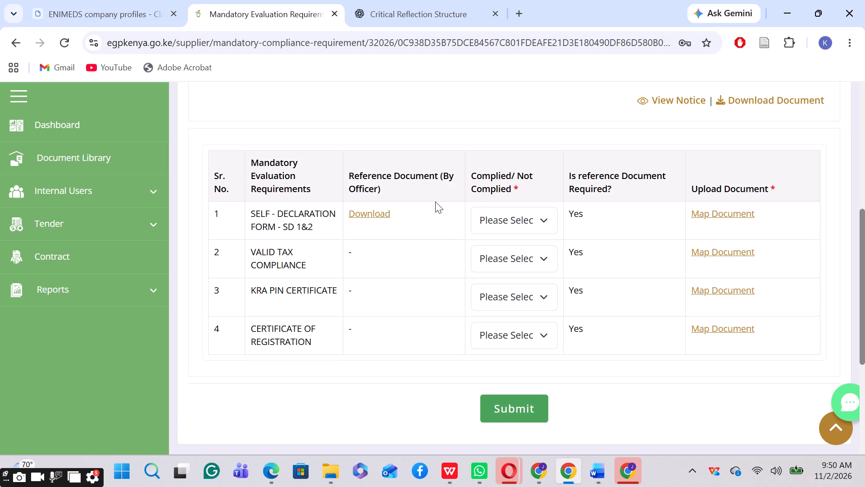
Set the compliance choice for the SELF - DECLARATION FORM - SD 1&2 requirement to Yes.
click(713, 213)
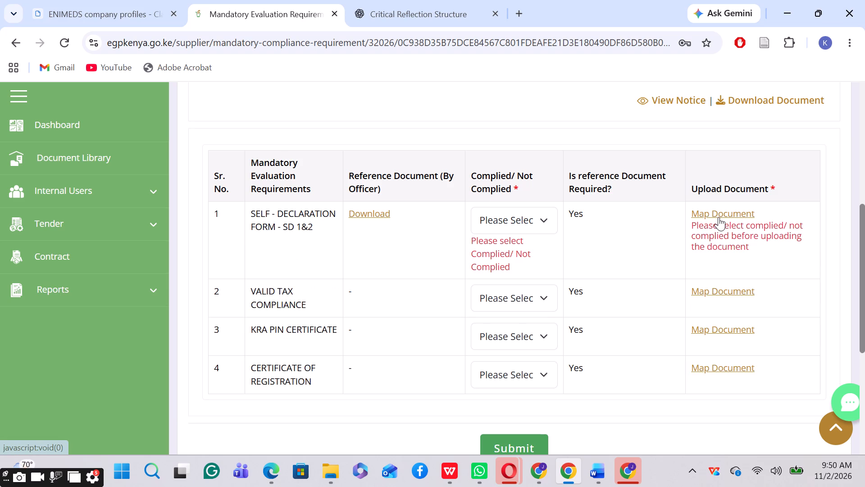
click(719, 217)
click(542, 226)
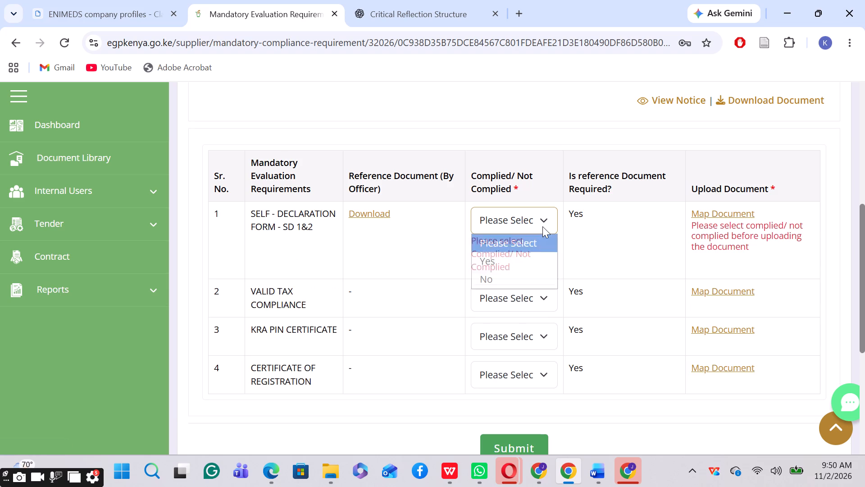
click(501, 255)
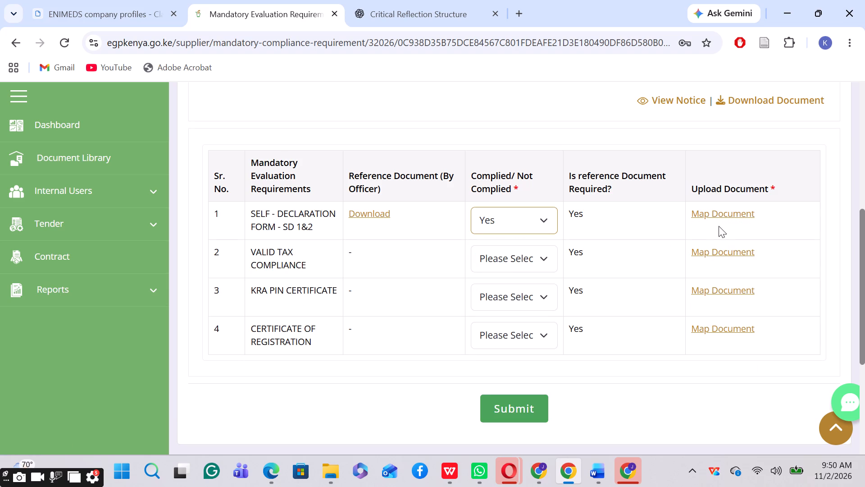
Select the desktop file "SELF-DECLARATION FORMS SD1 and SD2 (1).pdf" as a new upload for the self-declaration requirement.
click(717, 214)
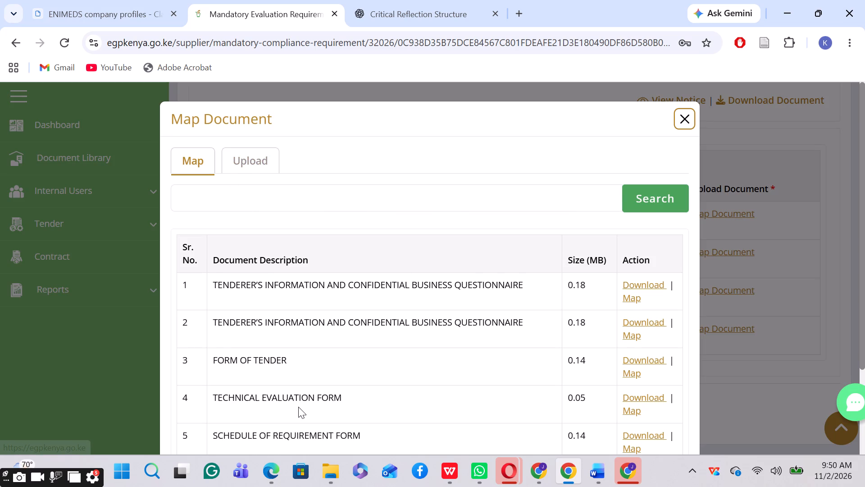
click(264, 171)
key(s)
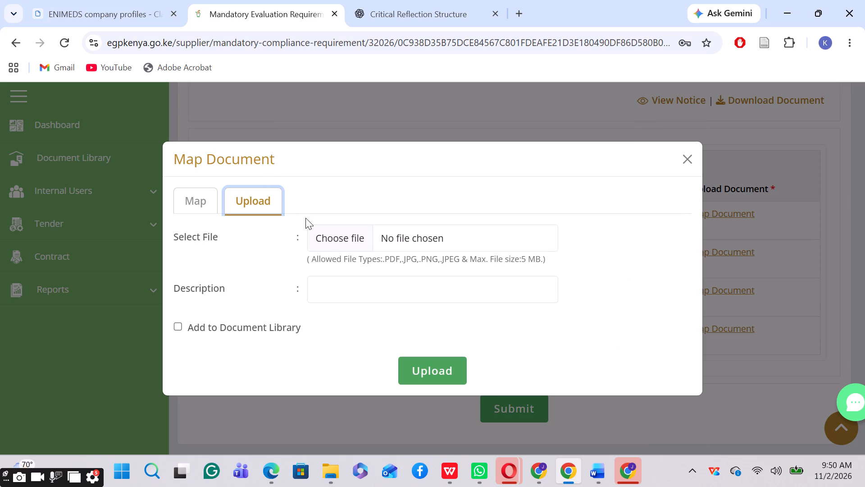
click(344, 239)
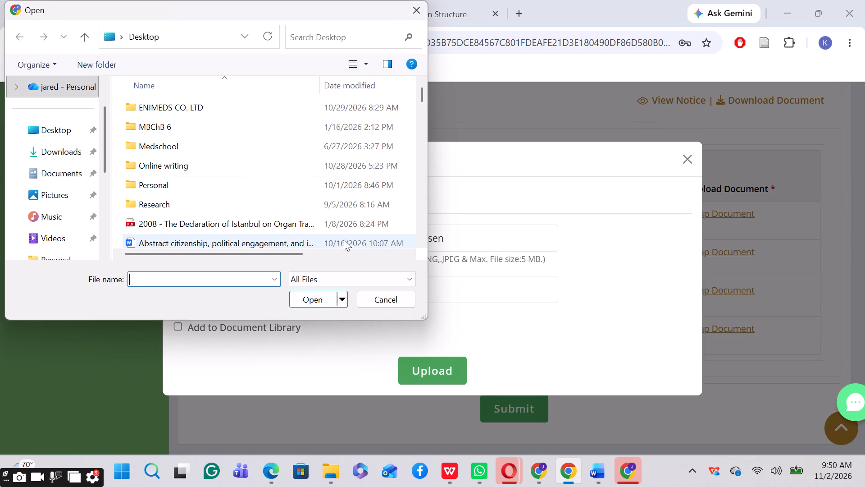
key(s)
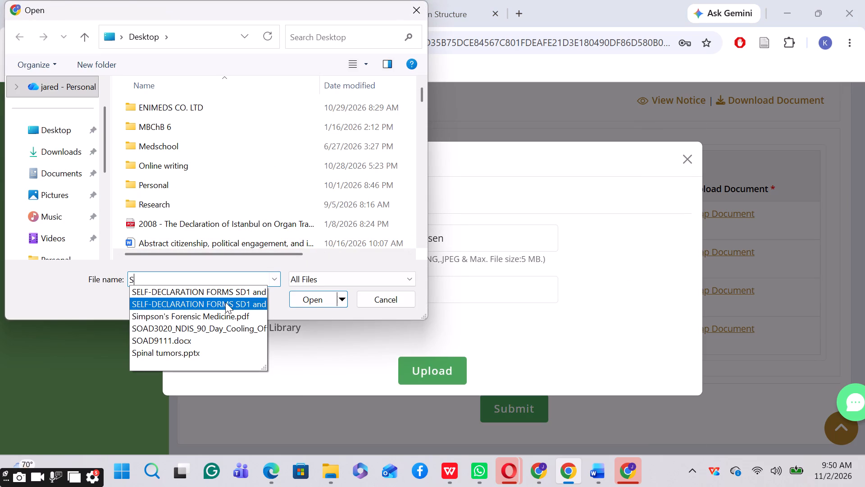
click(225, 302)
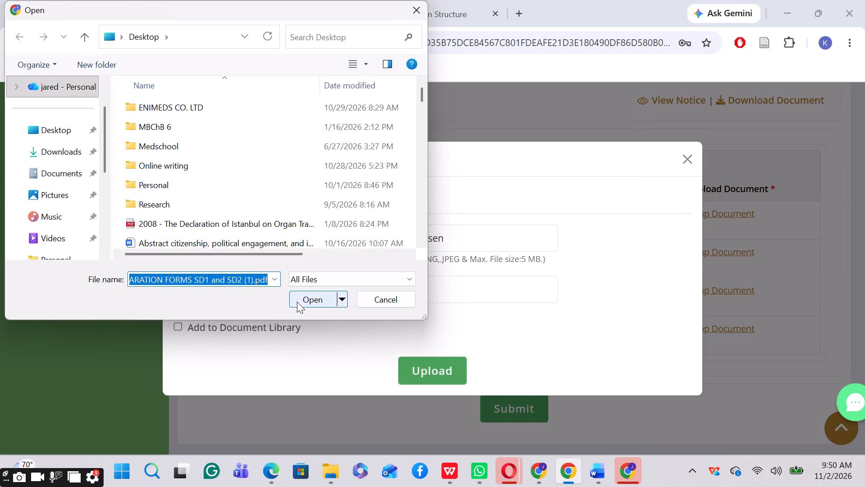
click(297, 302)
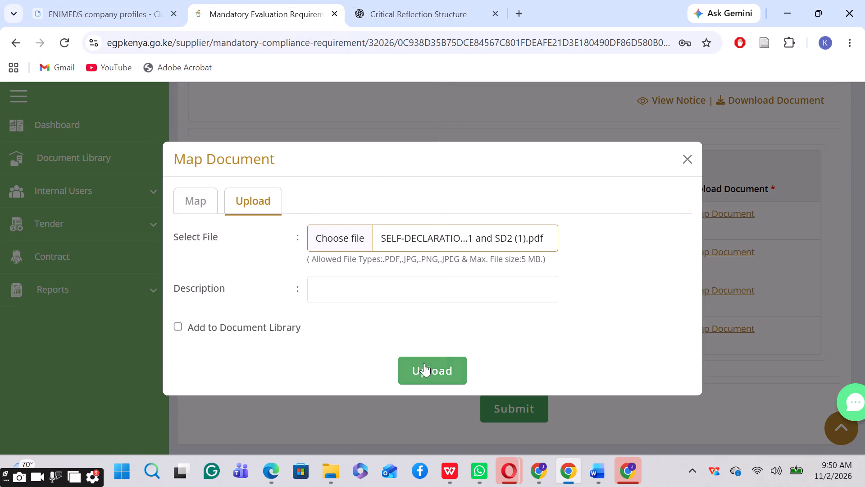
Describe the self-declaration document as "SD1 AND SD2" and upload it to the requirement.
click(425, 366)
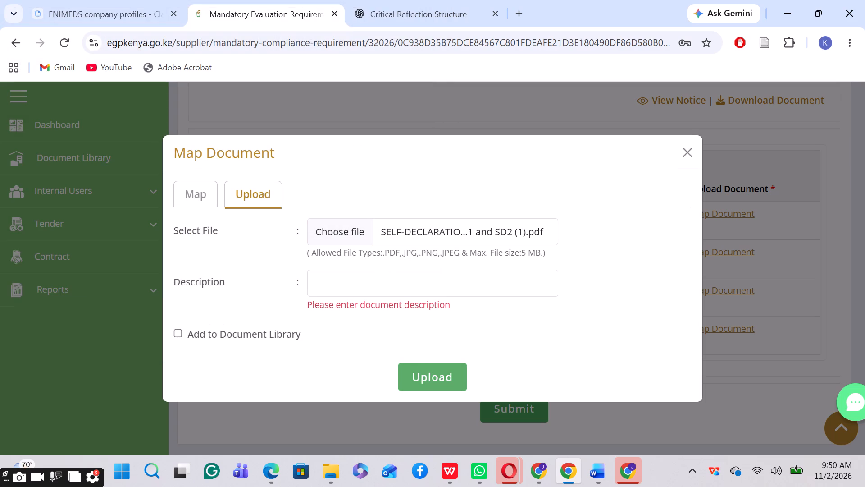
click(361, 288)
text(SL)
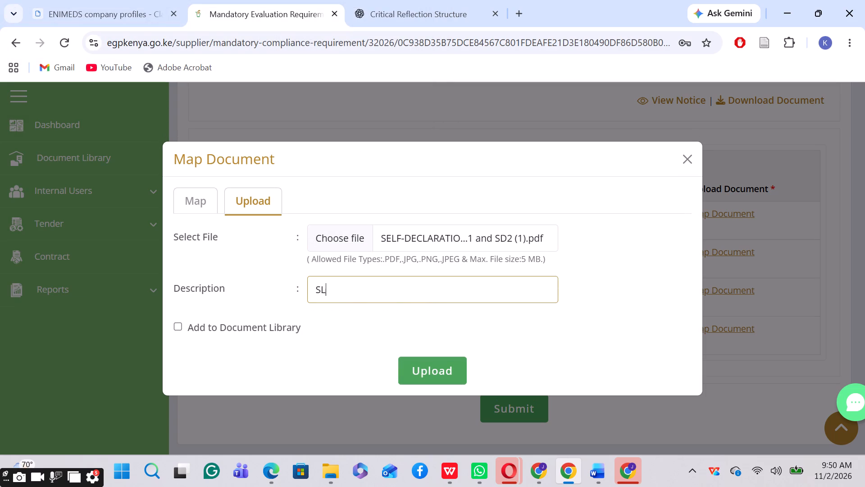
key(BackSpace)
text(ELF)
key(BackSpace)
key(BackSpace)
key(BackSpace)
key(d)
text(1 AND SDE)
key(BackSpace)
key(2)
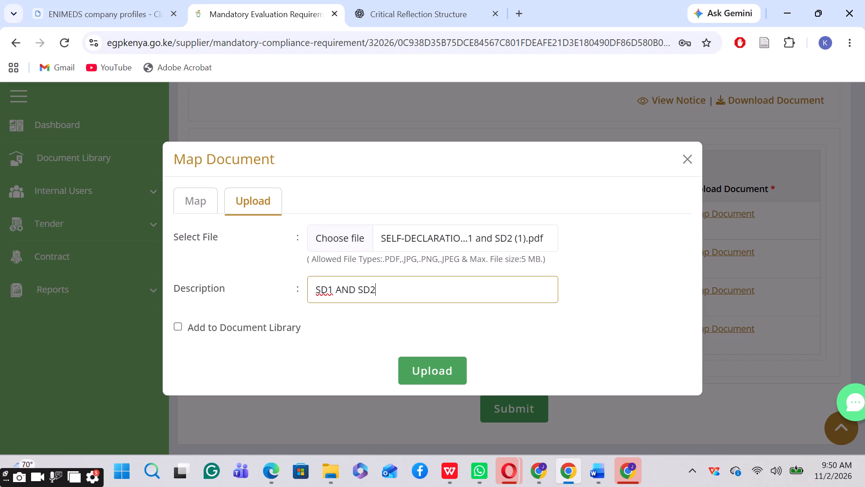
click(423, 367)
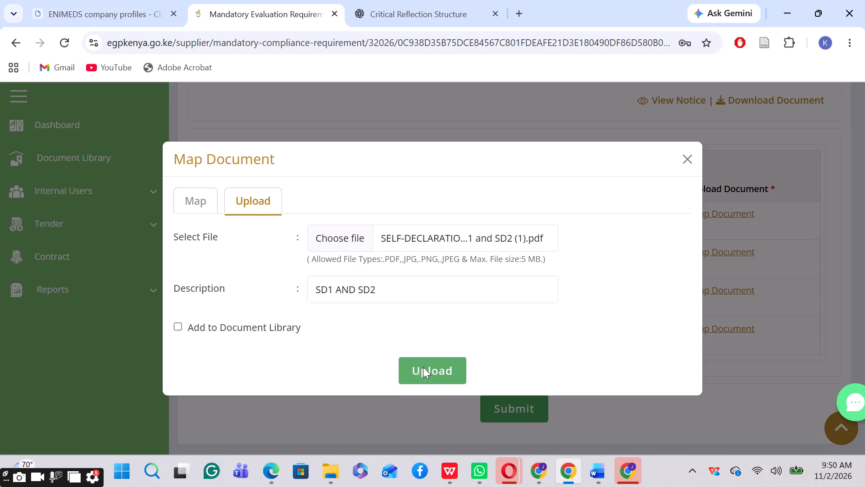
scroll(524, 377, down, 4)
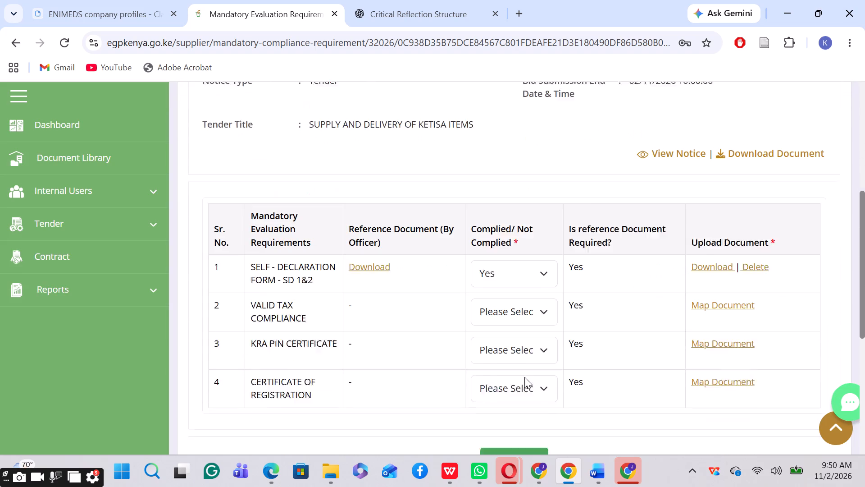
scroll(524, 377, down, 1)
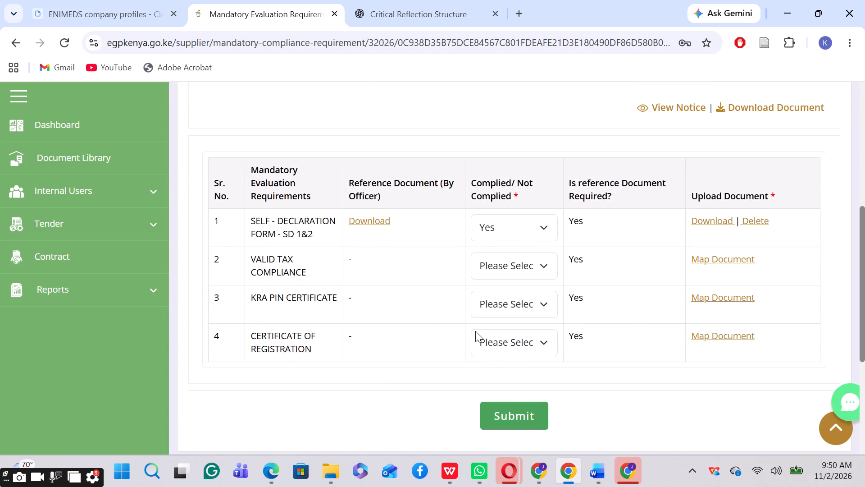
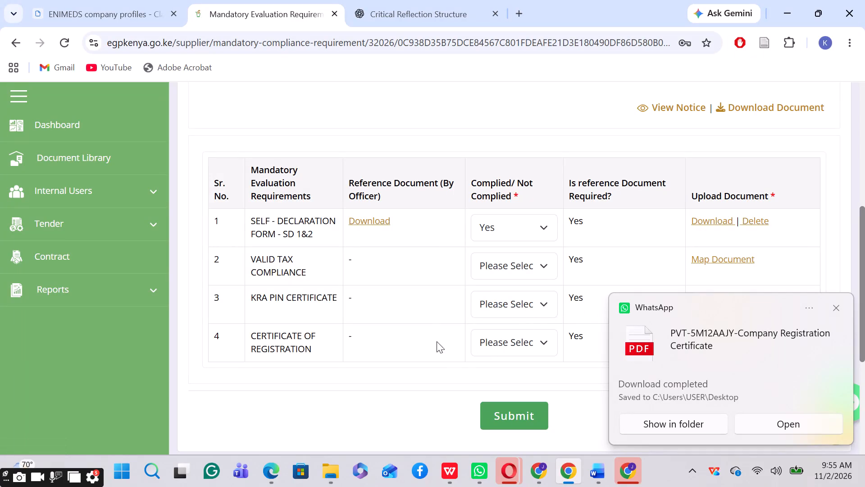
Set the compliance choice for the CERTIFICATE OF REGISTRATION requirement to Yes.
click(838, 308)
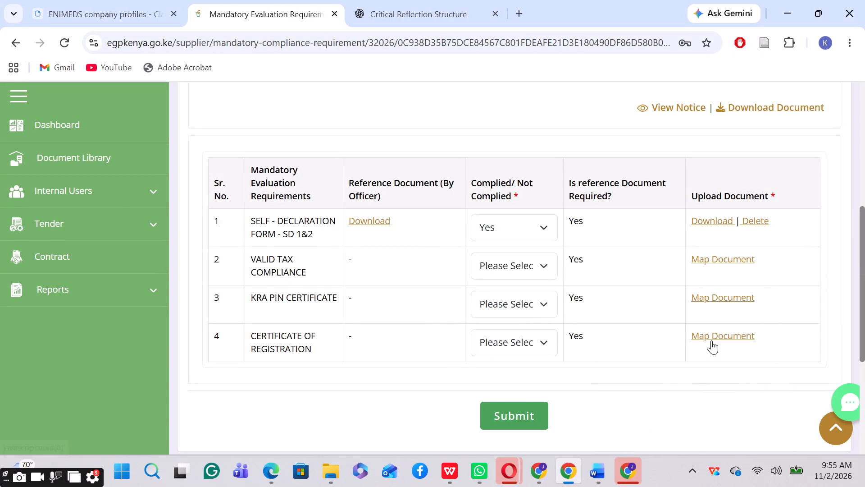
click(711, 335)
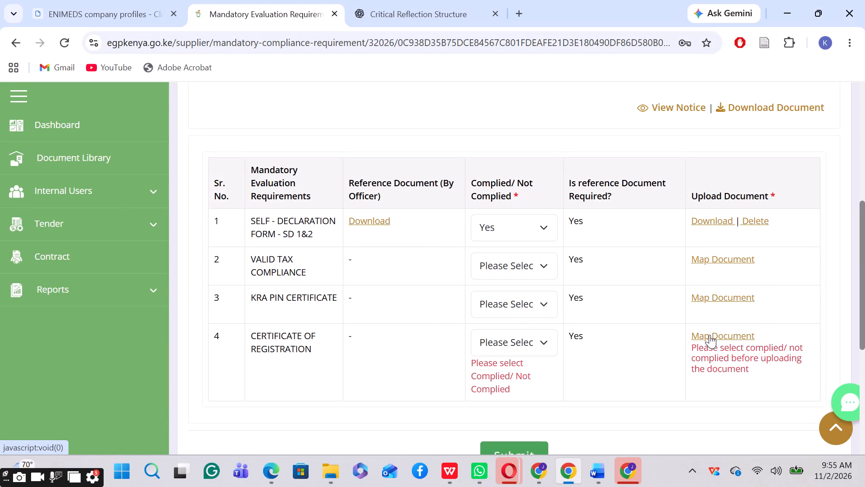
click(545, 340)
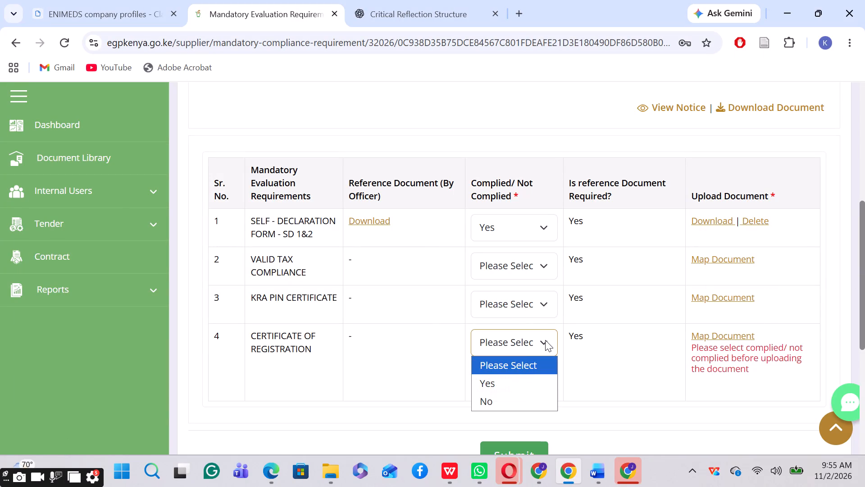
click(490, 383)
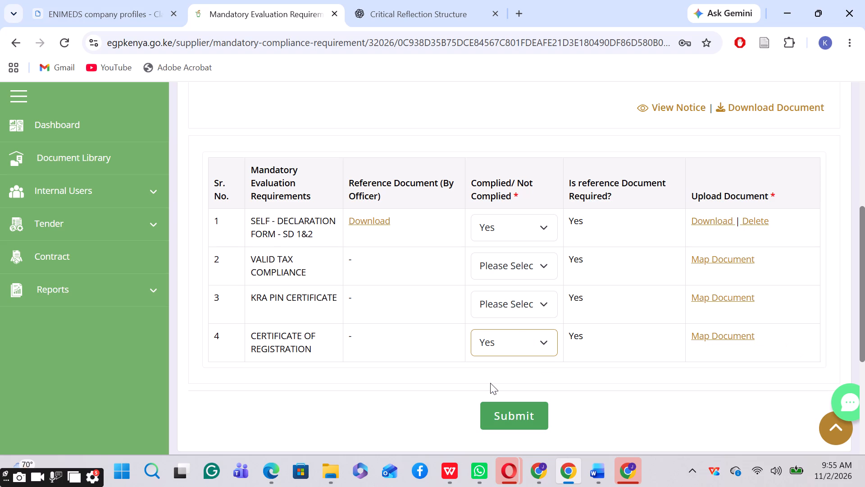
Start a new document upload for the CERTIFICATE OF REGISTRATION requirement and open the file selection for it.
click(724, 339)
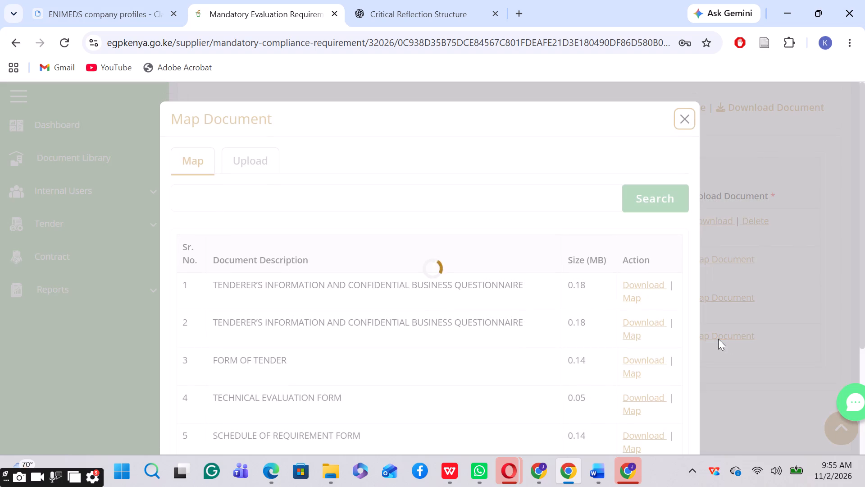
click(247, 167)
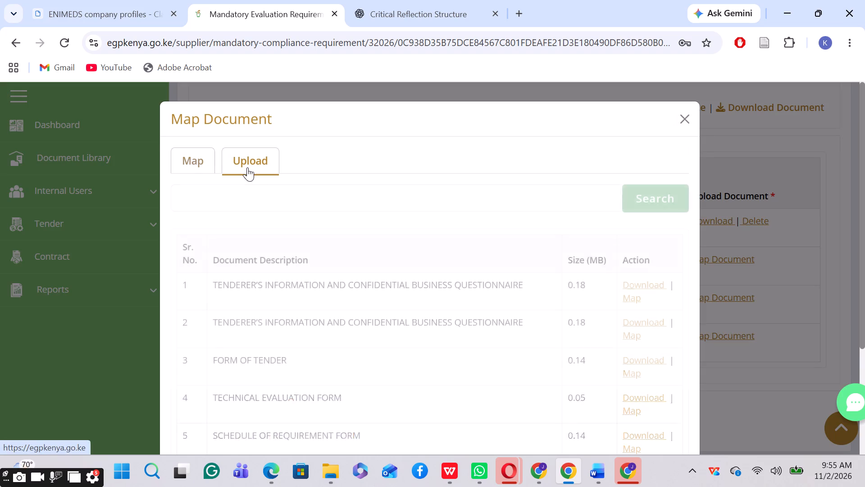
click(328, 243)
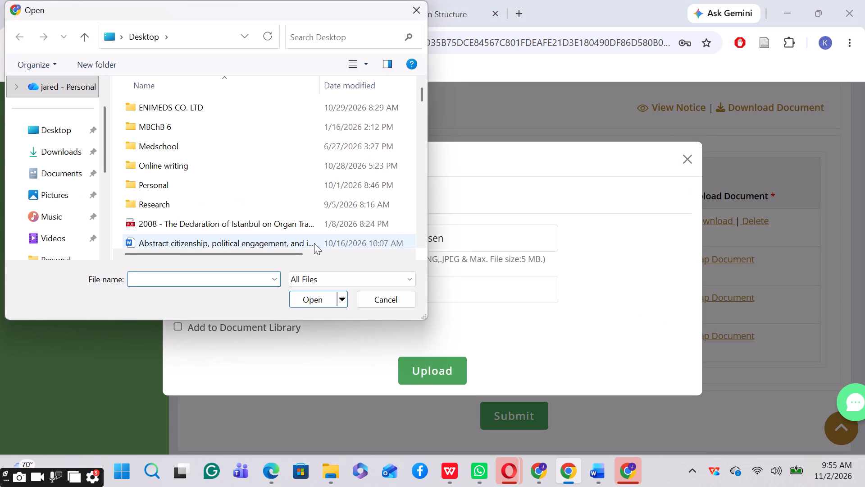
Choose the Company Registration Certificate PDF whose name starts with PVT from the Desktop as the file for upload.
text(PVT)
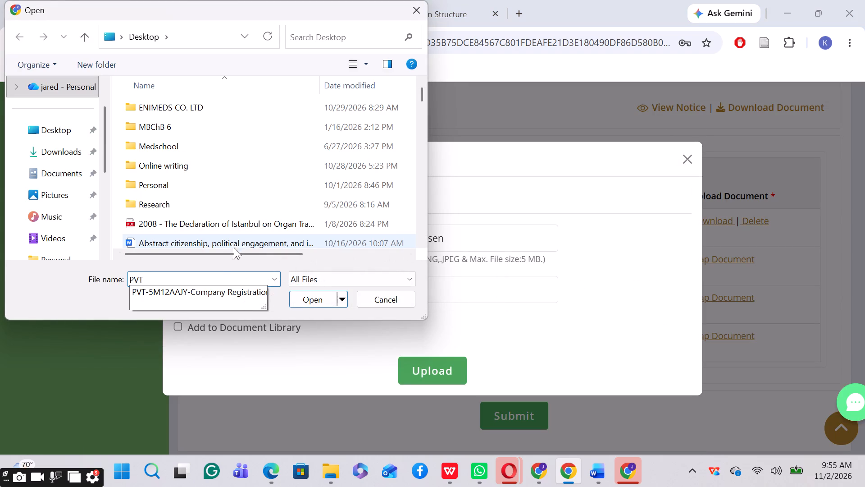
click(190, 292)
click(190, 292)
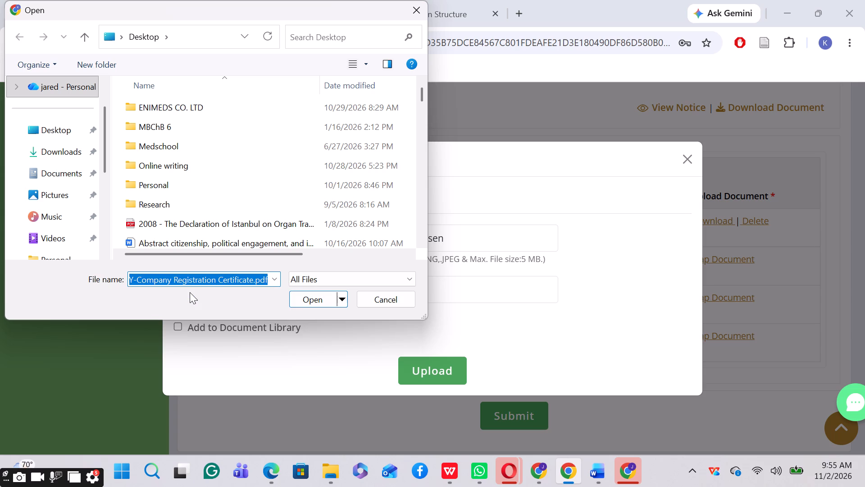
click(294, 304)
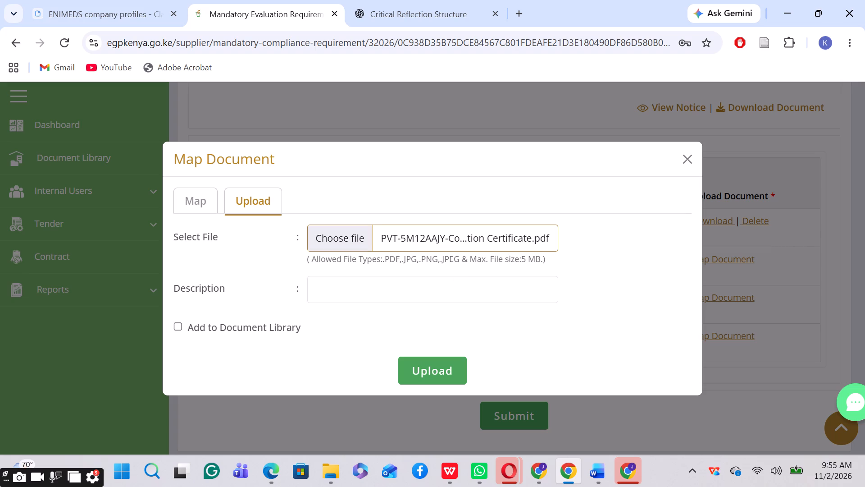
Describe the chosen file as CERTIFICATE OF REGISTRATION and upload it to the tender's mandatory evaluation requirements.
click(379, 294)
text(CERTID)
key(BackSpace)
key(BackSpace)
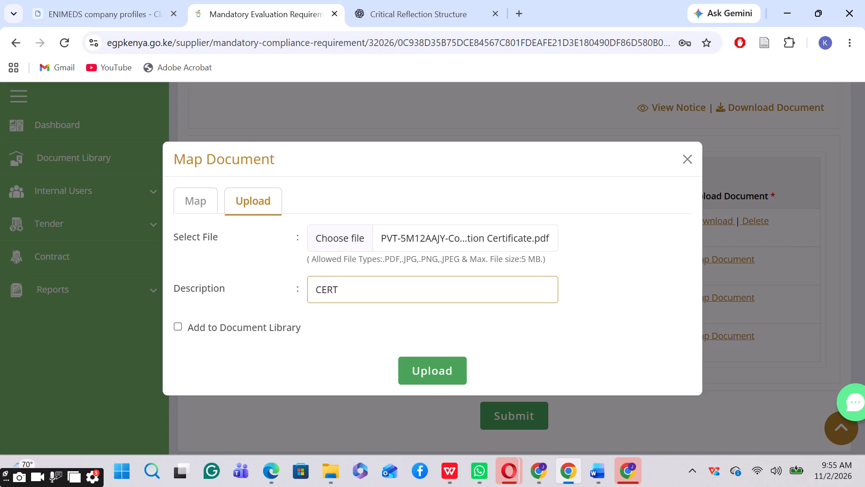
text(IFICATE)
key(space)
text(OF REGI)
text(STRATION)
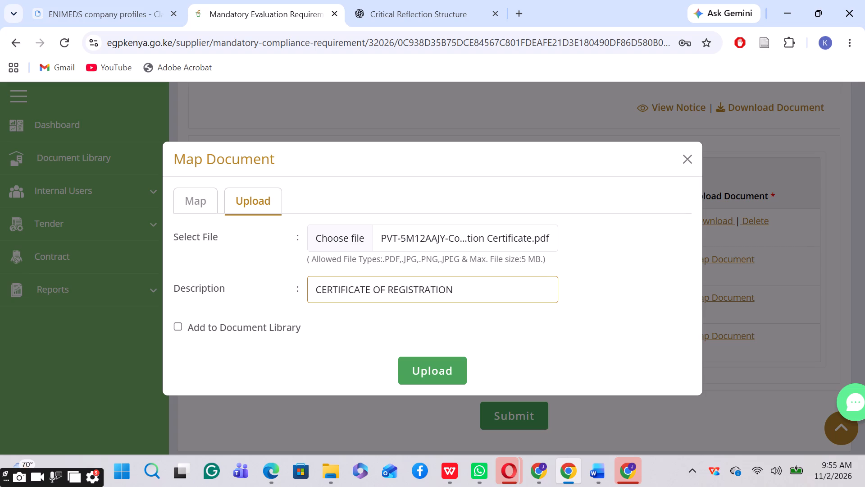
click(414, 373)
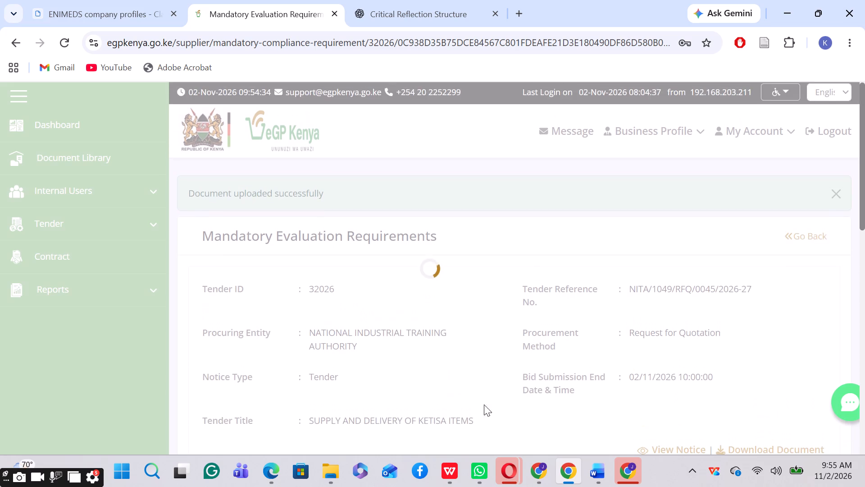
scroll(508, 415, down, 5)
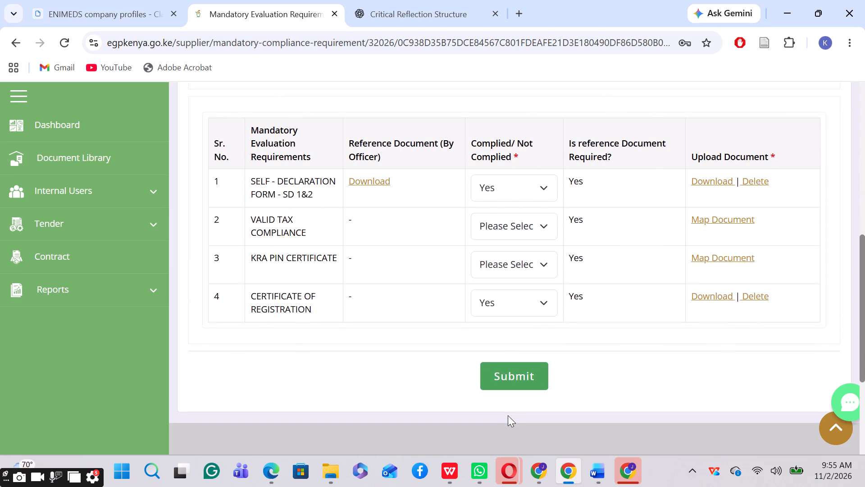
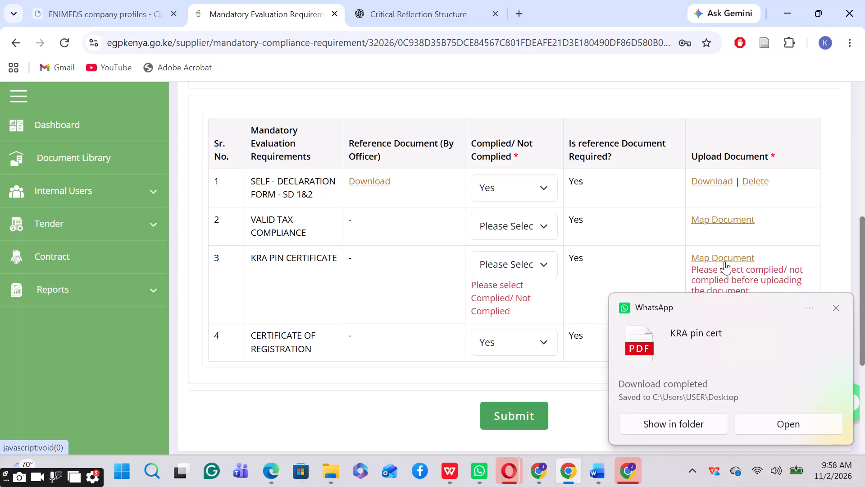
Mark the KRA PIN CERTIFICATE requirement as complied by choosing Yes.
click(537, 271)
click(507, 300)
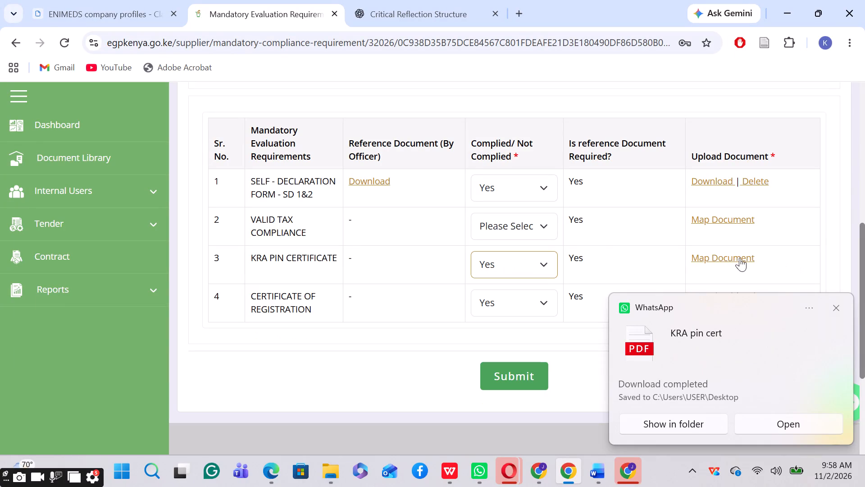
Start a new upload for the KRA PIN CERTIFICATE requirement and find the downloaded KRA pin cert PDF as its file.
click(738, 256)
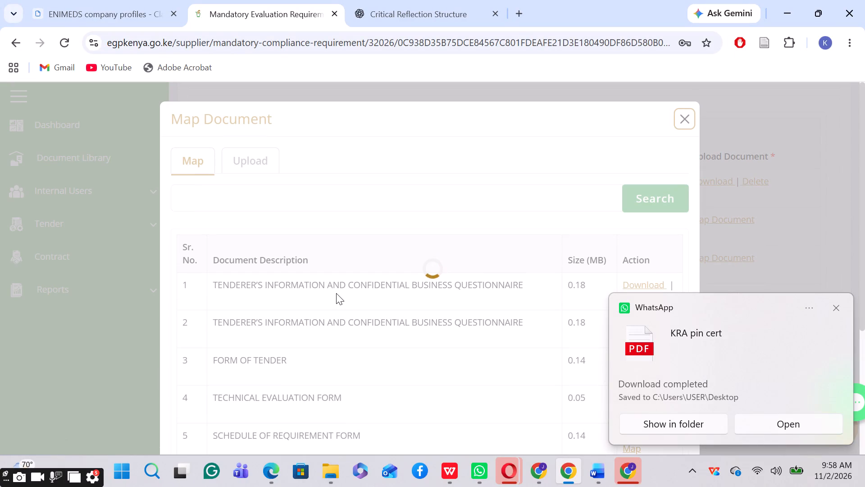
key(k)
click(251, 166)
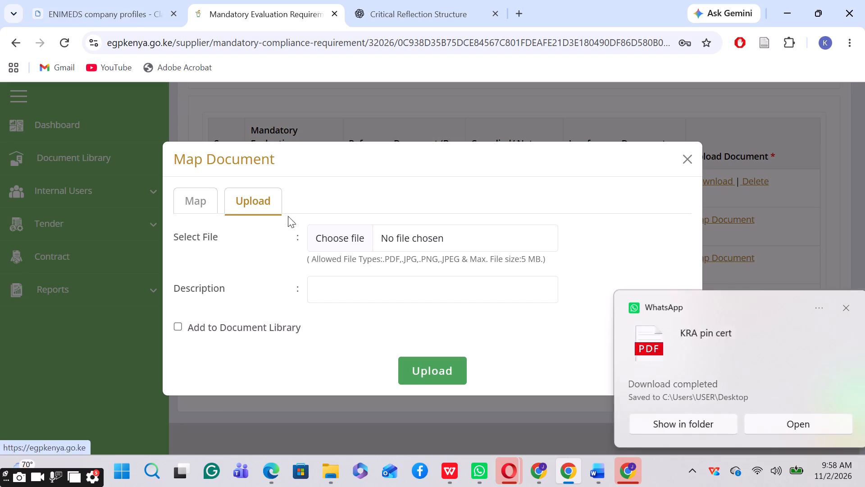
click(326, 243)
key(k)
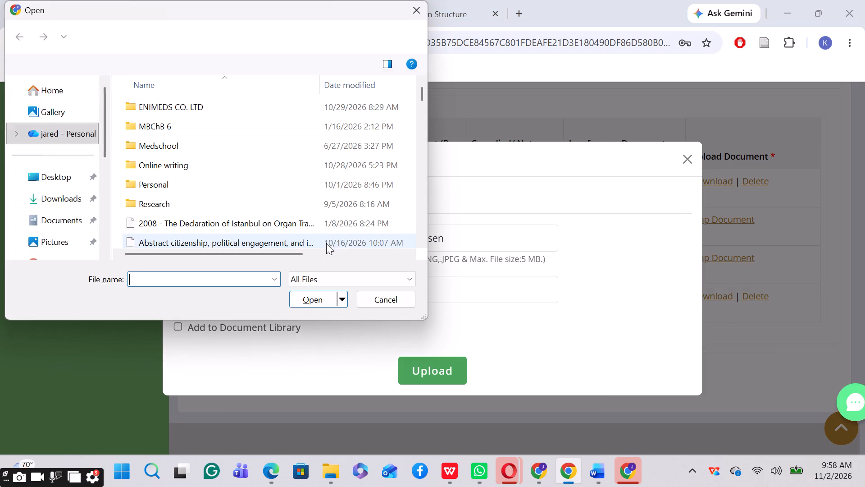
Choose KRA pin cert.pdf from the Desktop as the file for upload.
text(kra)
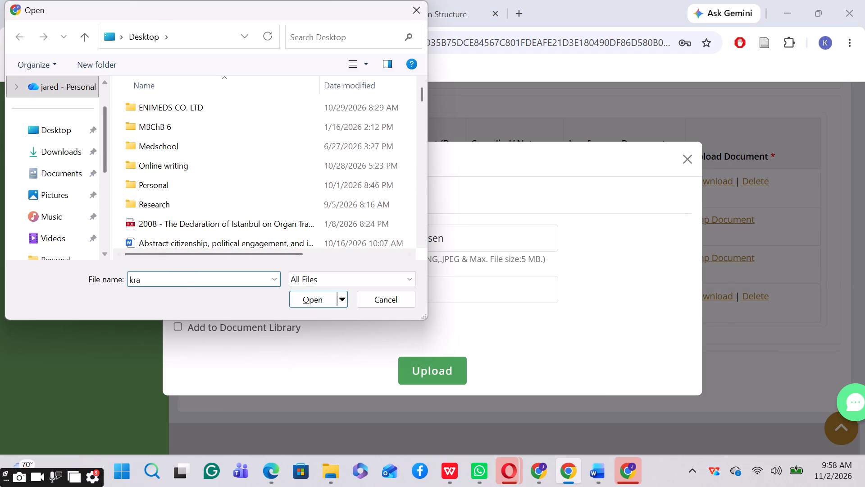
key(BackSpace)
key(BackSpace)
key(BackSpace)
text(kt)
key(BackSpace)
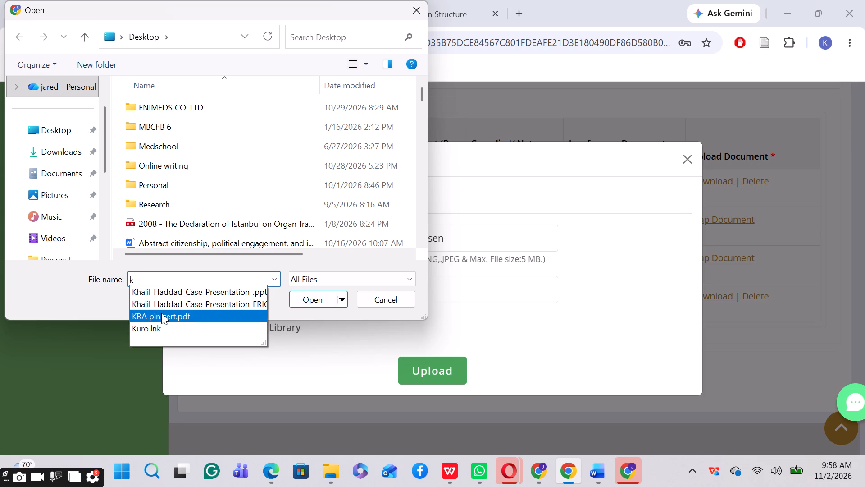
double_click(204, 315)
click(327, 297)
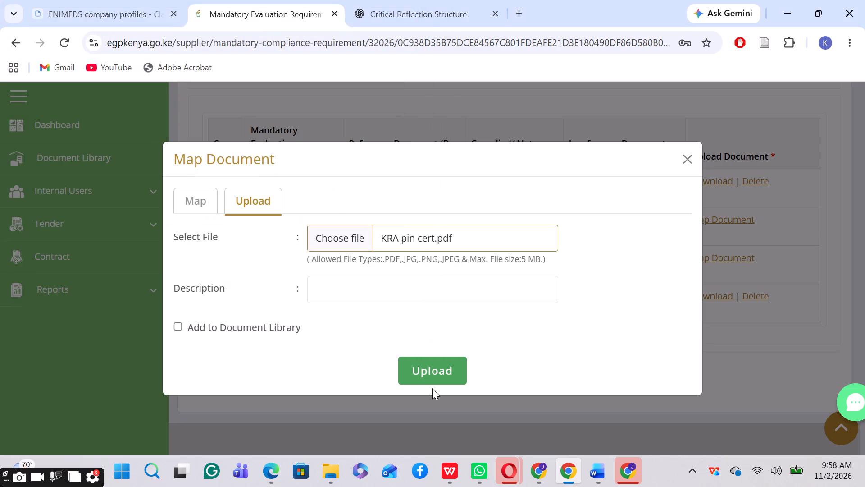
Describe the chosen file as KRA PIN CERTIFICATE and upload it to the tender's mandatory evaluation requirements.
click(337, 289)
key(k)
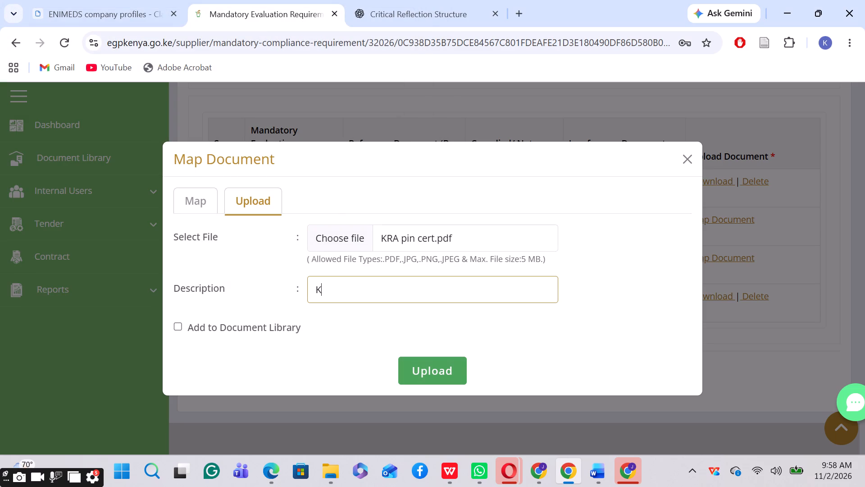
text(RA PIN CERt)
text(IFICATE)
click(417, 363)
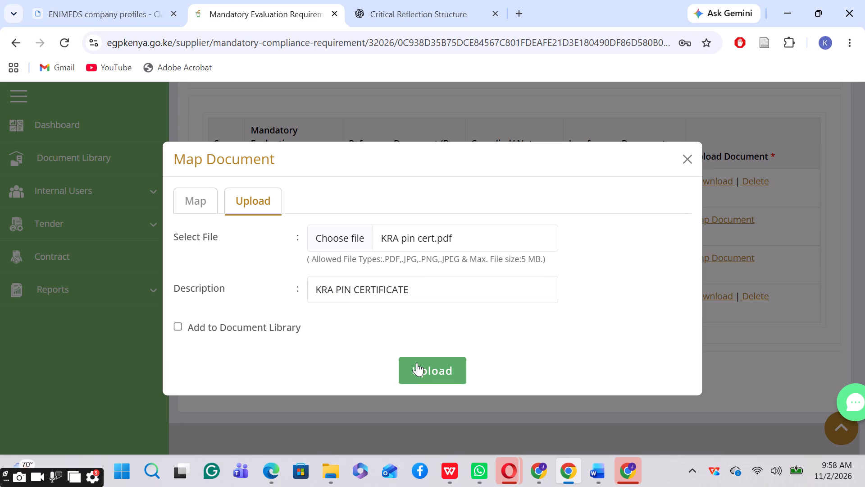
scroll(553, 430, down, 4)
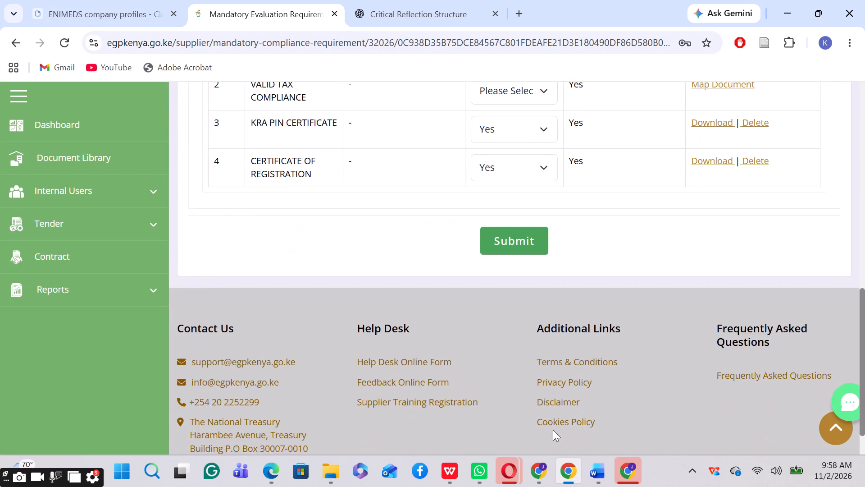
scroll(553, 430, up, 1)
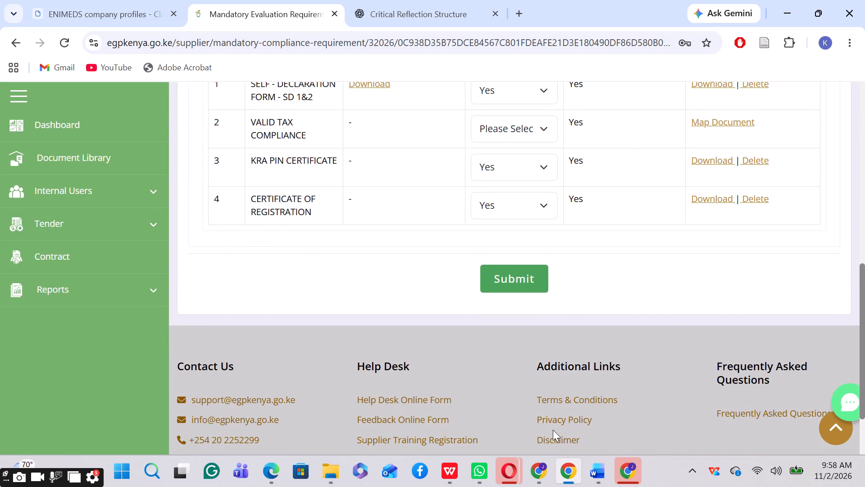
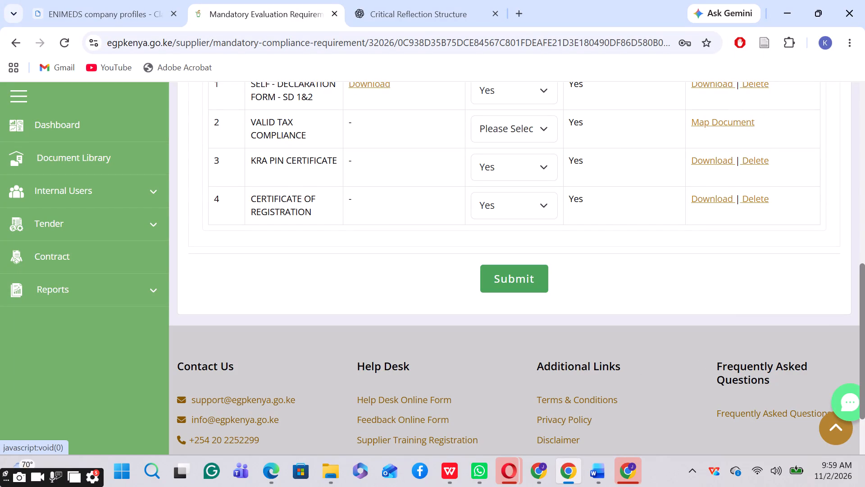
Answer Yes for the VALID TAX COMPLIANCE requirement and choose KRA pin cert.pdf as the document to upload for it.
click(542, 129)
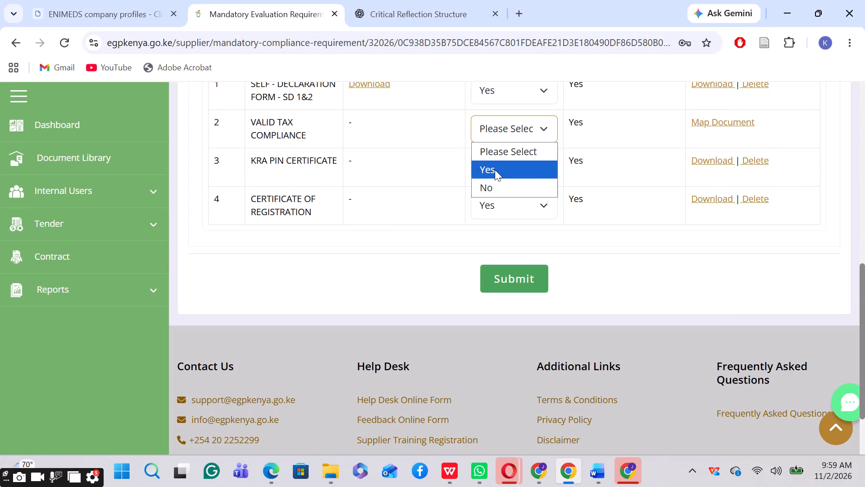
click(495, 170)
click(714, 118)
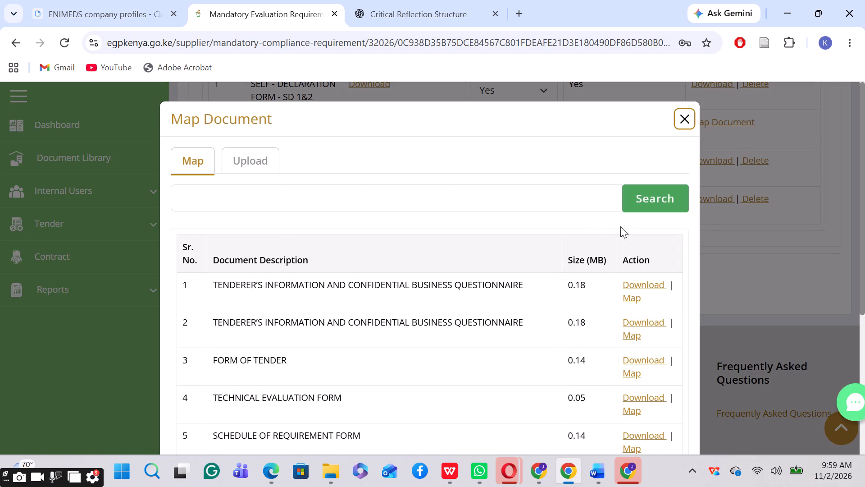
click(264, 167)
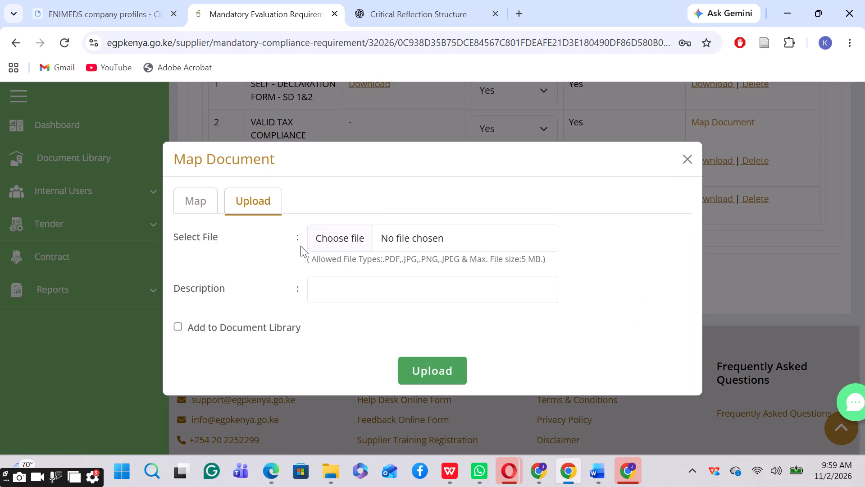
click(318, 231)
key(k)
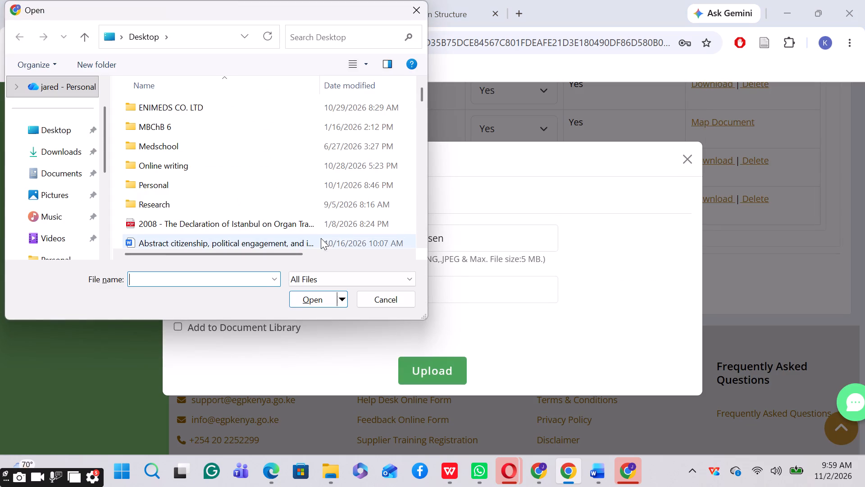
text(kr)
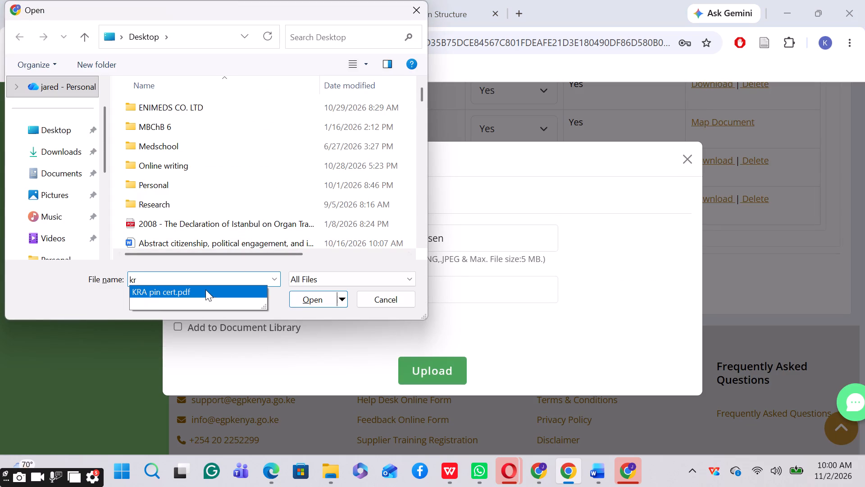
click(203, 291)
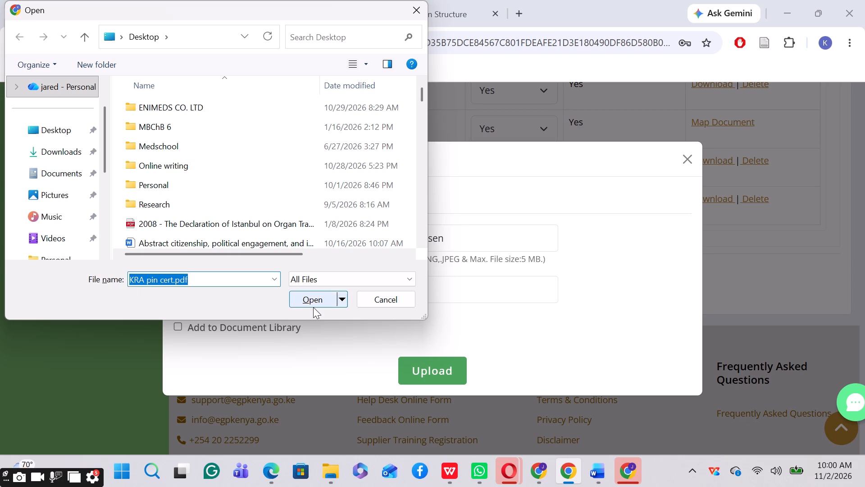
click(313, 307)
Describe the chosen file as TAX COMPLIANCE and submit it for upload to the tender's mandatory evaluation requirements.
click(334, 285)
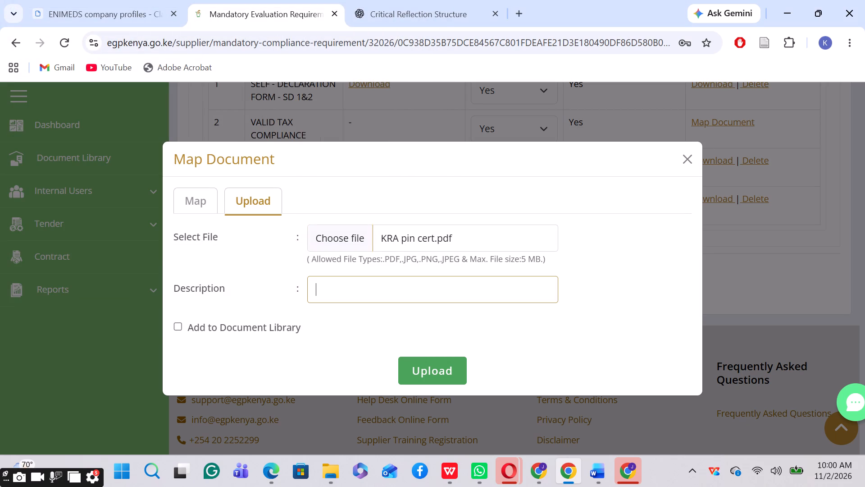
text(Taqx)
key(space)
key(BackSpace)
key(BackSpace)
key(BackSpace)
text(x compi)
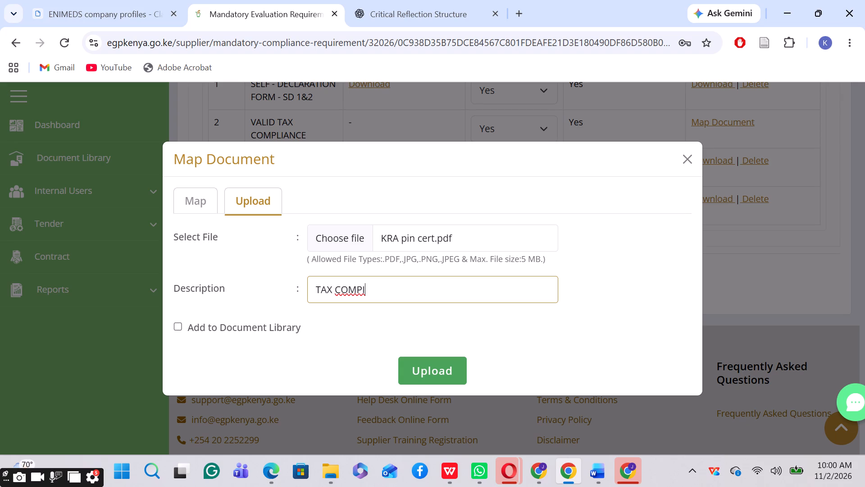
key(BackSpace)
text(liance)
click(426, 367)
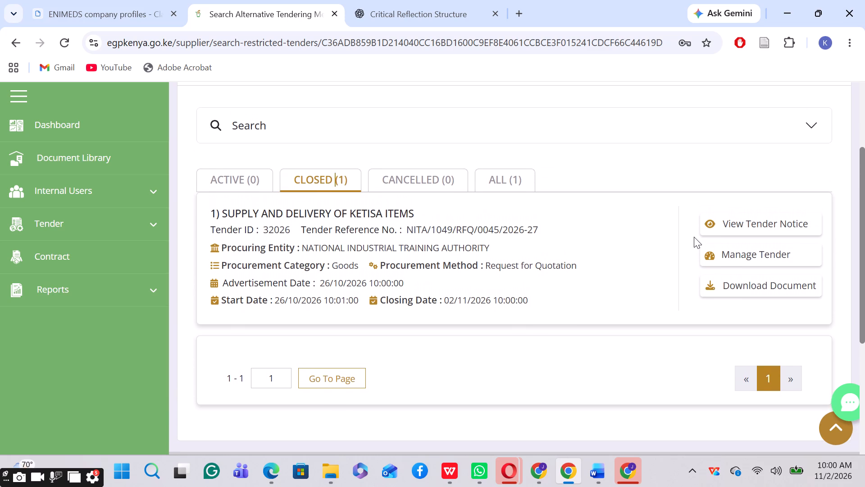
List all alternative-method tenders and open the management page of tender 32026, SUPPLY AND DELIVERY OF KETISA ITEMS.
scroll(317, 345, up, 1)
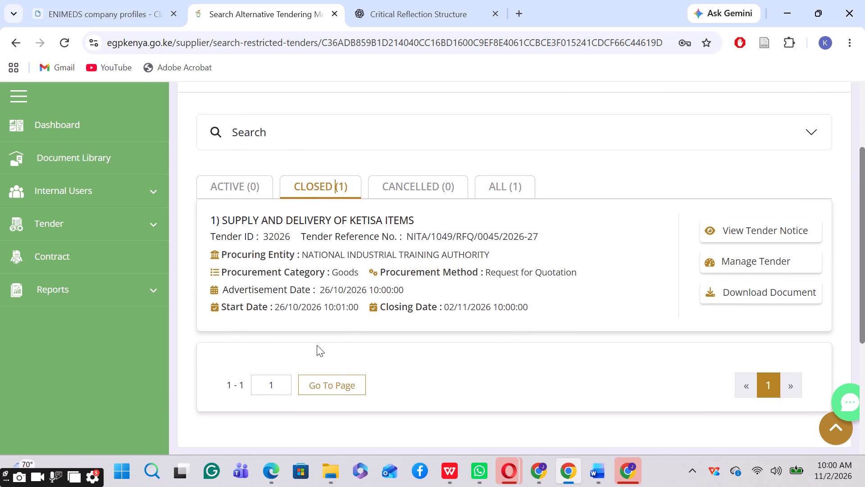
scroll(317, 345, up, 2)
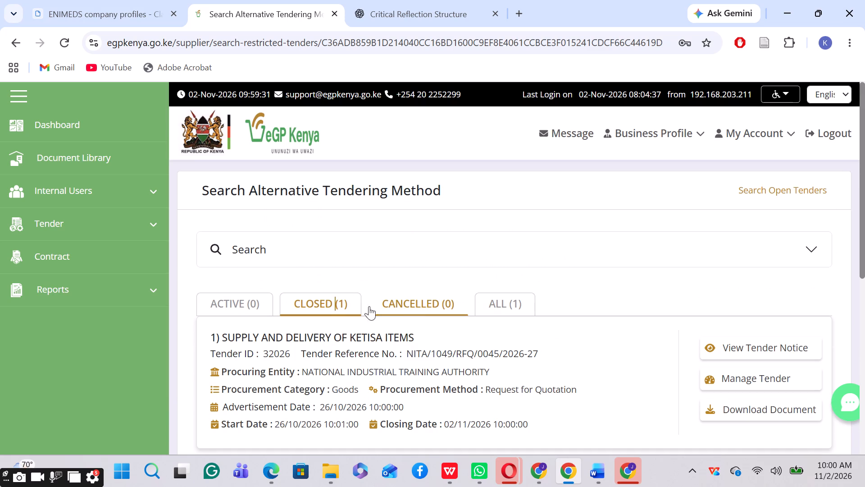
click(511, 299)
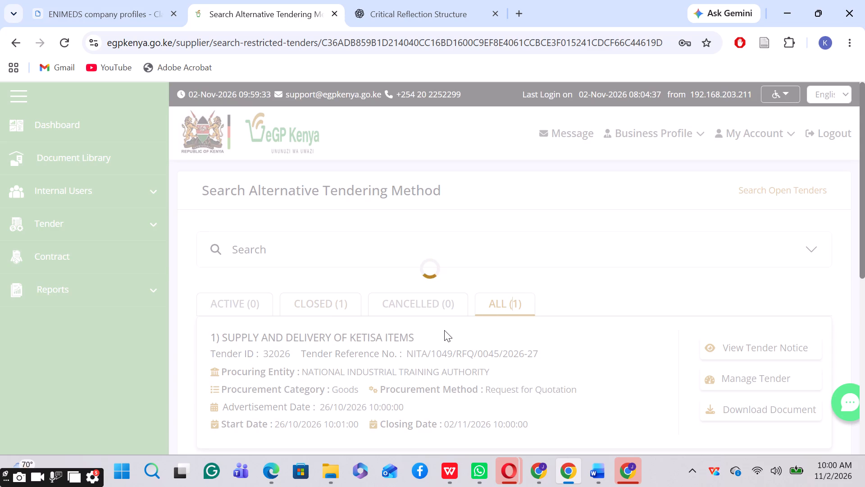
scroll(755, 285, down, 6)
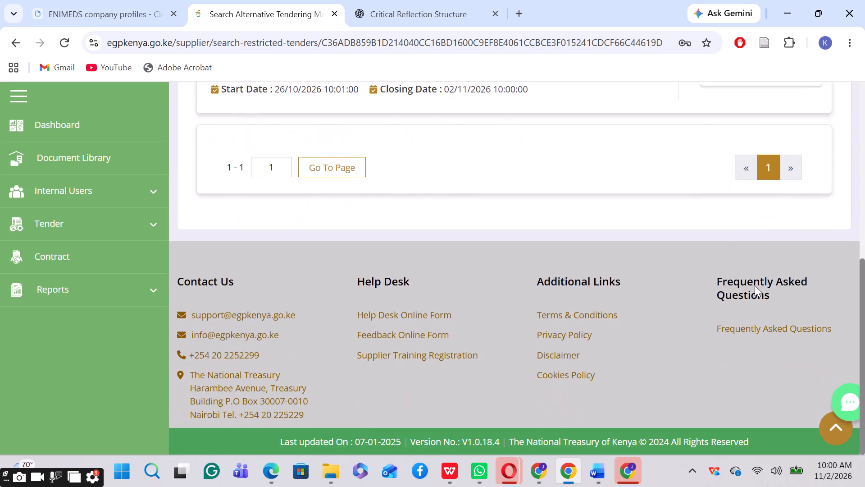
scroll(755, 285, up, 2)
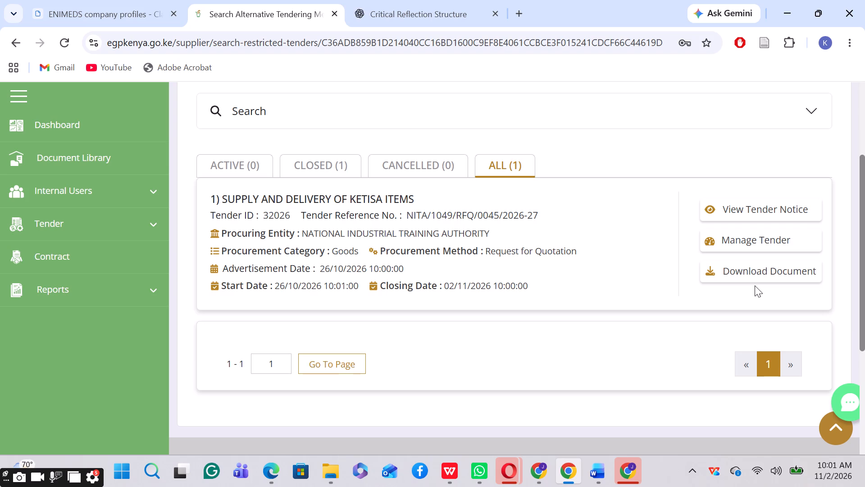
click(753, 250)
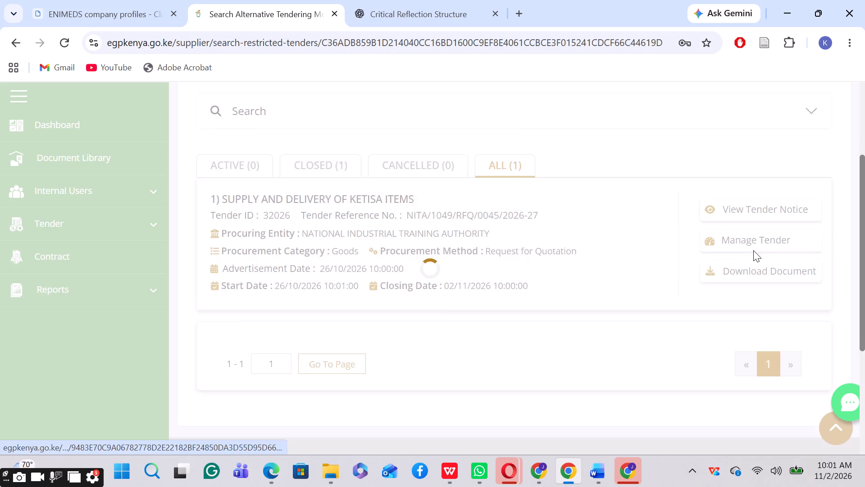
Examine tender 32026's details, submission deadline and bid sections, from Terms & Conditions through Tender Evaluation.
scroll(537, 336, down, 6)
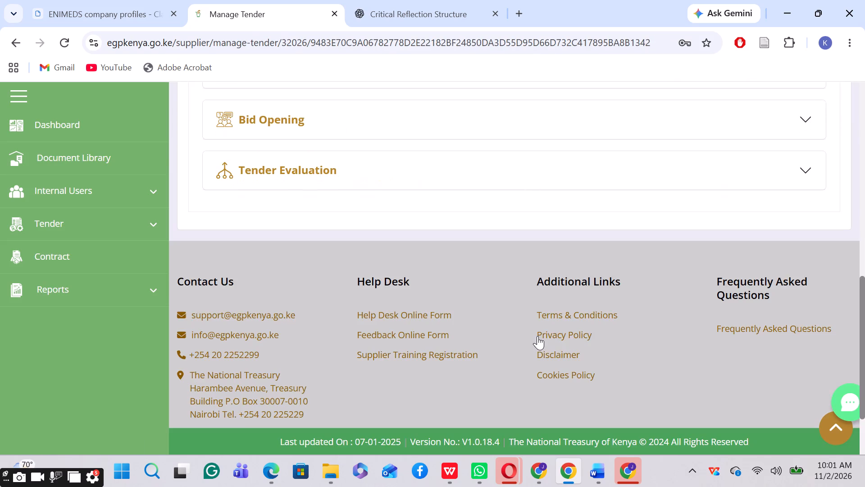
scroll(537, 336, up, 3)
scroll(537, 336, down, 2)
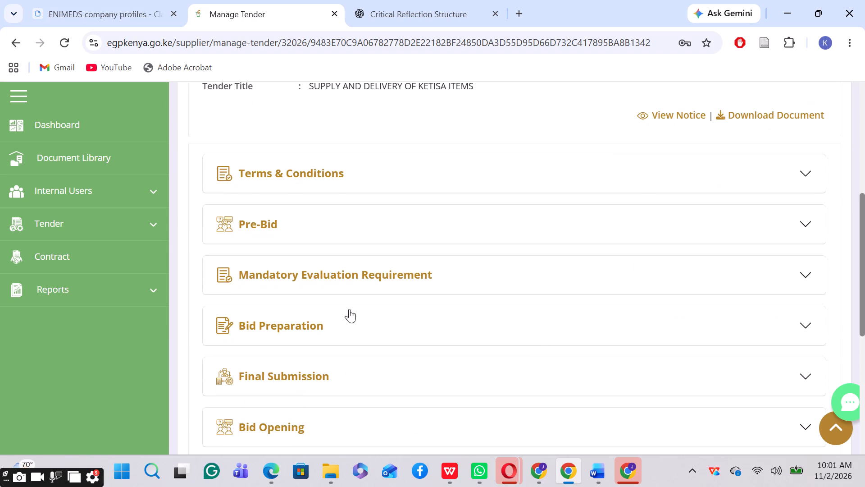
scroll(297, 282, down, 2)
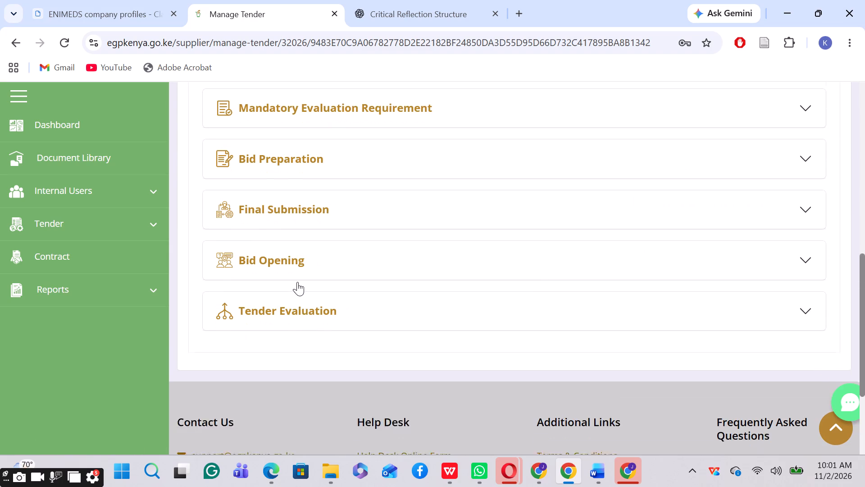
scroll(297, 282, down, 1)
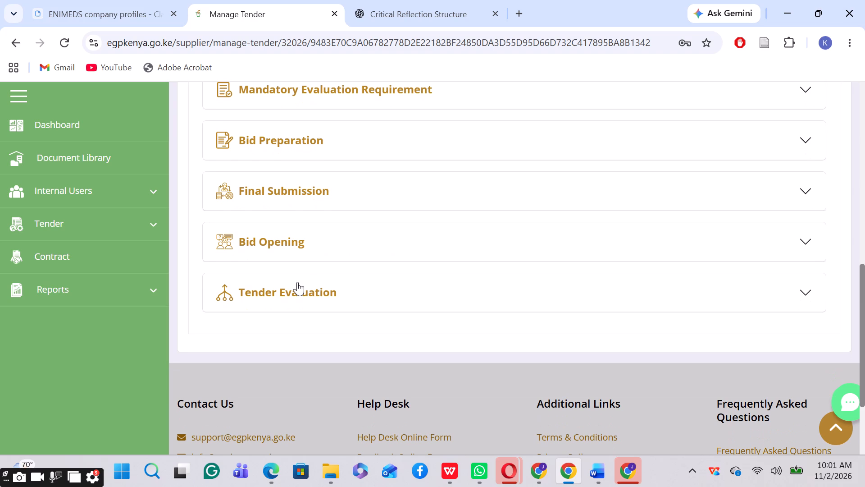
scroll(297, 282, up, 3)
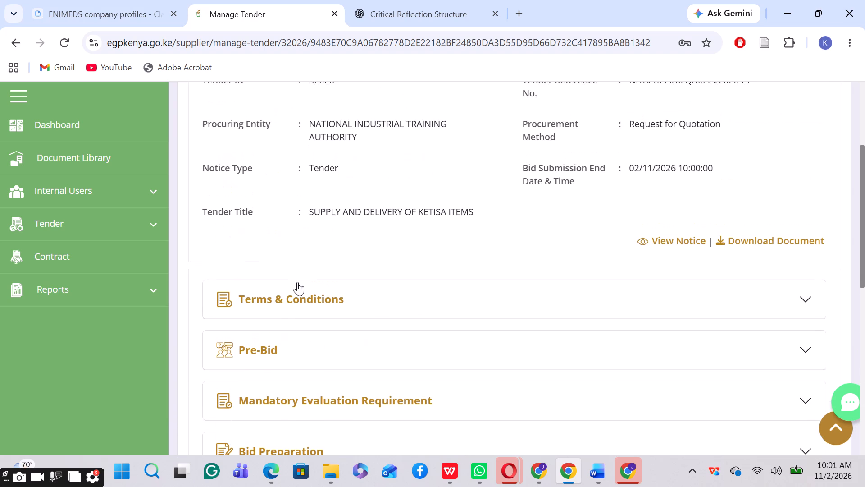
scroll(549, 316, down, 1)
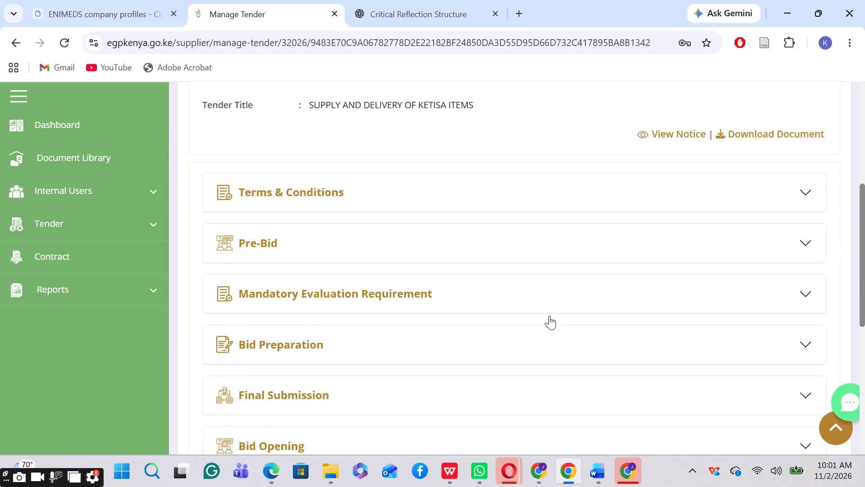
scroll(549, 316, down, 3)
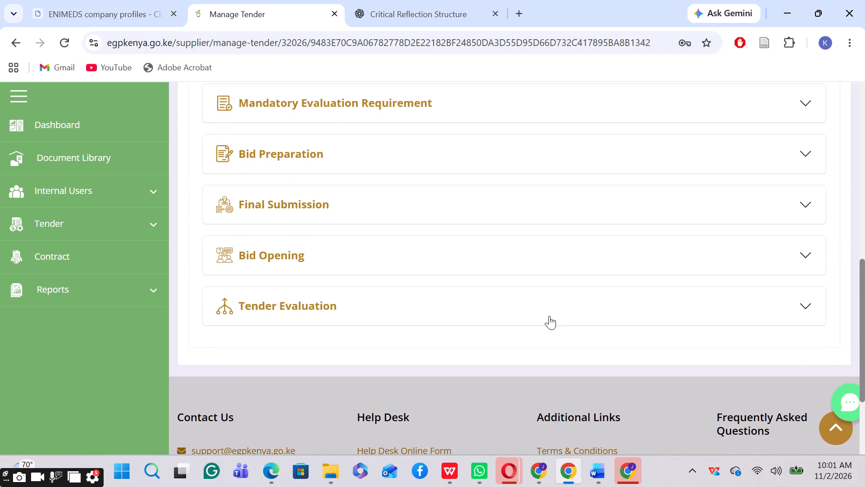
scroll(549, 316, up, 2)
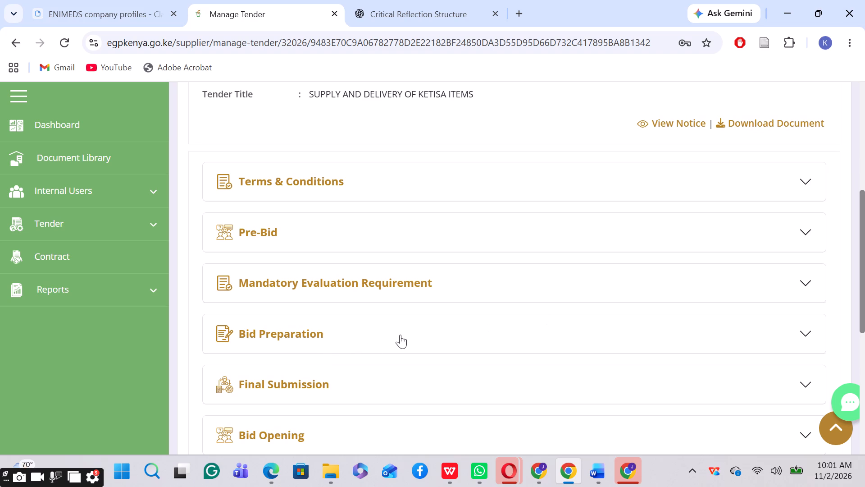
scroll(400, 335, up, 2)
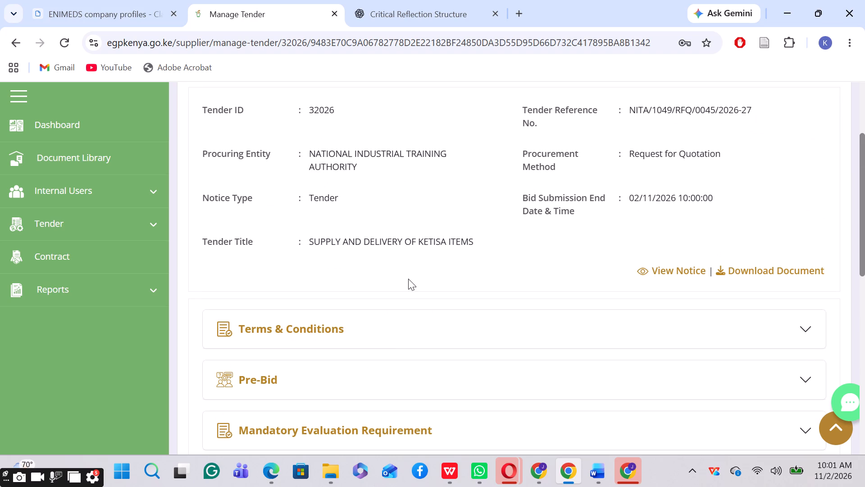
scroll(570, 307, down, 3)
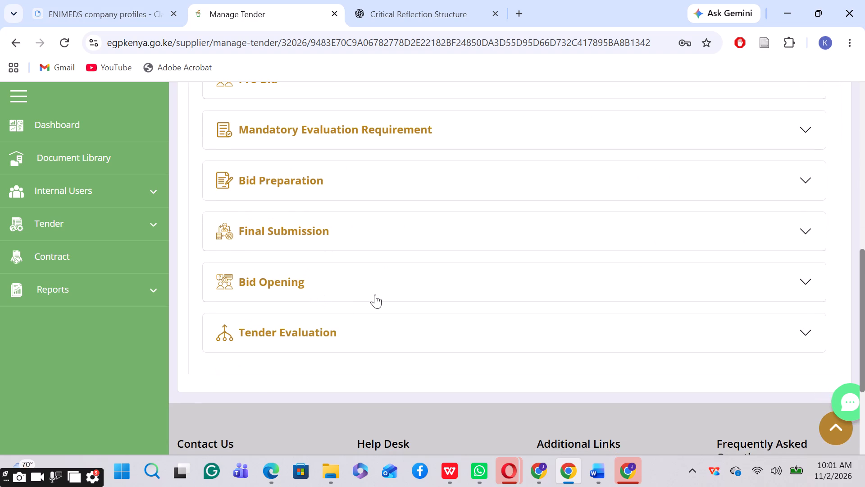
scroll(375, 294, up, 4)
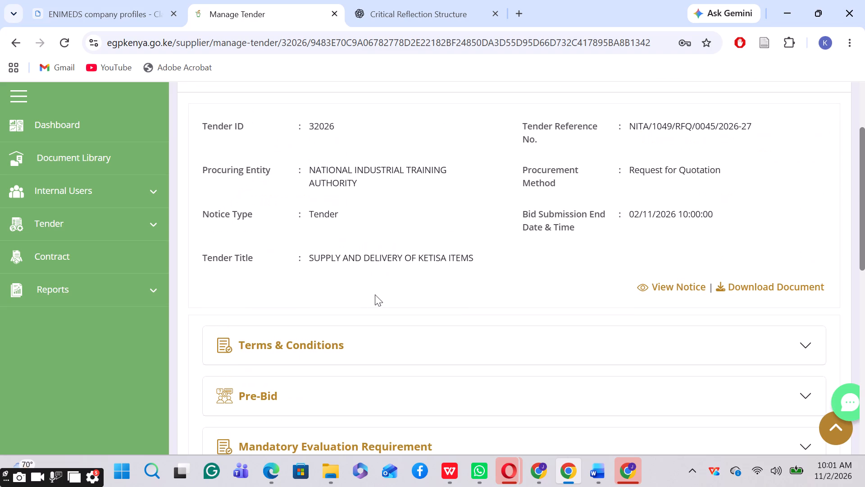
scroll(375, 294, down, 5)
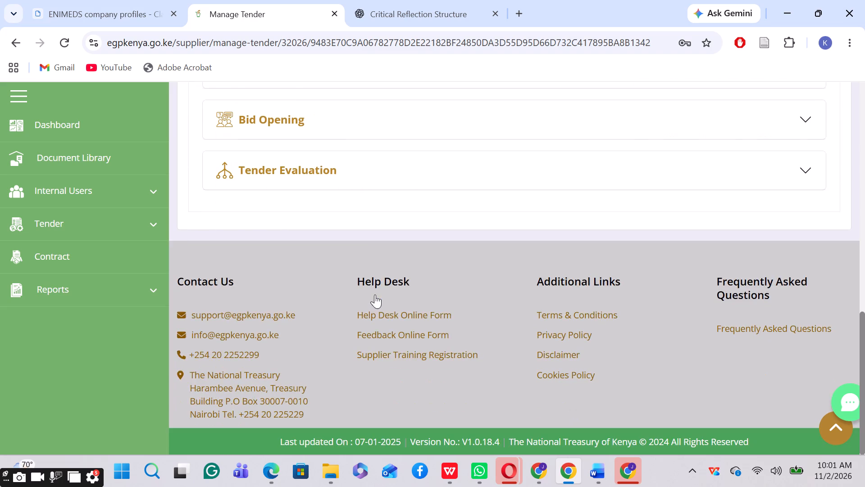
scroll(375, 294, up, 5)
scroll(375, 294, down, 2)
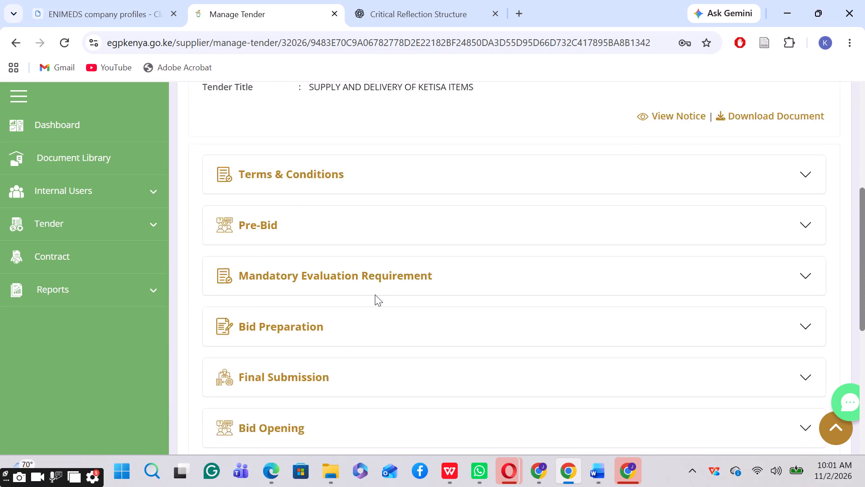
scroll(375, 294, down, 1)
scroll(375, 294, up, 3)
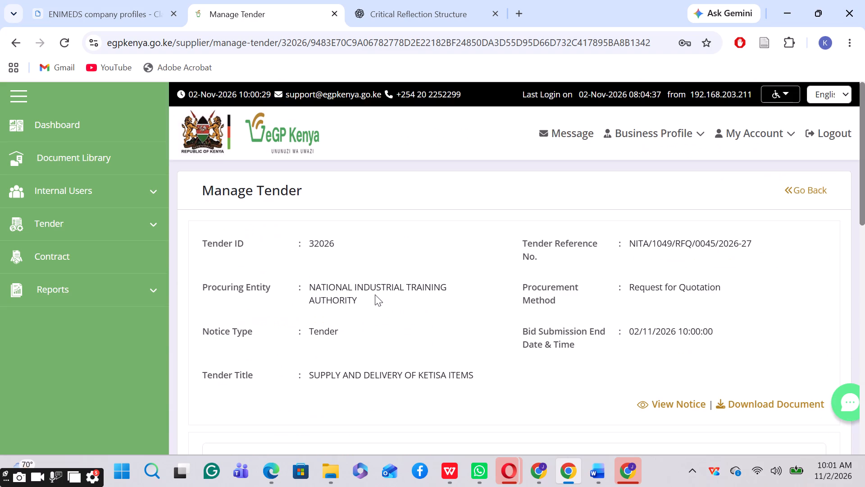
scroll(433, 293, down, 3)
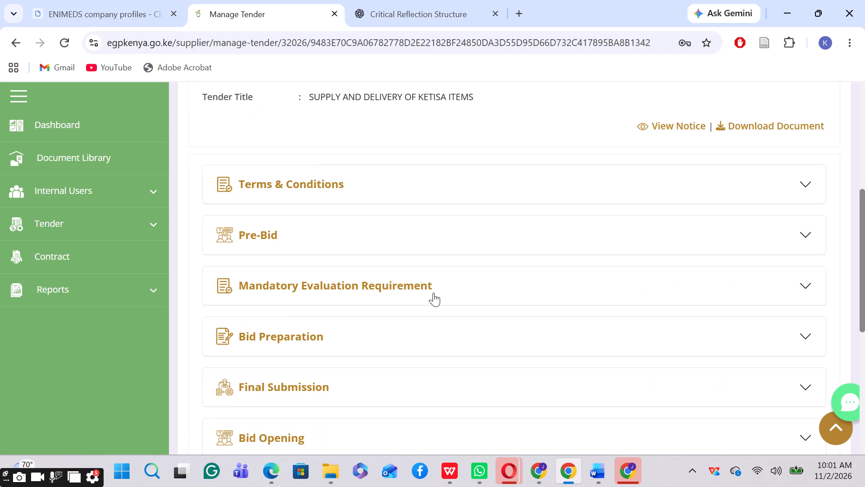
scroll(522, 335, down, 4)
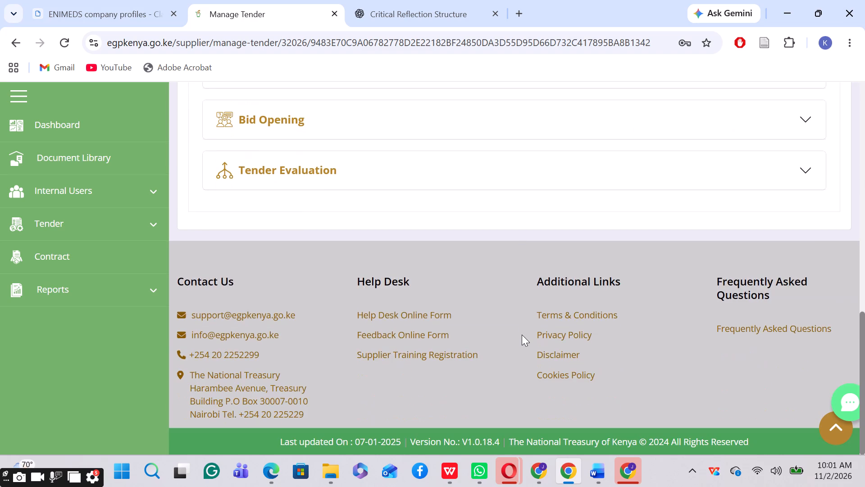
scroll(522, 335, down, 1)
scroll(522, 335, up, 6)
scroll(522, 335, down, 2)
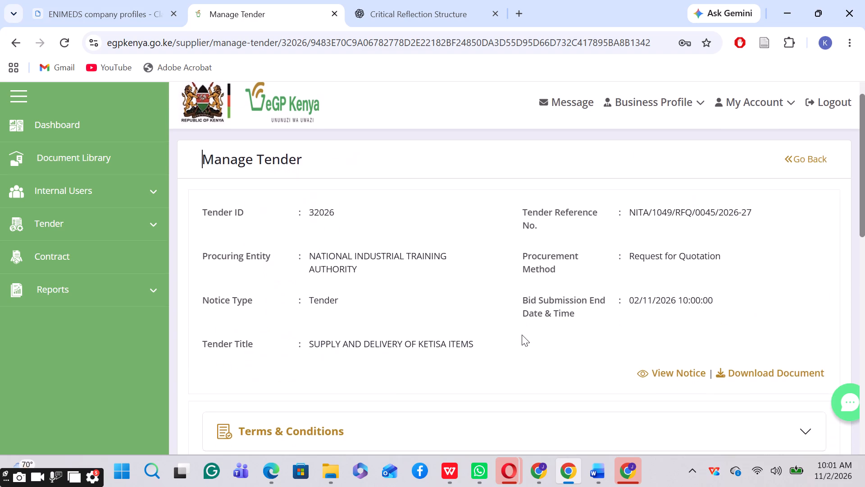
scroll(522, 335, down, 3)
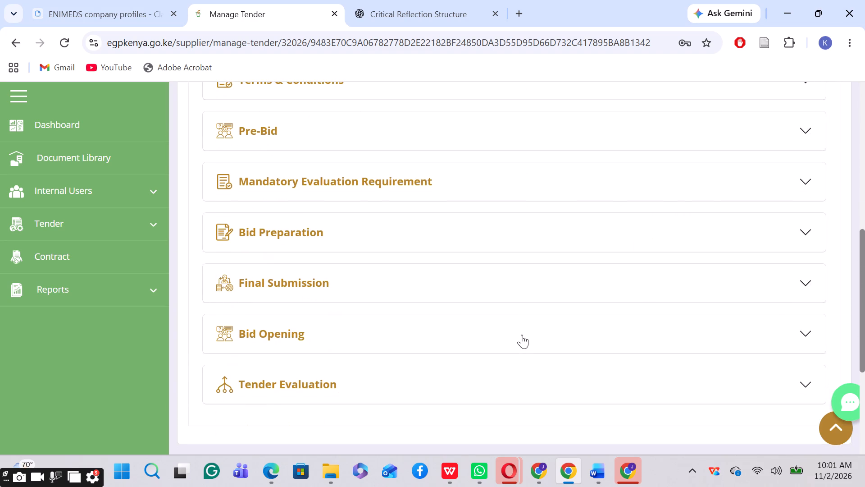
scroll(522, 335, down, 3)
scroll(522, 335, up, 6)
scroll(522, 335, down, 2)
scroll(282, 342, down, 1)
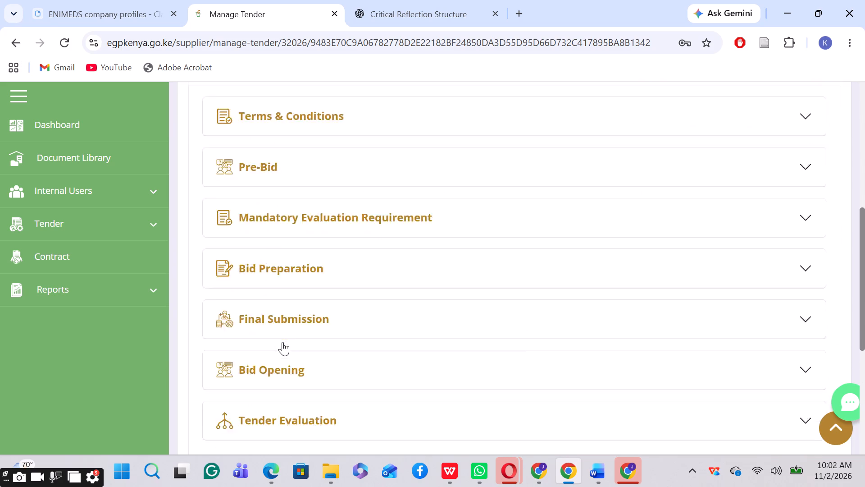
Expand tender 32026's Final Submission section and examine its certificate verification entries and bid submission history.
scroll(282, 342, down, 5)
scroll(282, 342, up, 2)
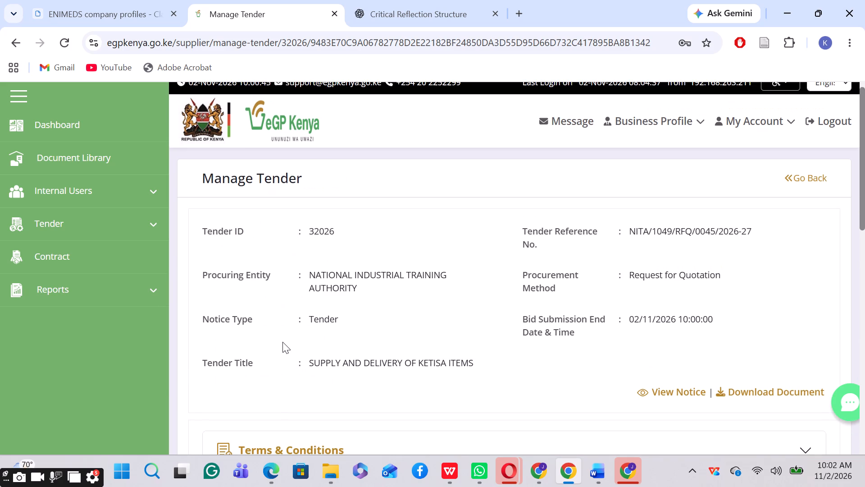
scroll(282, 342, up, 1)
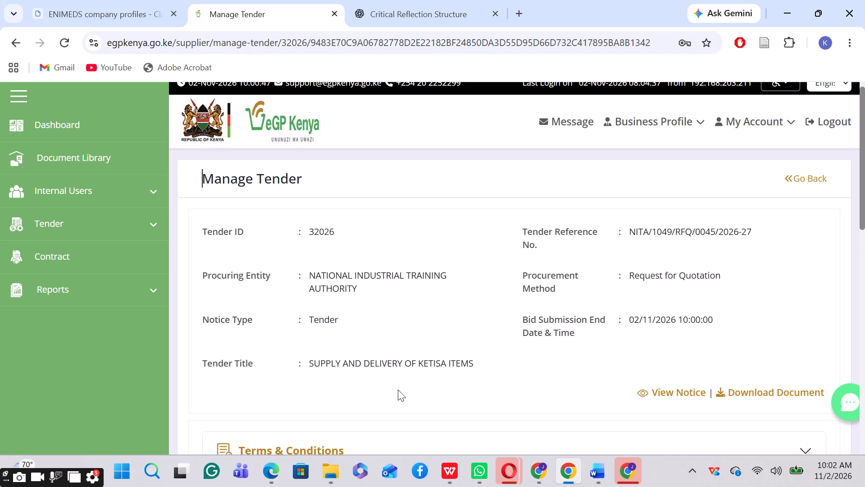
scroll(398, 390, down, 4)
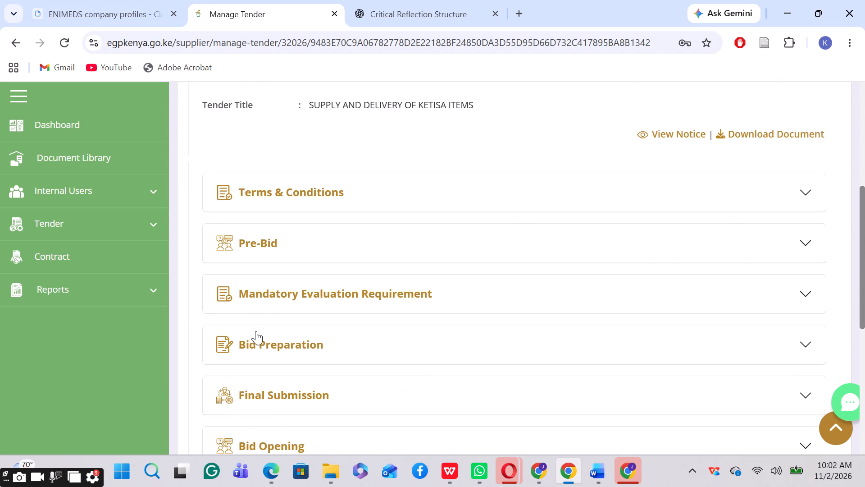
scroll(301, 294, down, 2)
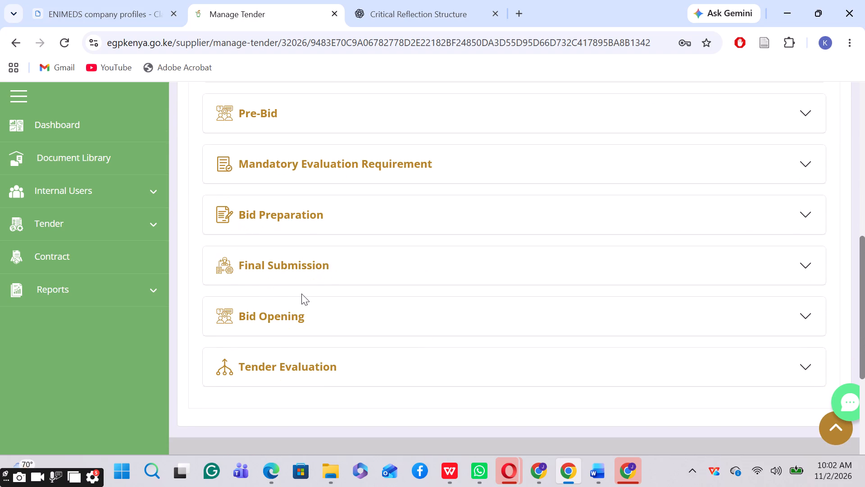
click(280, 265)
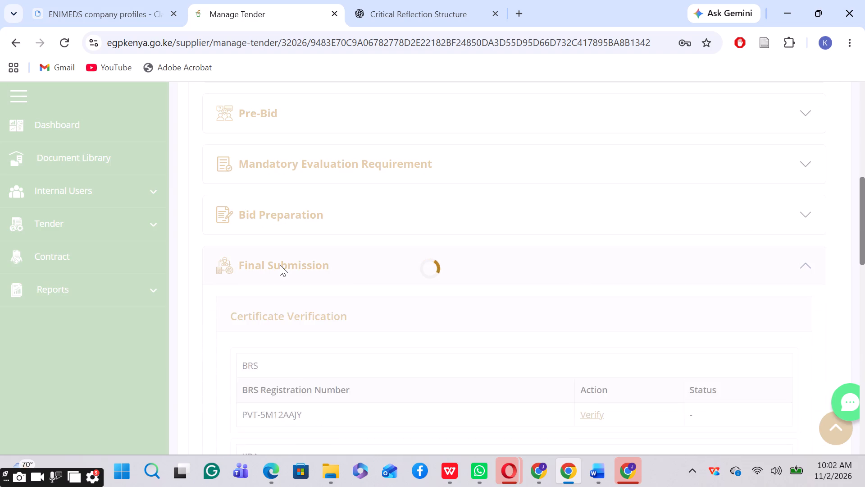
scroll(448, 394, down, 7)
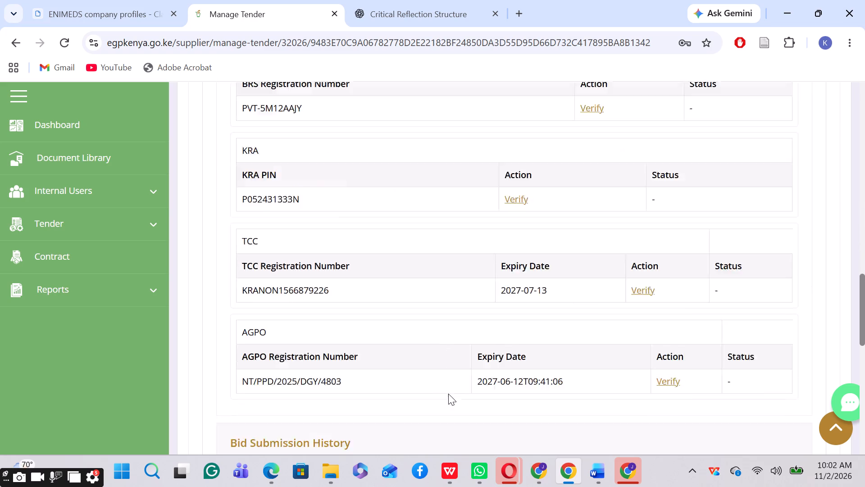
scroll(448, 394, down, 2)
scroll(448, 394, up, 1)
scroll(448, 394, down, 1)
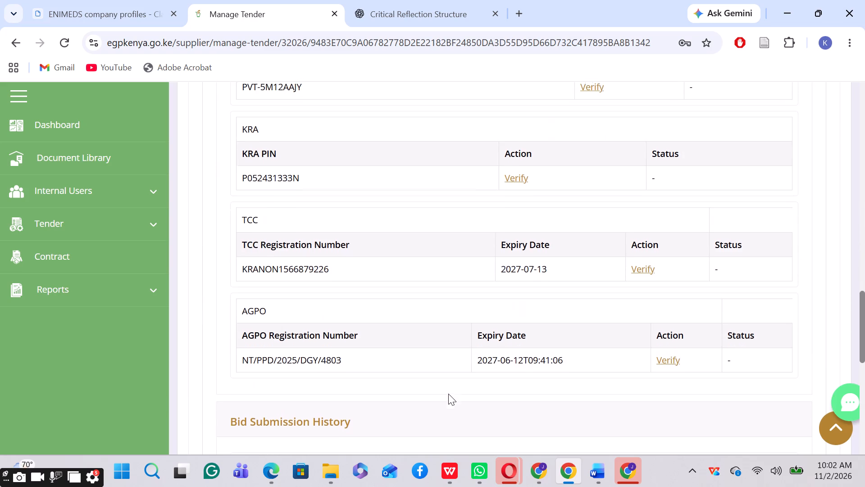
scroll(448, 394, down, 1)
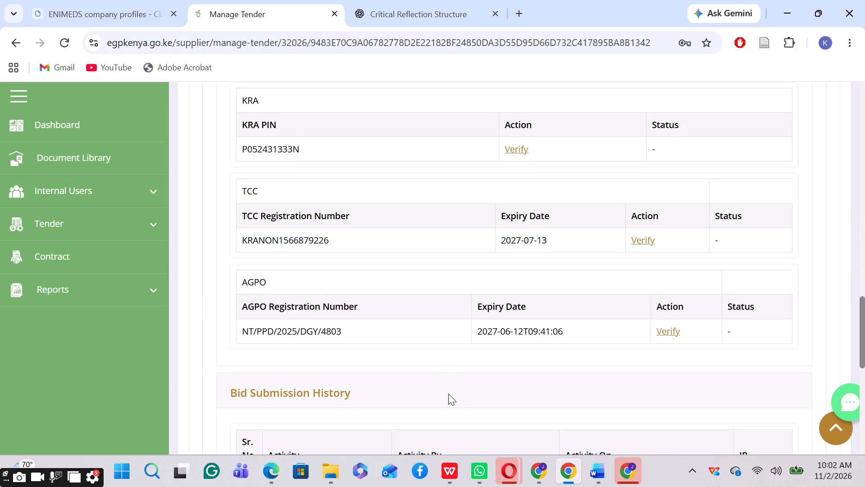
scroll(448, 394, down, 3)
scroll(450, 292, up, 3)
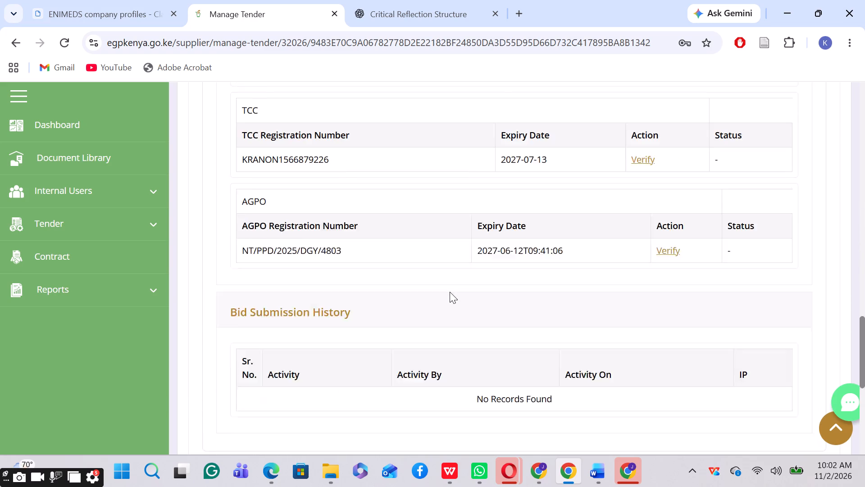
scroll(450, 292, up, 2)
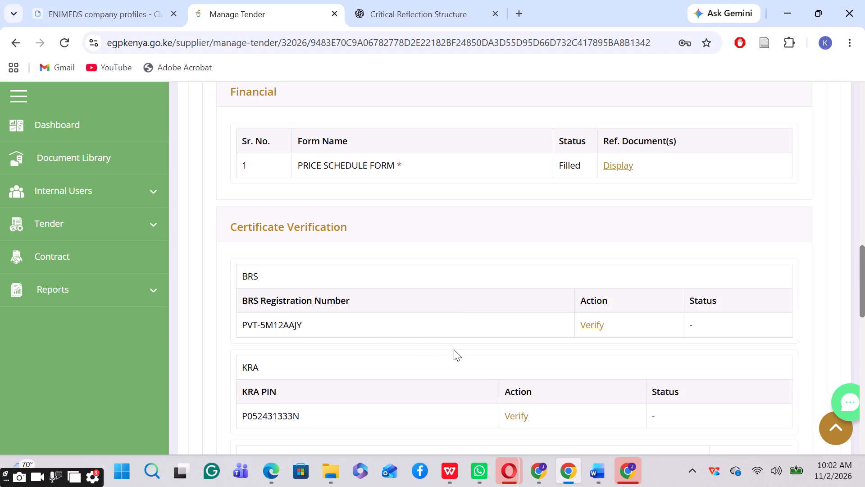
scroll(454, 349, down, 3)
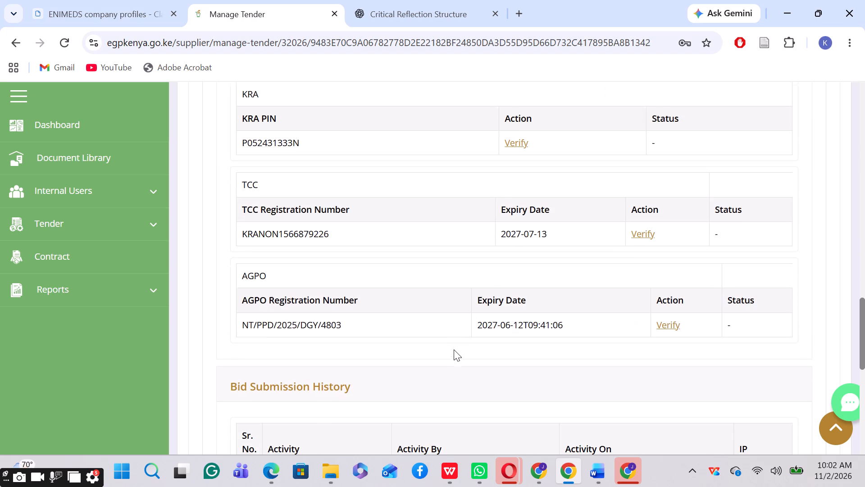
scroll(454, 349, down, 3)
scroll(454, 349, up, 1)
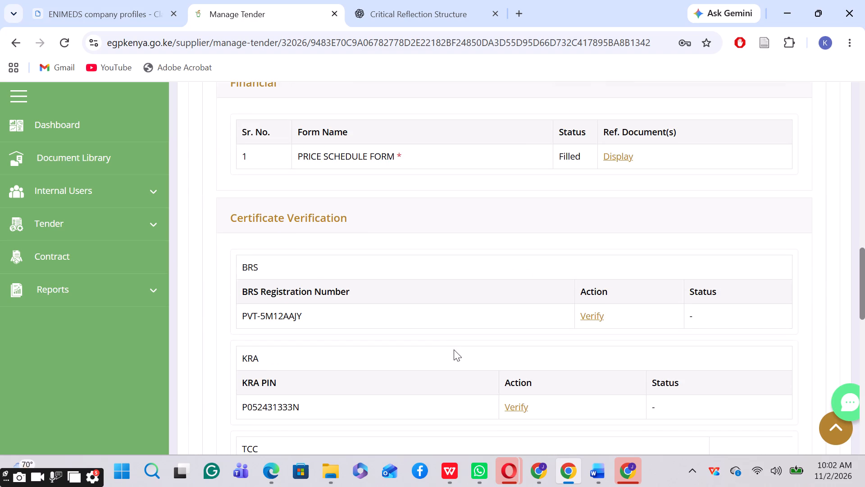
Review the statuses of the non-financial and financial forms under Final Submission, and collapse the section.
scroll(454, 349, up, 1)
scroll(448, 202, up, 2)
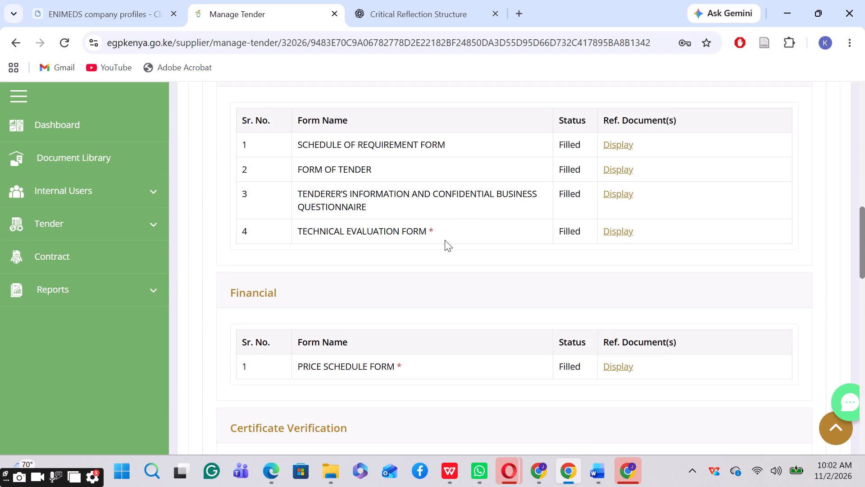
scroll(445, 240, up, 5)
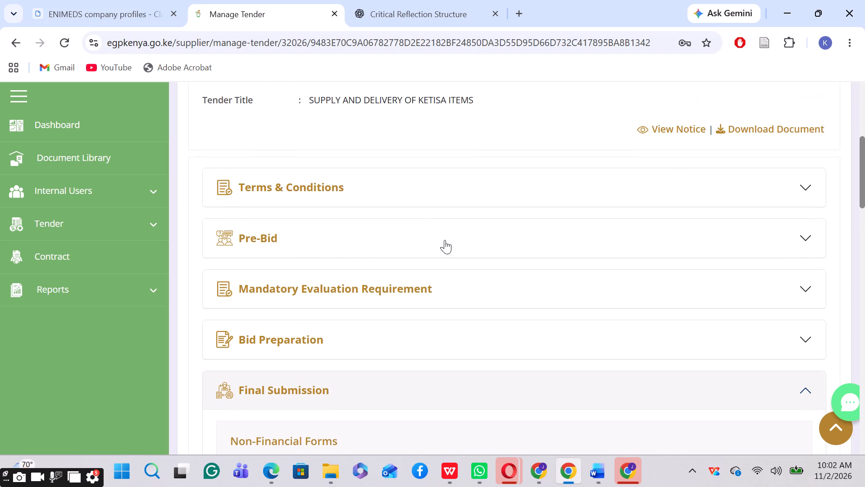
scroll(445, 240, up, 1)
scroll(343, 330, down, 1)
click(281, 302)
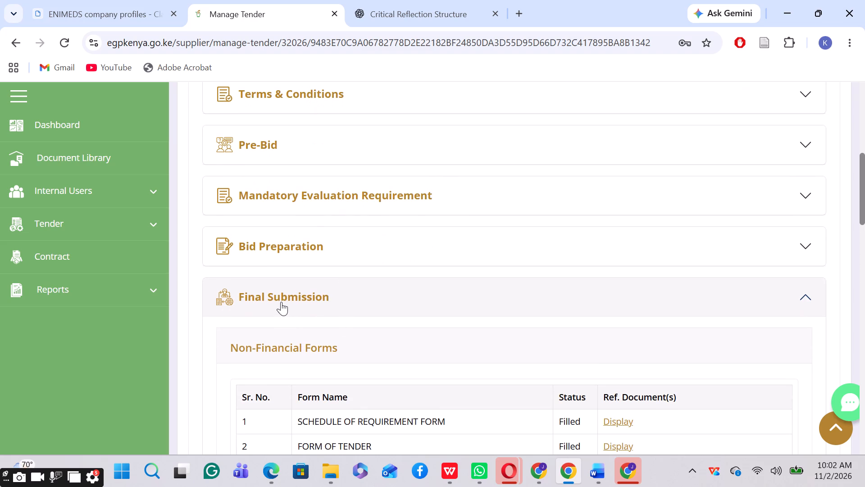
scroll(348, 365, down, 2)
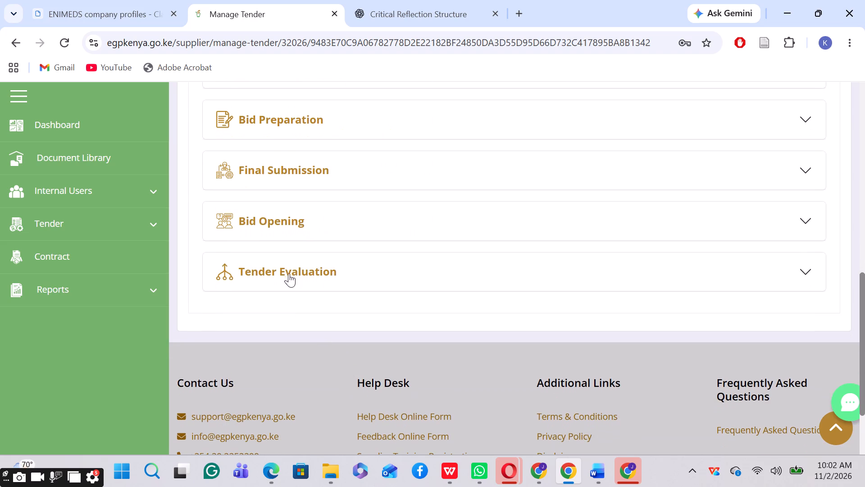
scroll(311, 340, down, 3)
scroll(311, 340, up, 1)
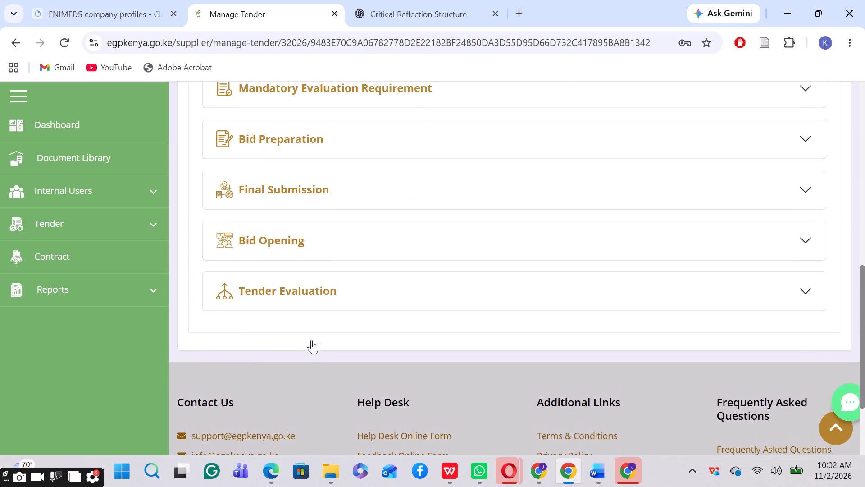